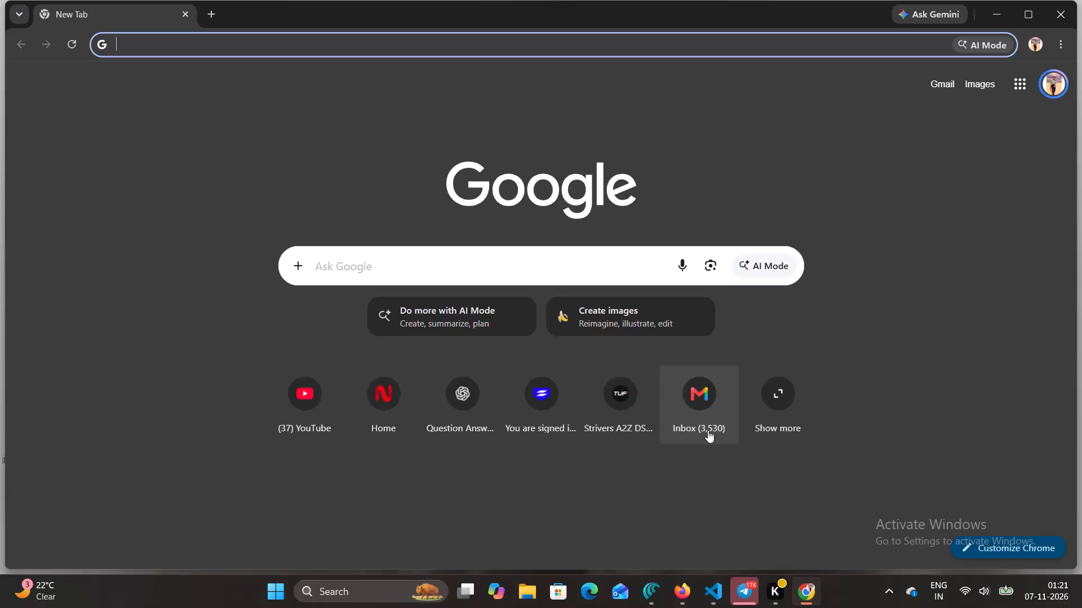
Search Google for canva and open the Canva home page through the Canva India site.
click(402, 51)
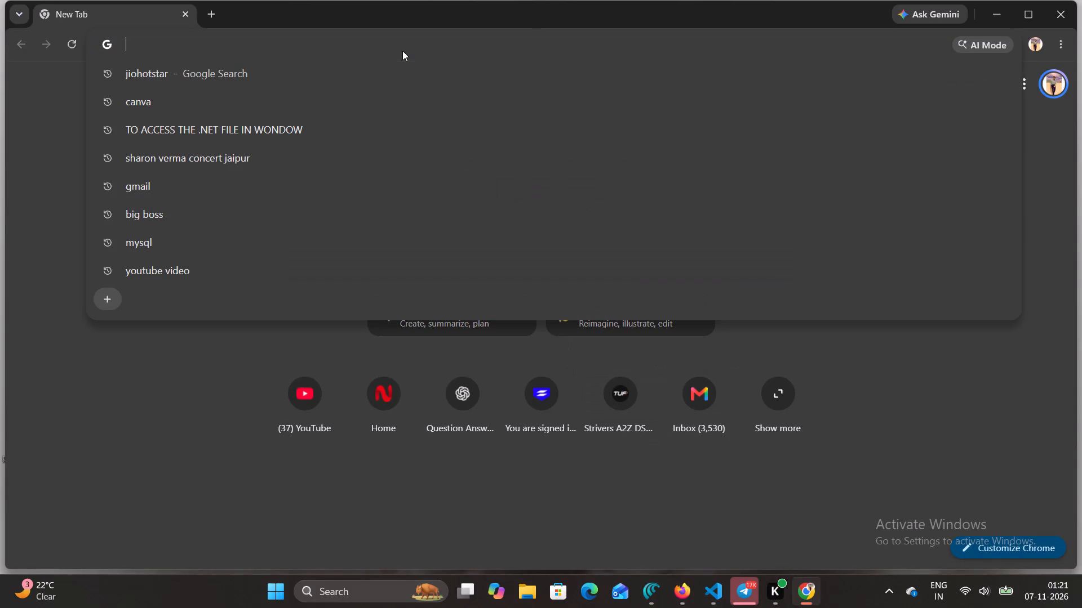
click(308, 98)
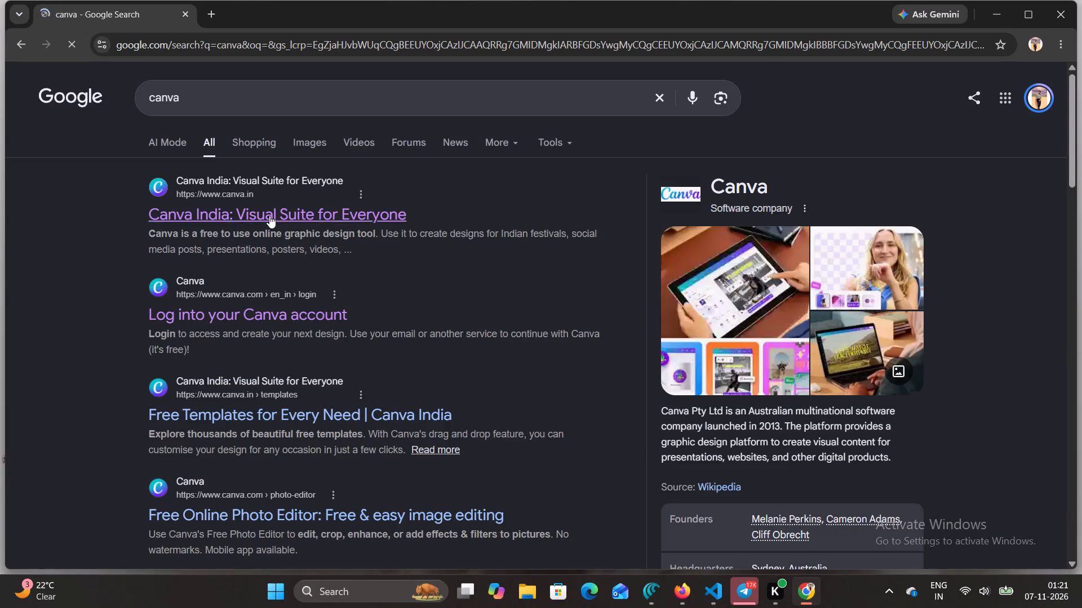
click(256, 208)
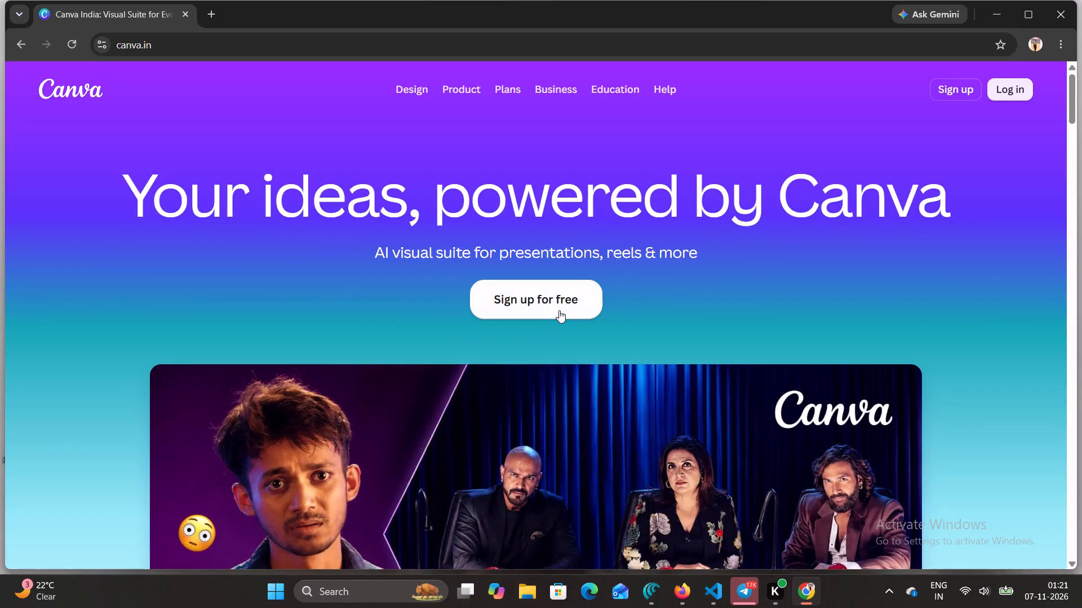
click(559, 307)
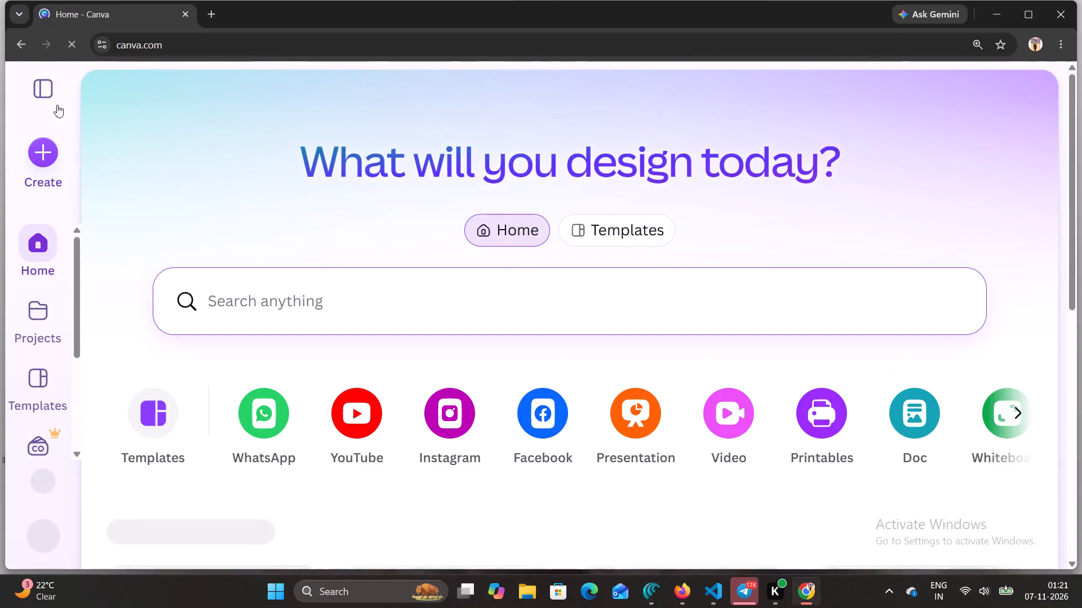
Create a new blank whiteboard design from the Canva home page's design types.
scroll(230, 217, right, 1)
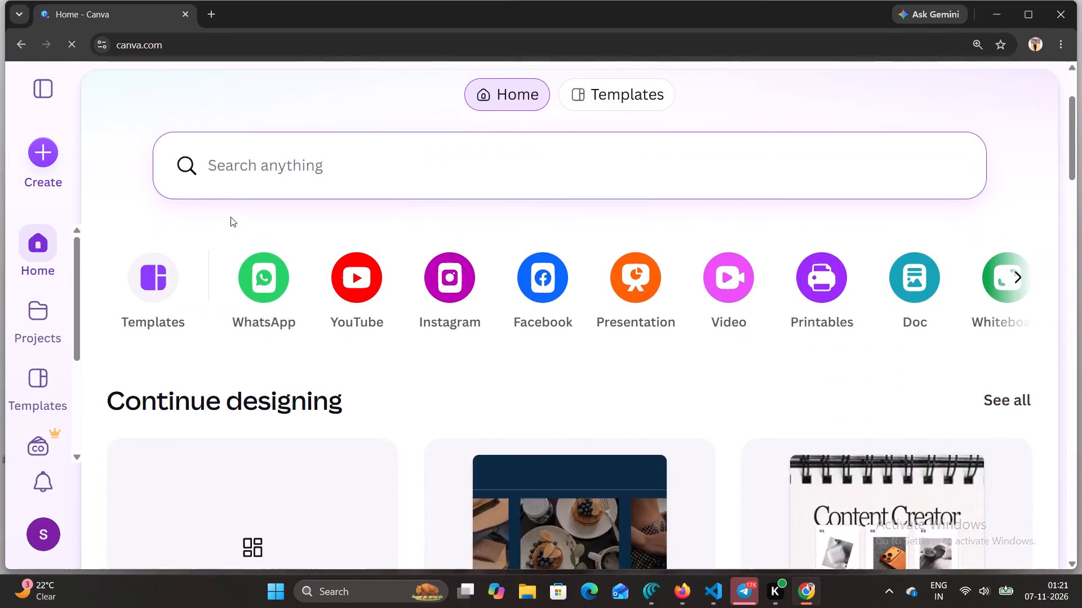
scroll(230, 217, right, 1)
scroll(230, 217, down, 1)
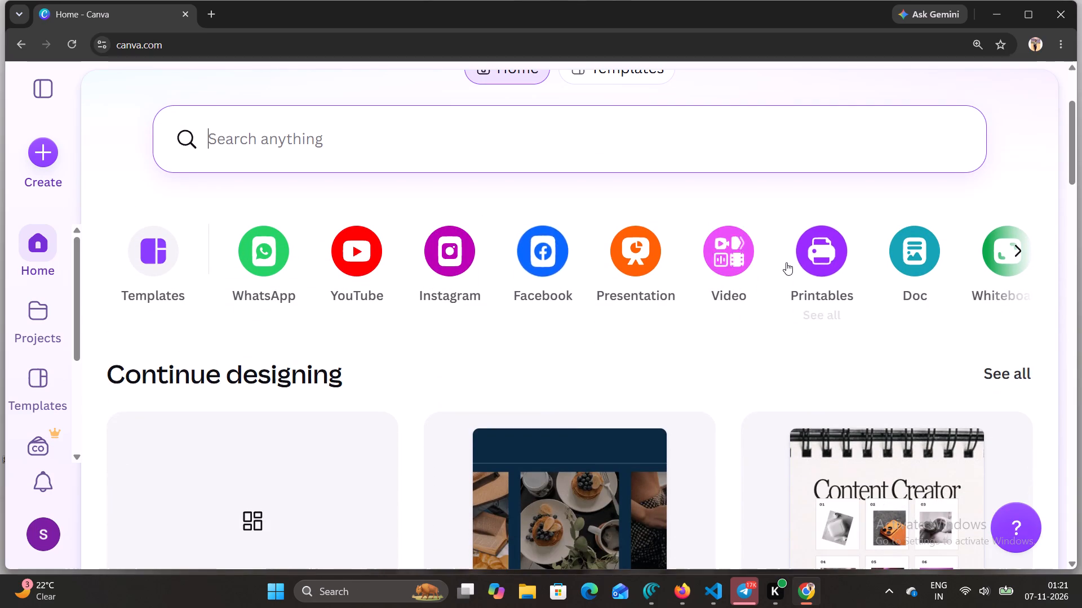
scroll(786, 262, left, 5)
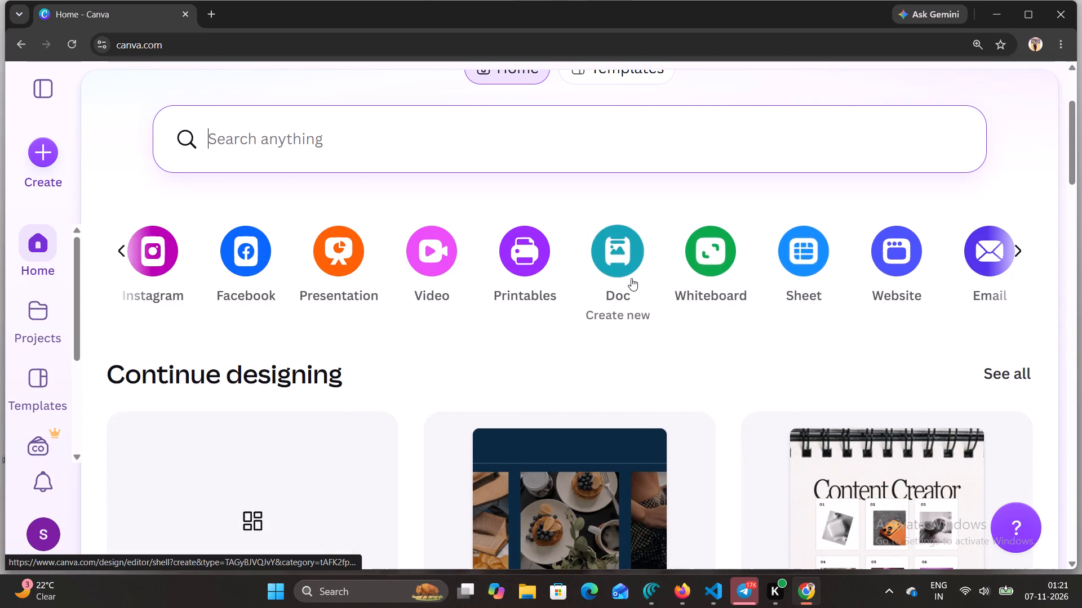
scroll(631, 278, left, 4)
click(495, 256)
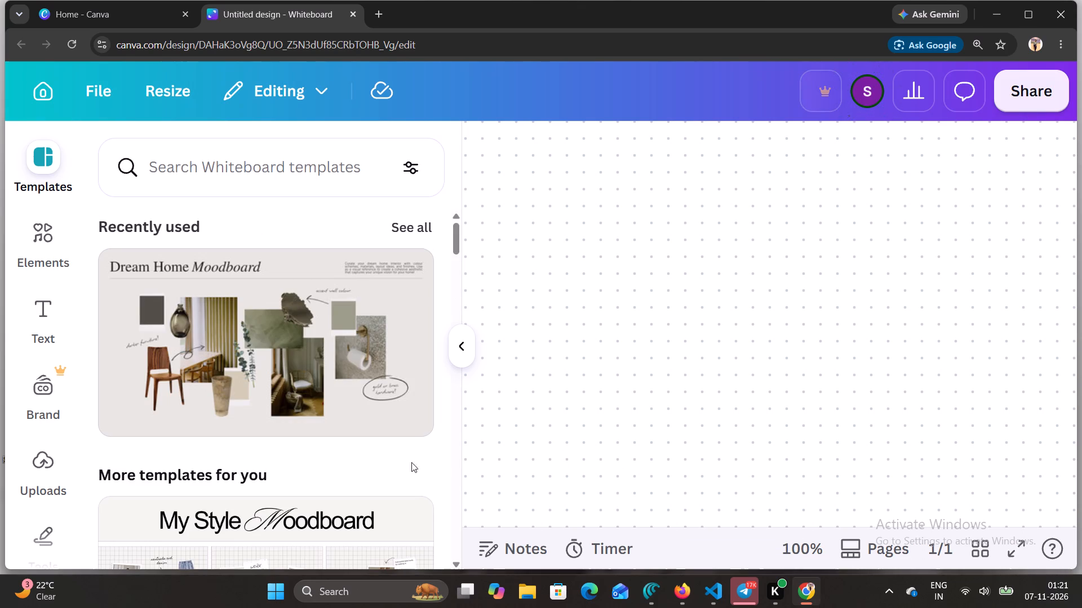
Browse the suggested whiteboard templates, comparing the moodboard, brand board and vision board designs.
scroll(305, 383, down, 2)
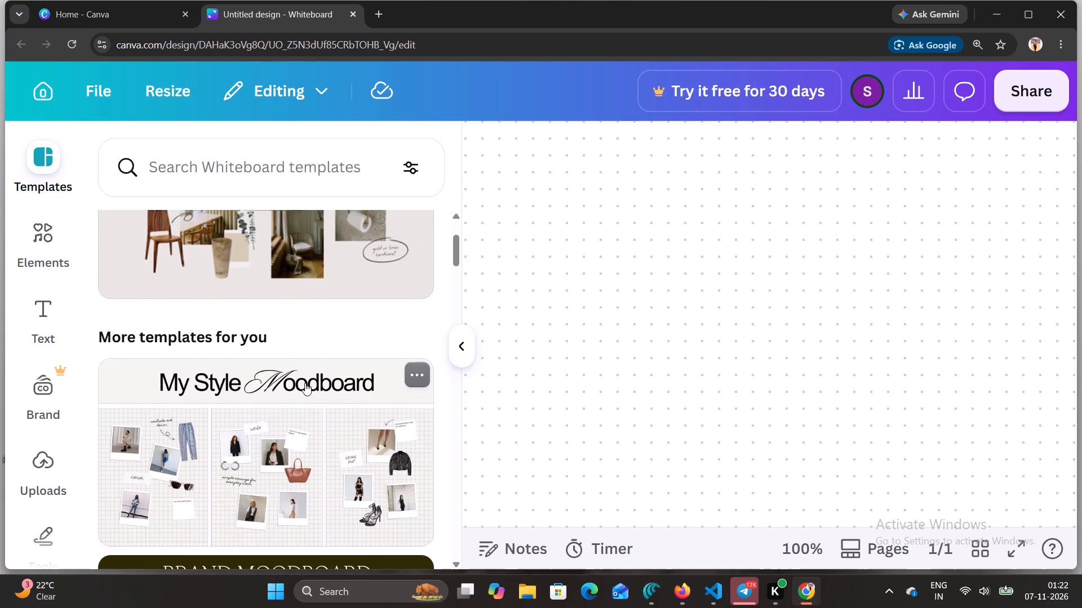
scroll(305, 383, down, 4)
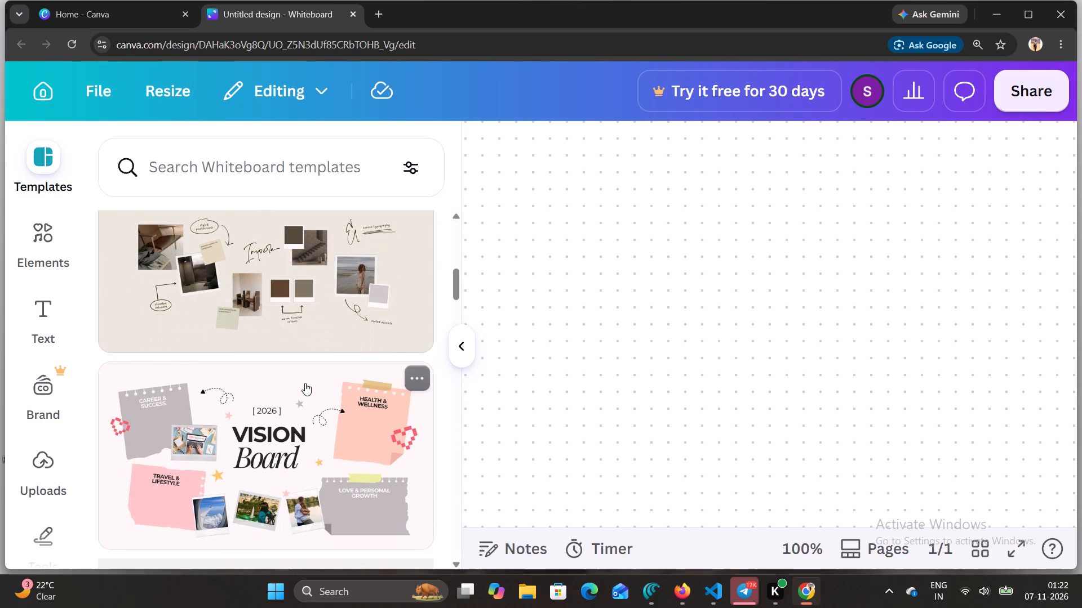
scroll(305, 383, down, 4)
scroll(305, 383, up, 1)
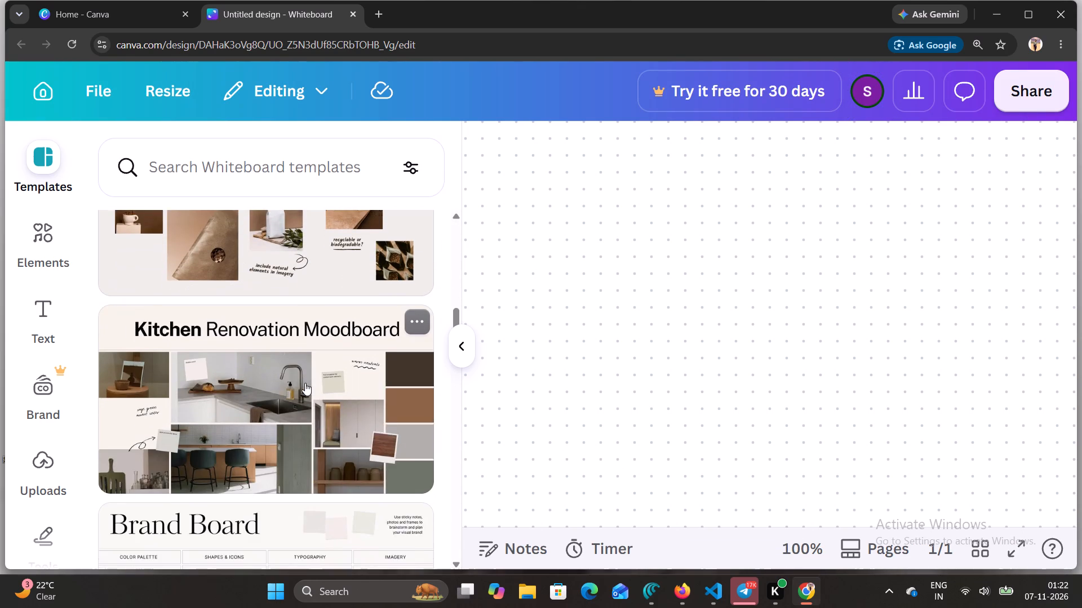
scroll(305, 383, up, 2)
scroll(305, 383, down, 1)
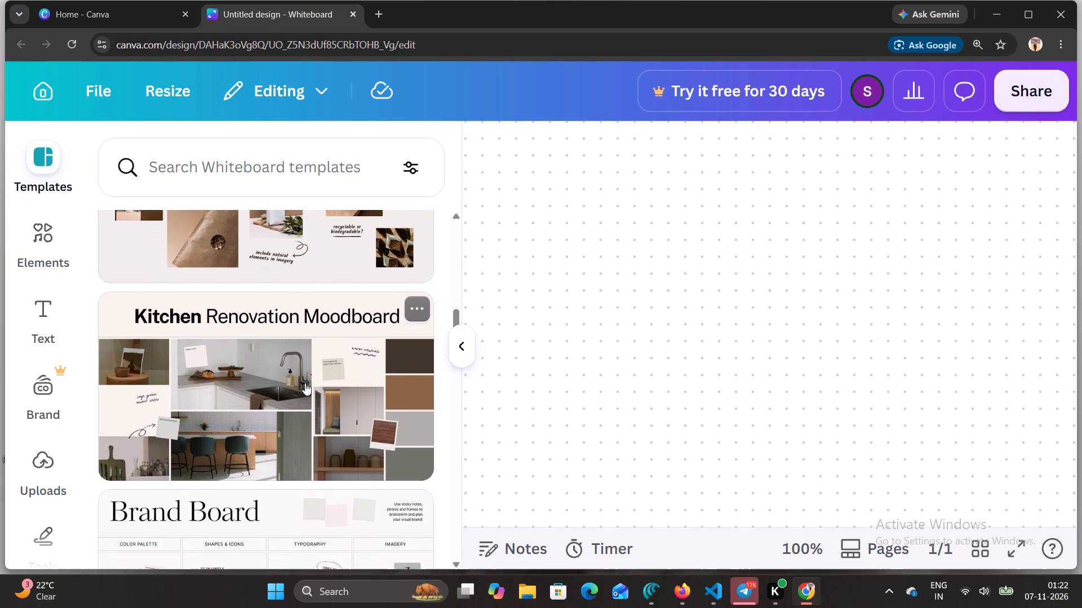
scroll(305, 383, down, 1)
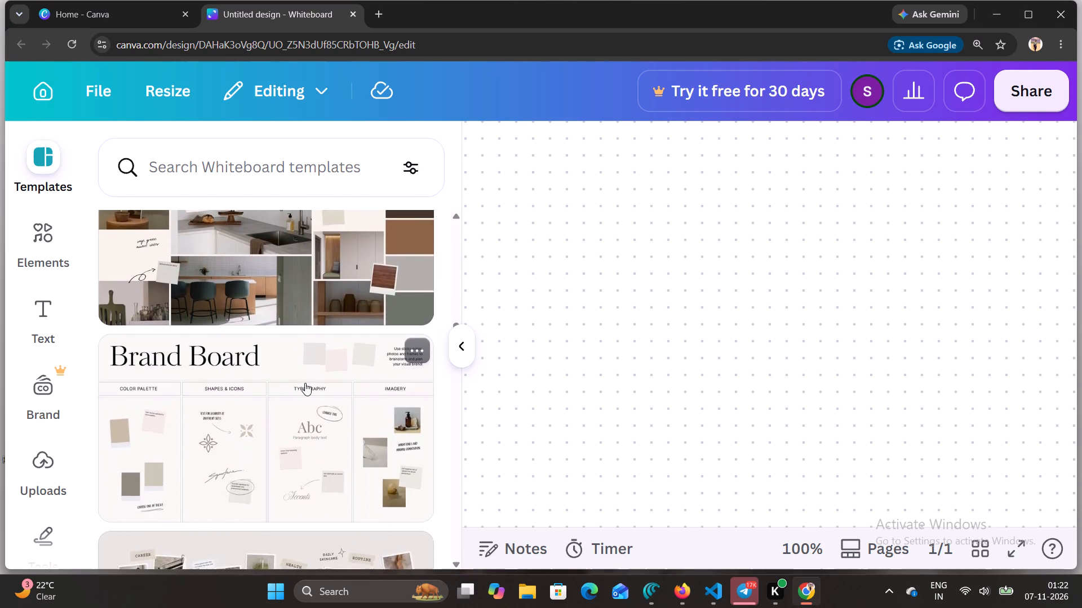
scroll(305, 383, down, 1)
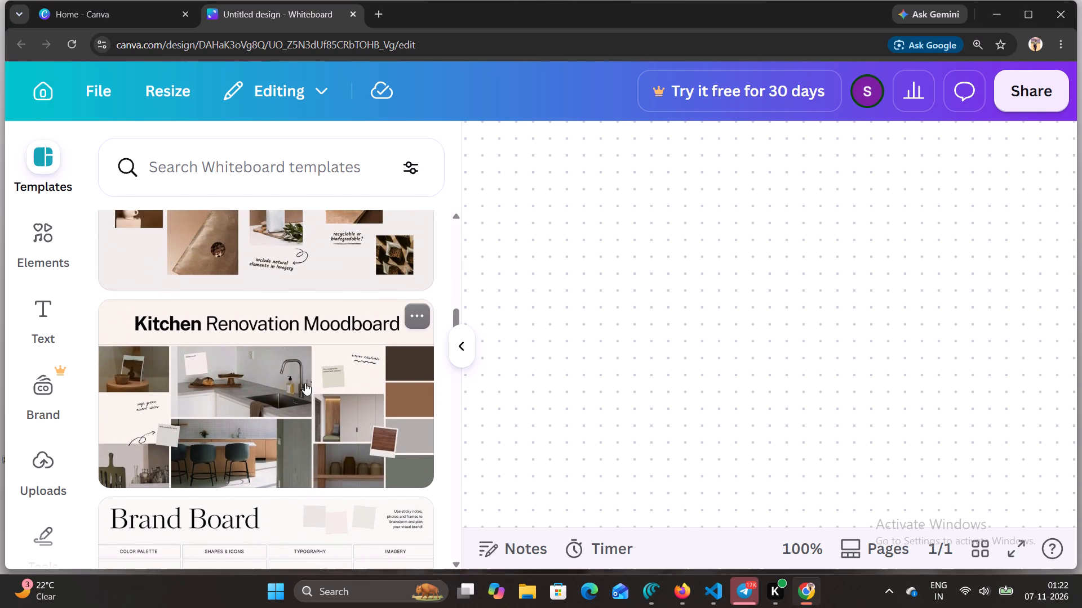
scroll(305, 383, down, 2)
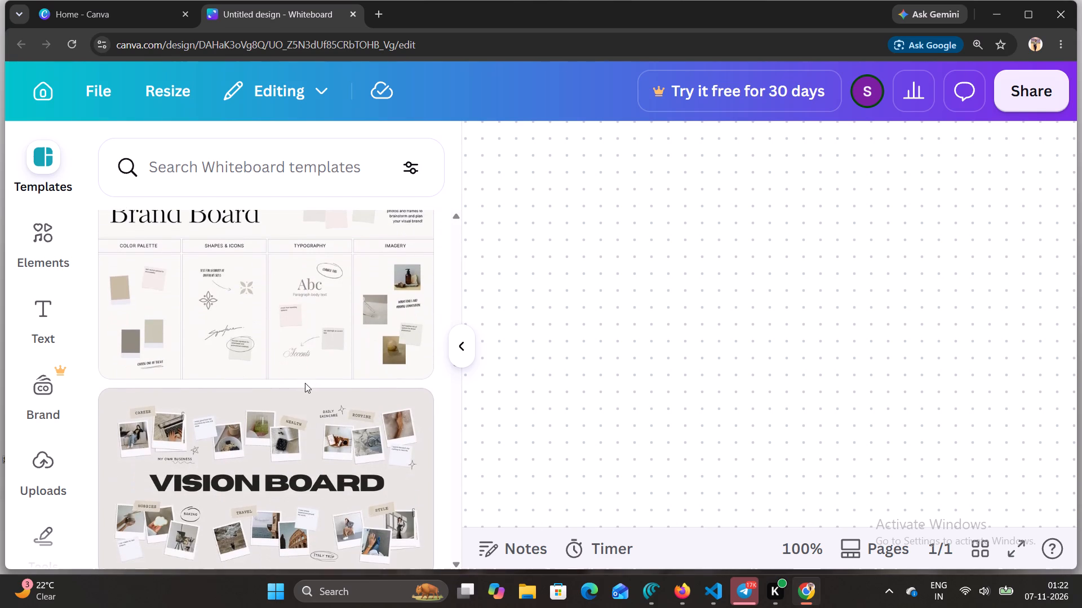
scroll(305, 383, down, 5)
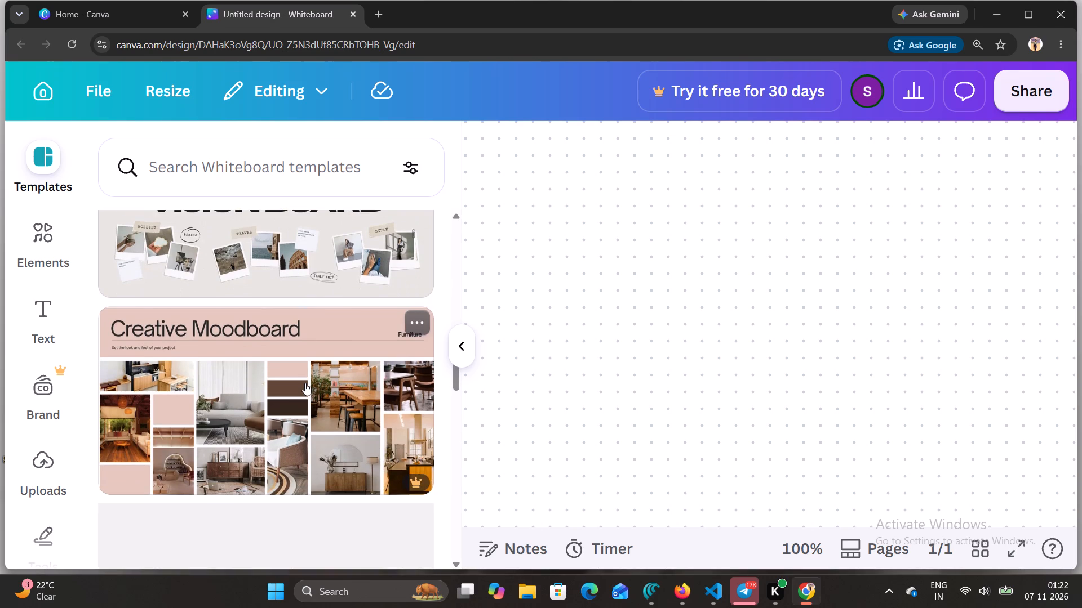
scroll(305, 383, down, 2)
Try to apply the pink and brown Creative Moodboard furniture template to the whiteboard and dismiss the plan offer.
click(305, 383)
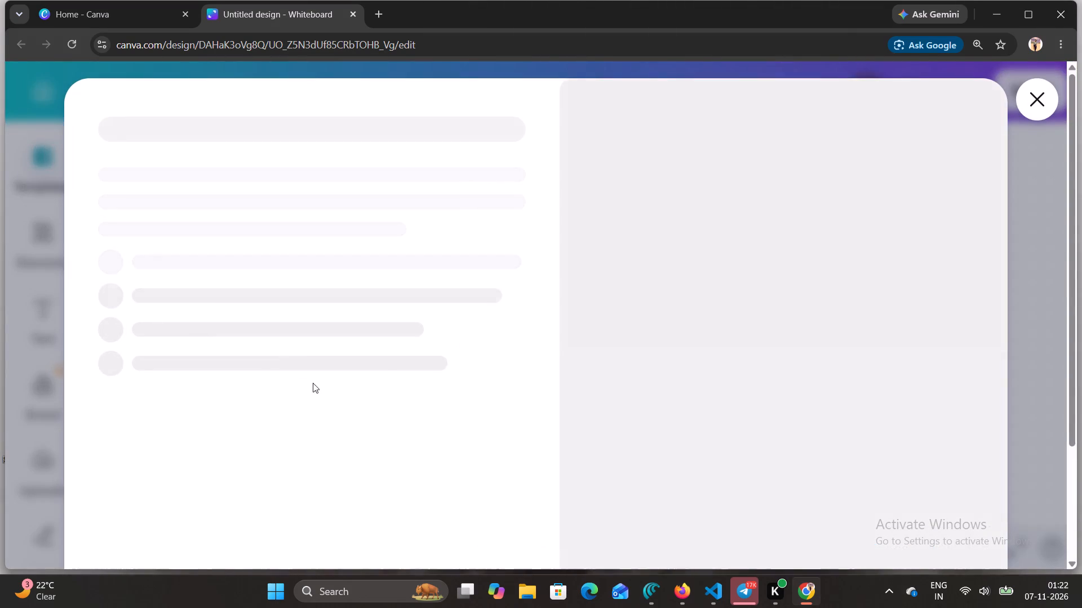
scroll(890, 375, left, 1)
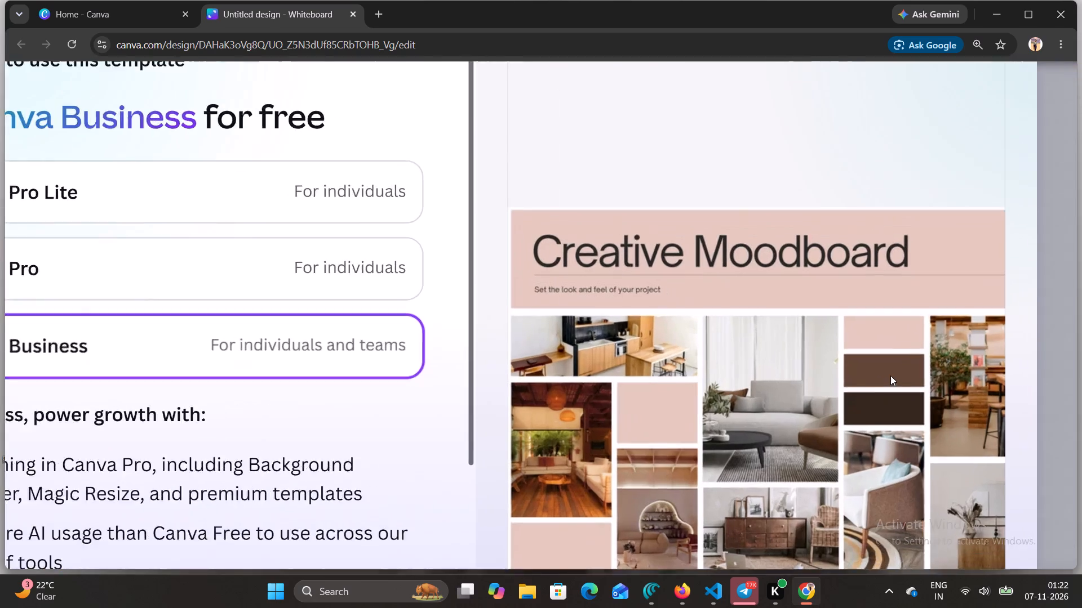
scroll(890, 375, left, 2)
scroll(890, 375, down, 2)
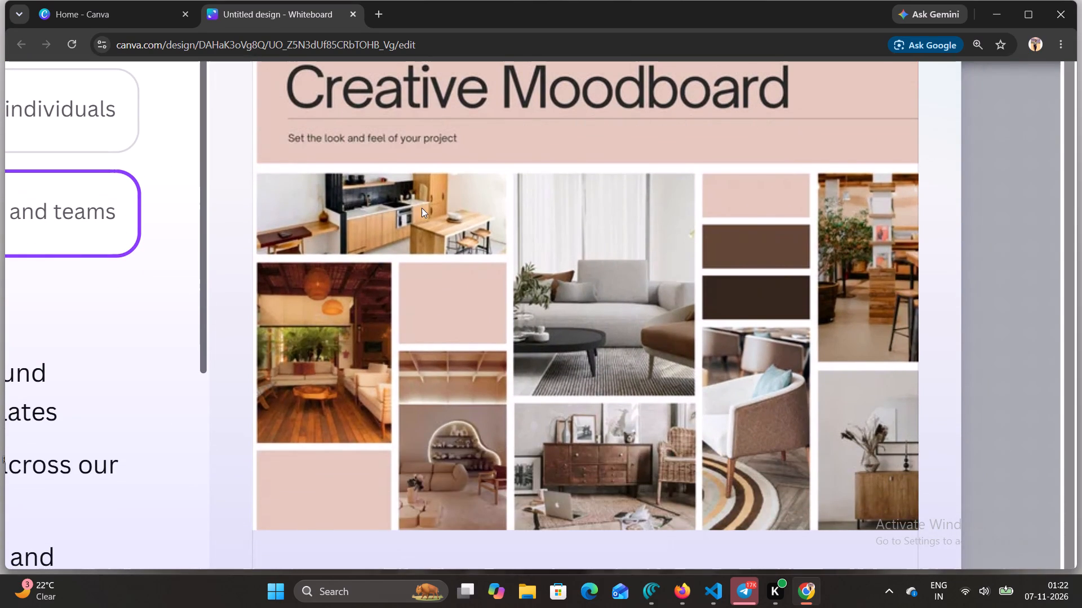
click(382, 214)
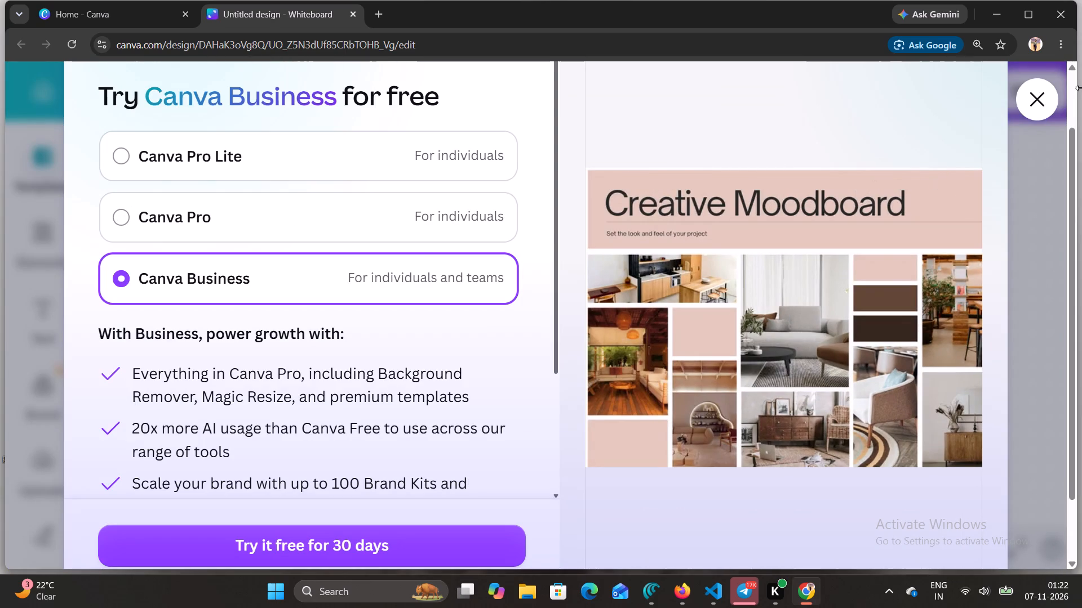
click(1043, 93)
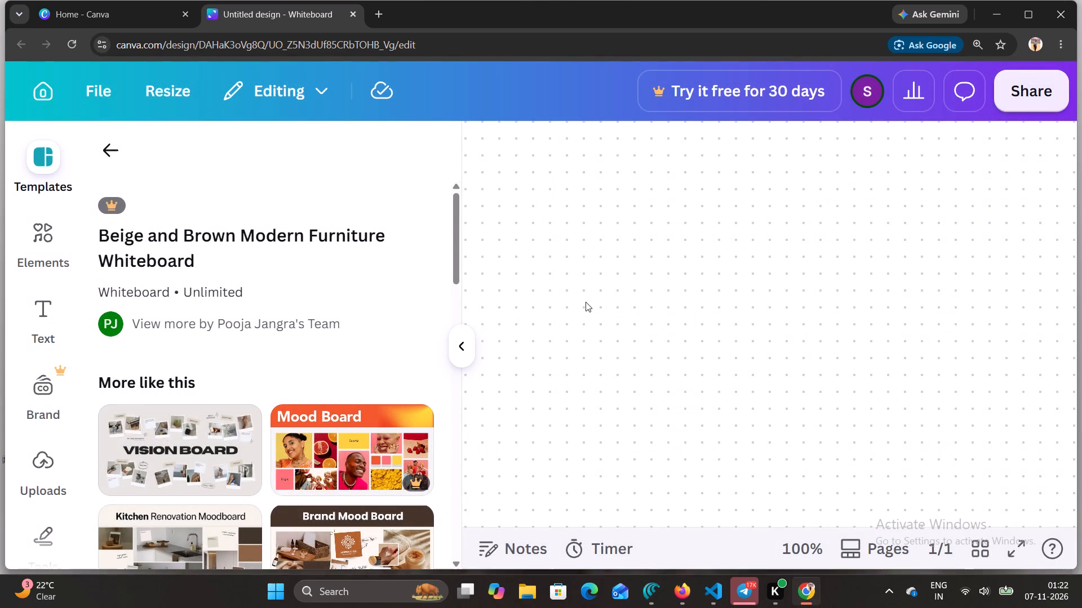
Look through the templates similar to the Creative Moodboard furniture design and return to the full whiteboard template list.
scroll(371, 377, down, 6)
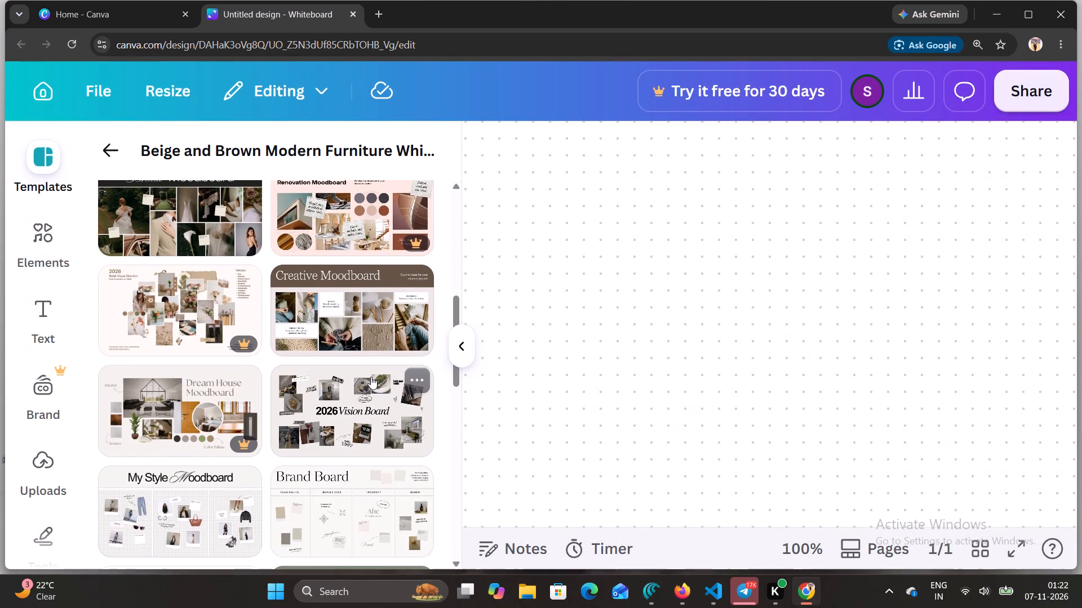
scroll(371, 377, down, 2)
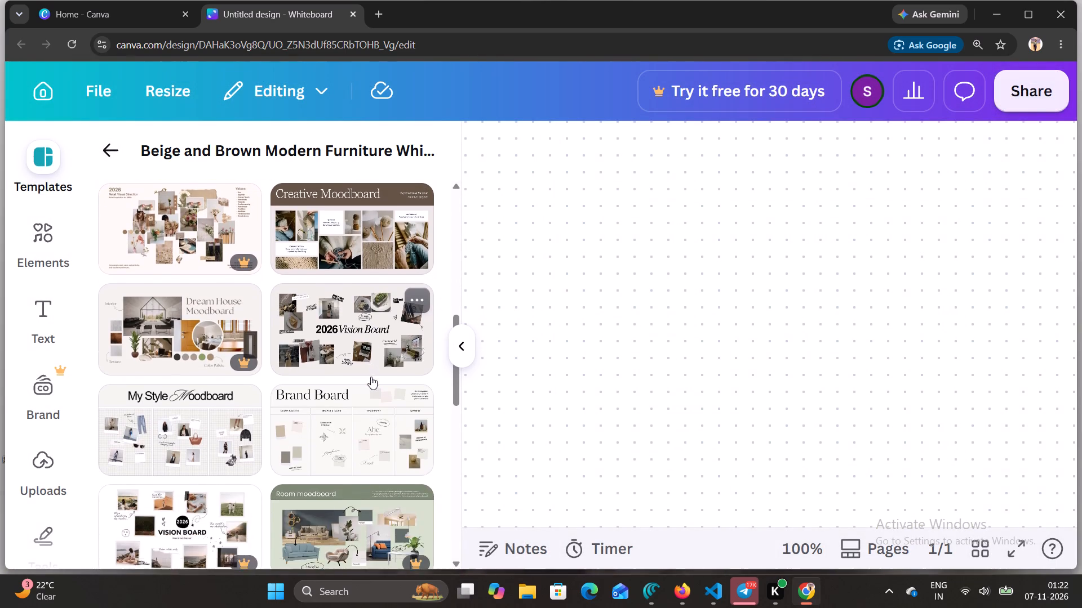
scroll(371, 377, down, 1)
scroll(371, 377, up, 6)
scroll(371, 377, down, 8)
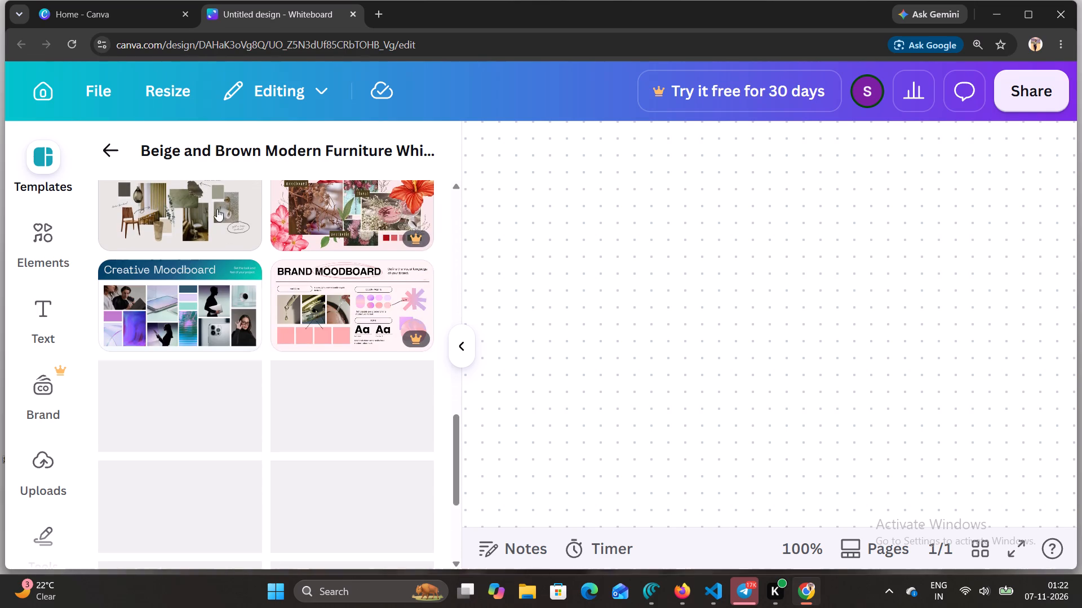
click(97, 150)
Find the neutral Renovation Moodboard template further down the list and apply it to the blank whiteboard.
scroll(316, 448, down, 1)
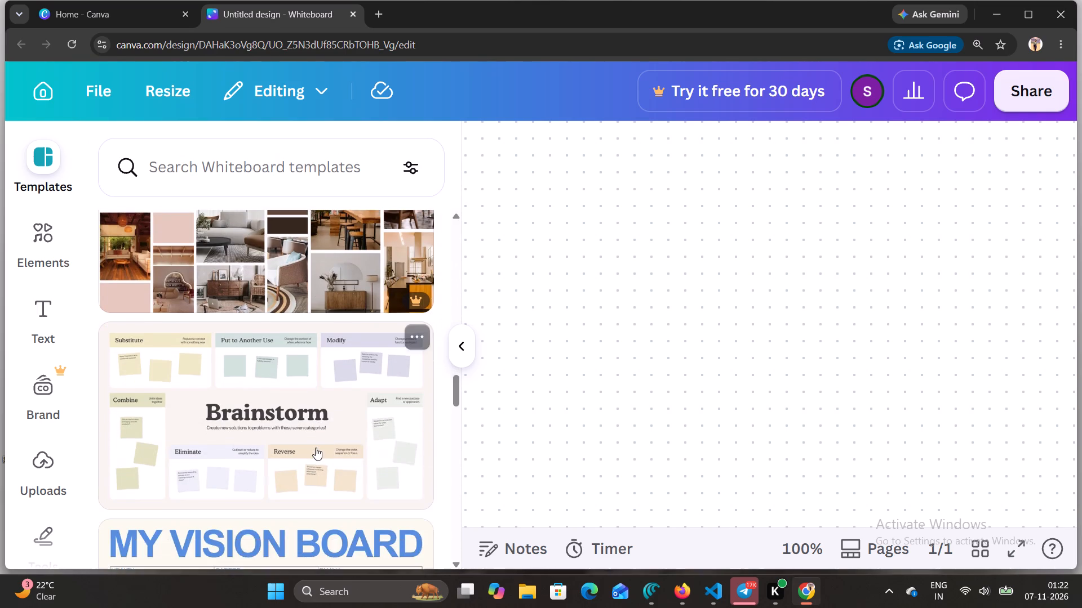
scroll(316, 448, down, 4)
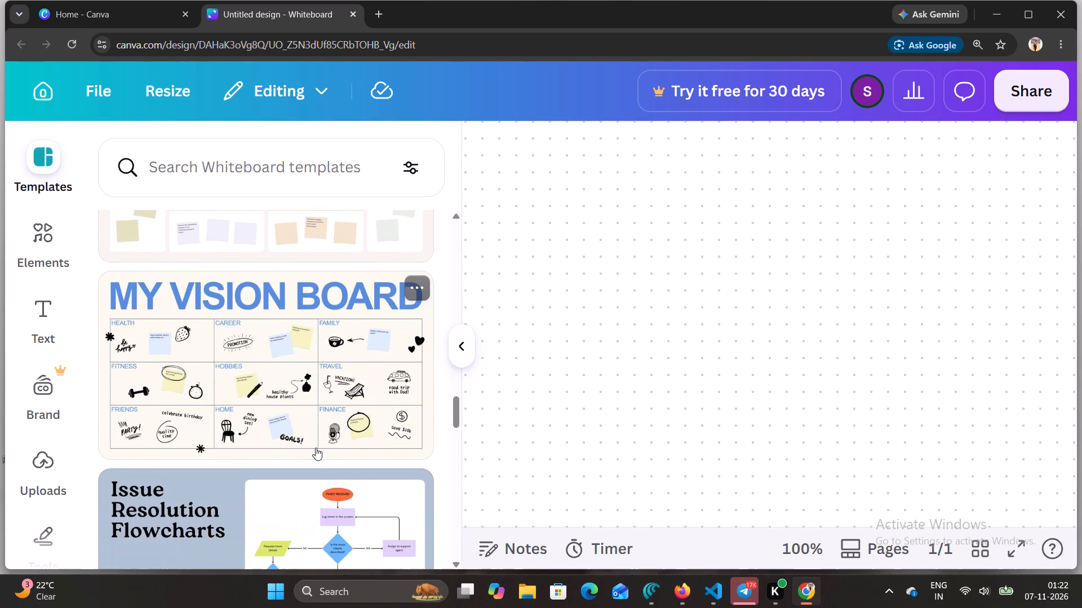
scroll(316, 448, down, 6)
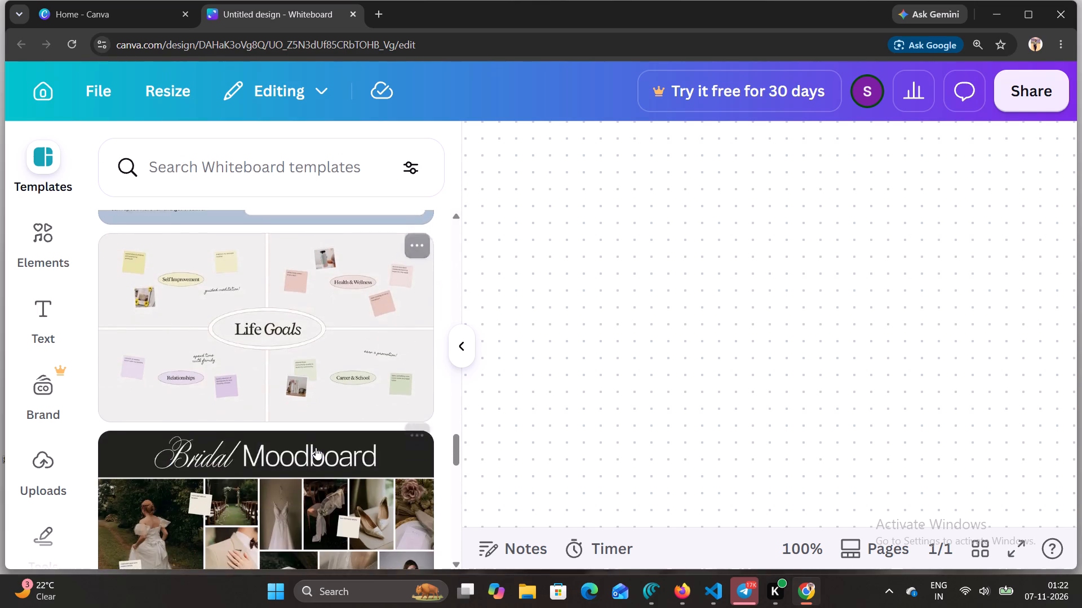
scroll(316, 448, down, 2)
scroll(316, 448, right, 2)
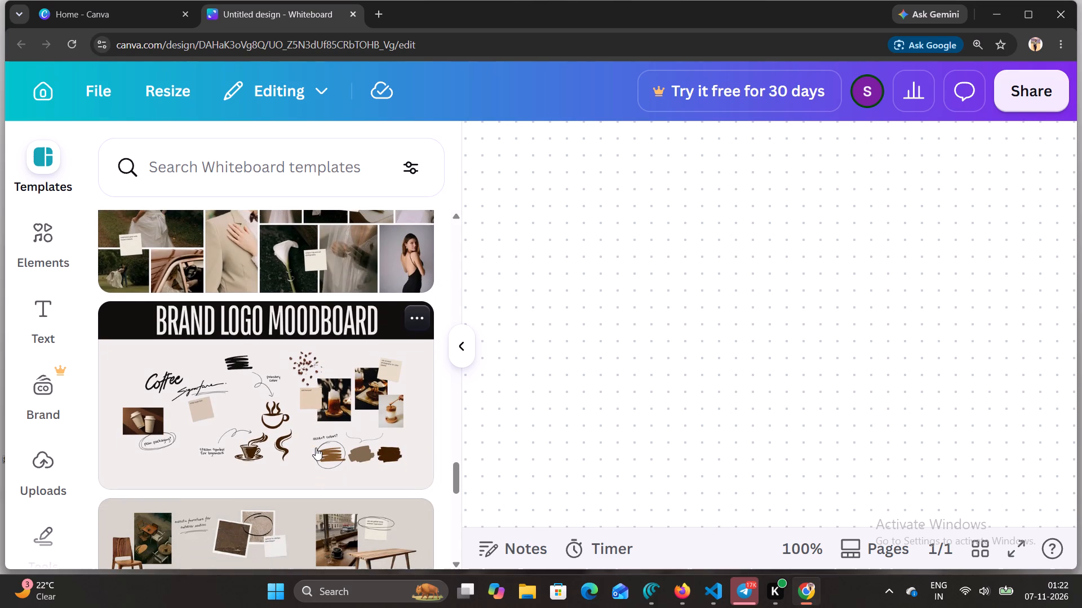
scroll(316, 448, down, 3)
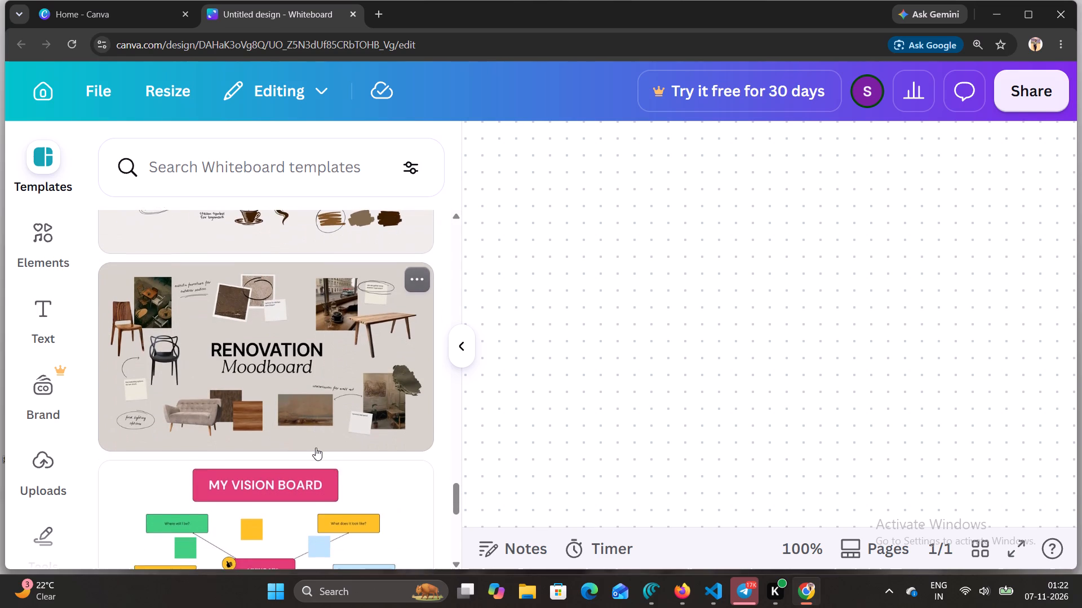
scroll(316, 448, down, 1)
click(321, 393)
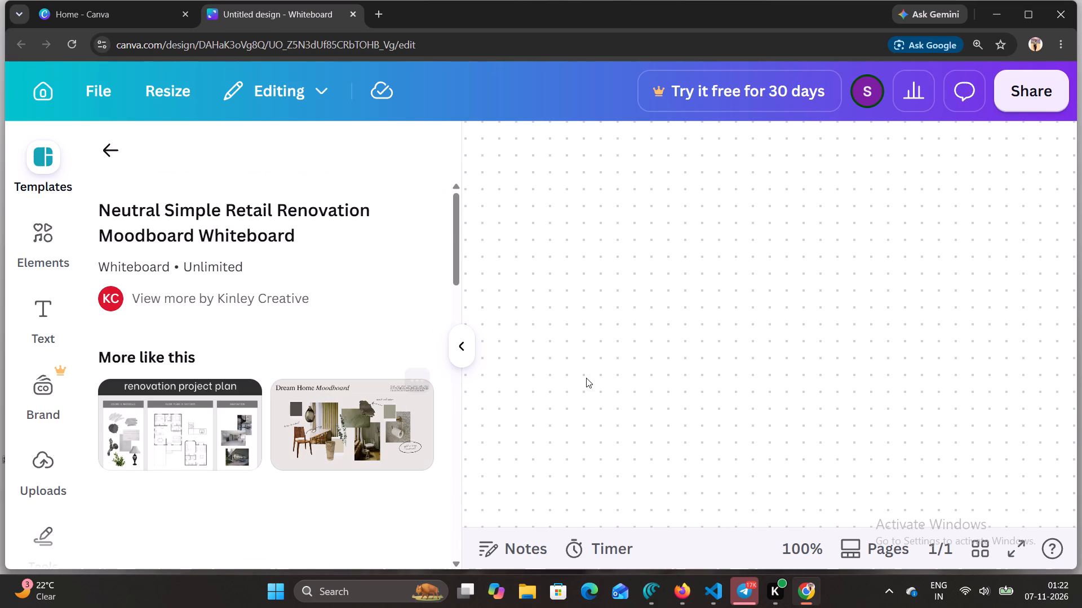
scroll(243, 438, down, 1)
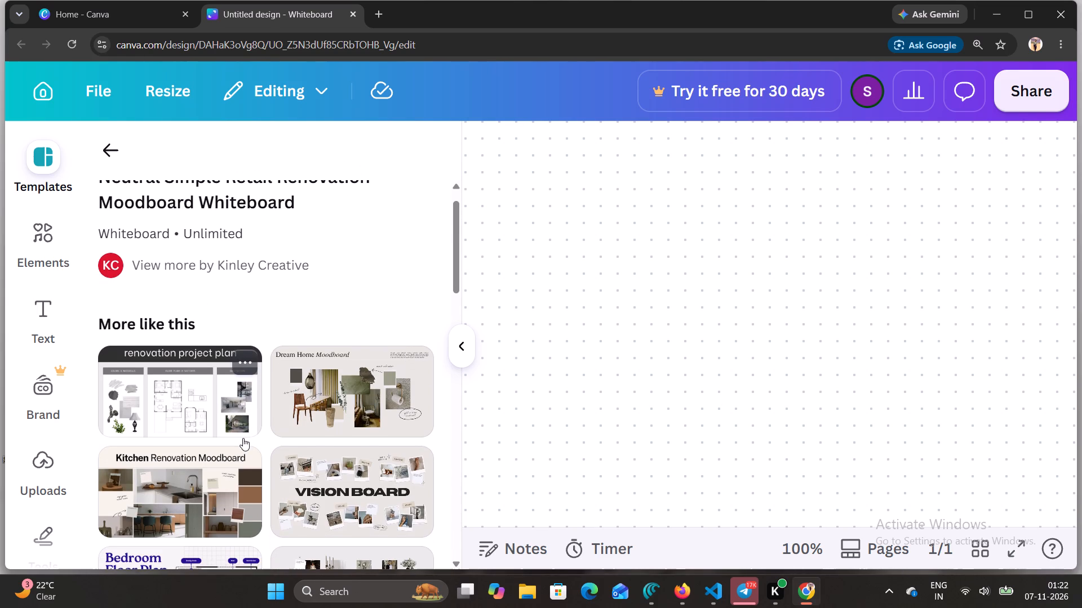
scroll(243, 438, down, 1)
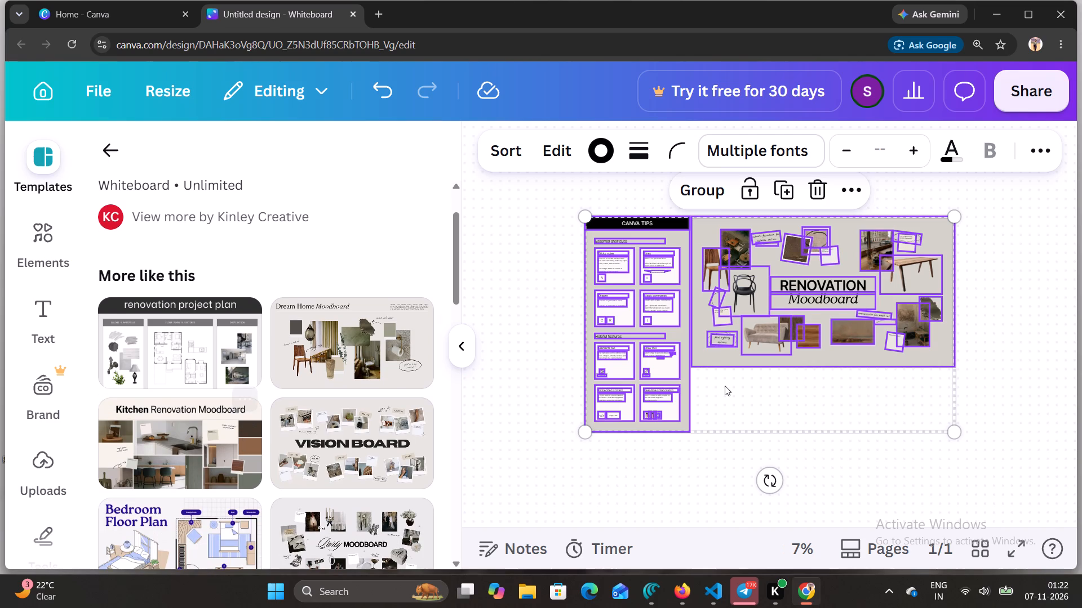
Choose to replace the wooden chair image on the moodboard and search the photos for chair.
scroll(725, 386, up, 1)
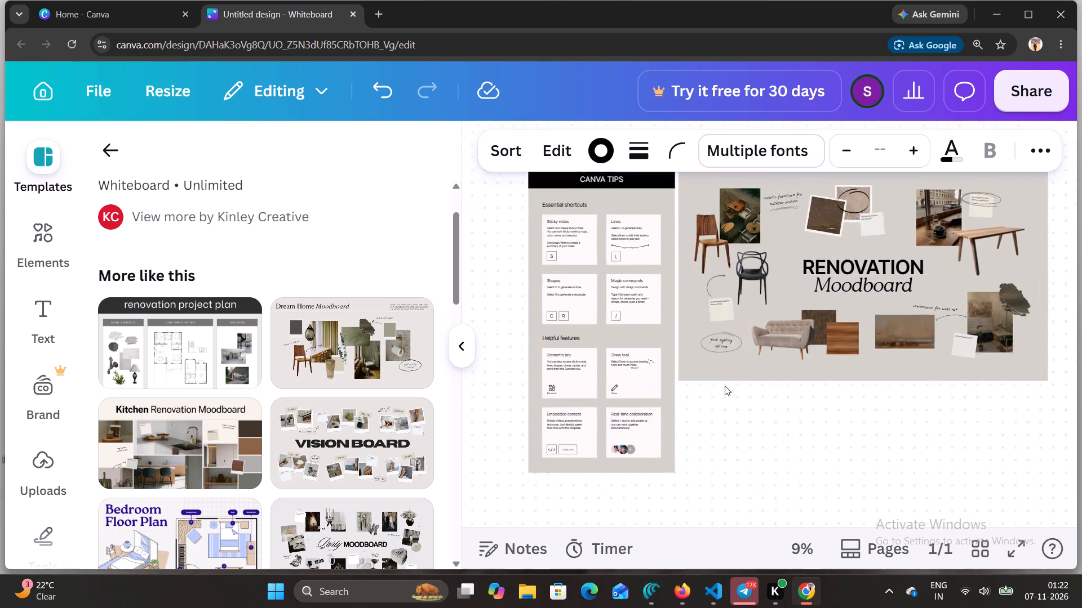
scroll(725, 386, left, 4)
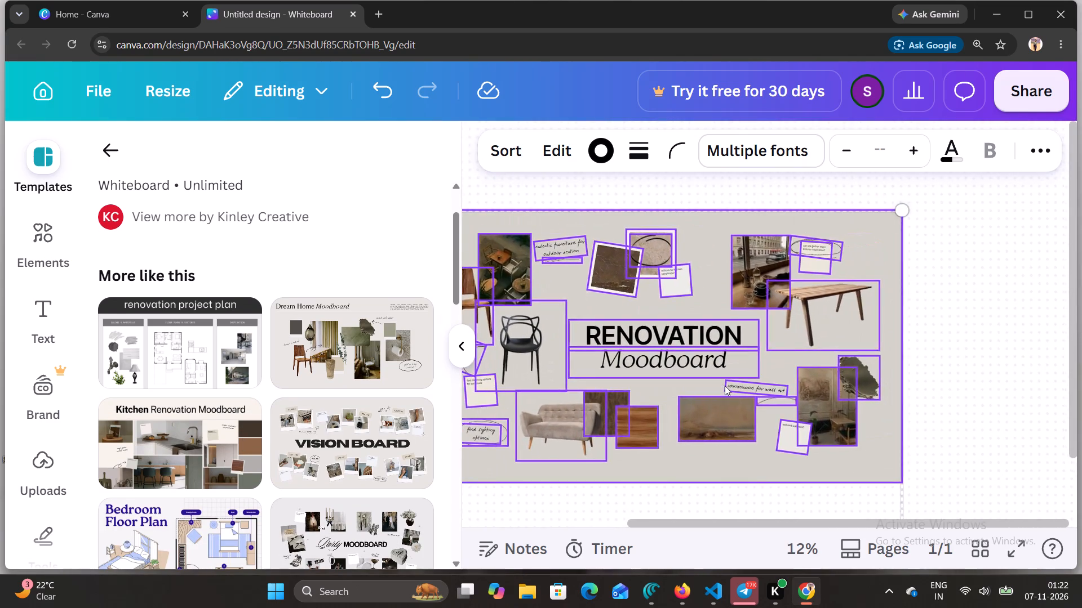
scroll(725, 386, up, 2)
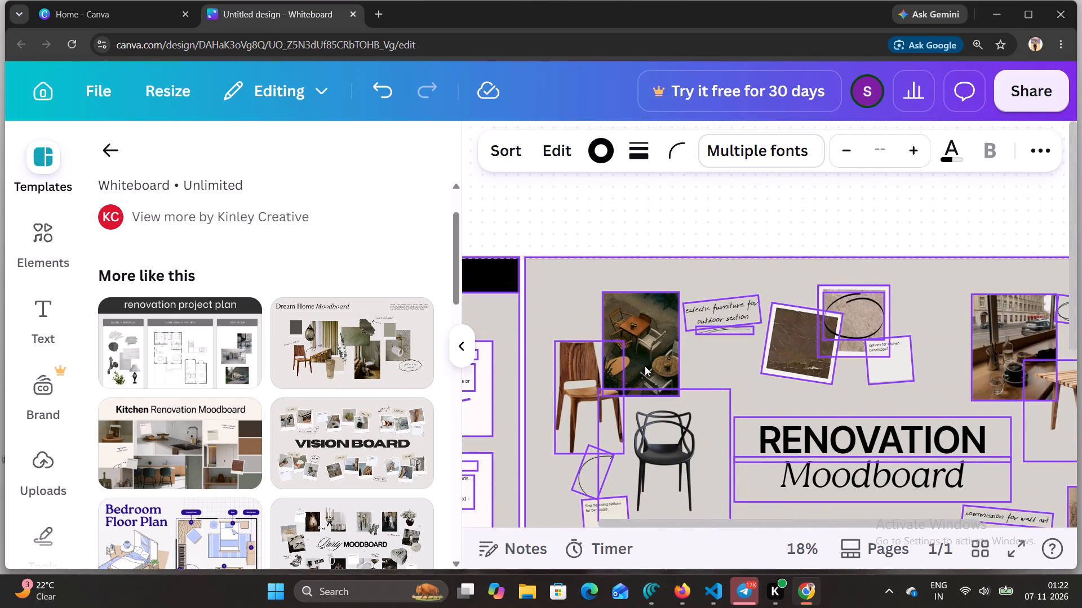
click(575, 355)
click(586, 352)
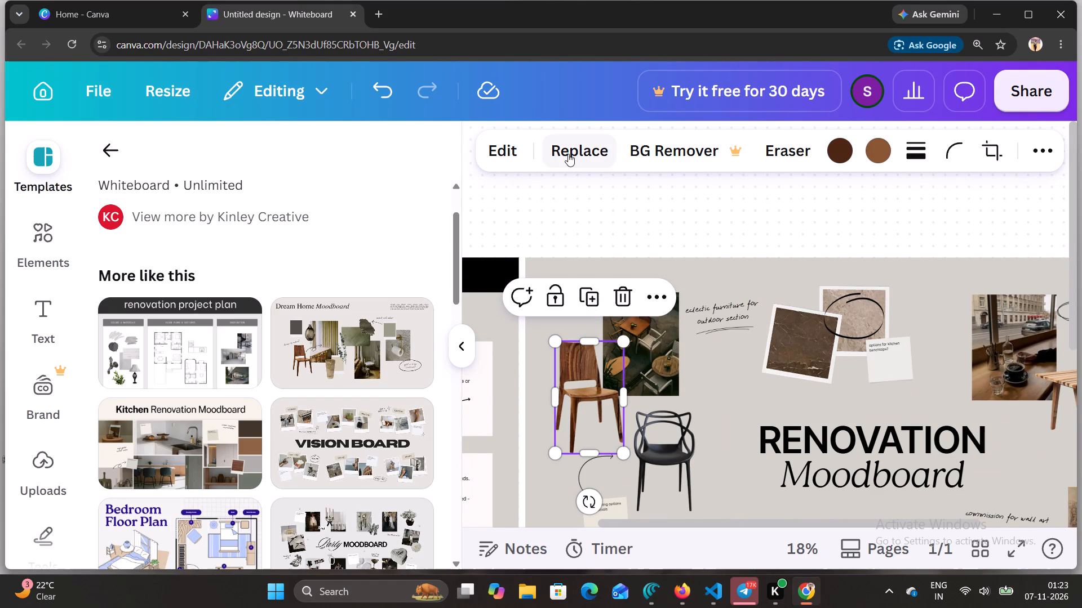
double_click(568, 154)
click(568, 154)
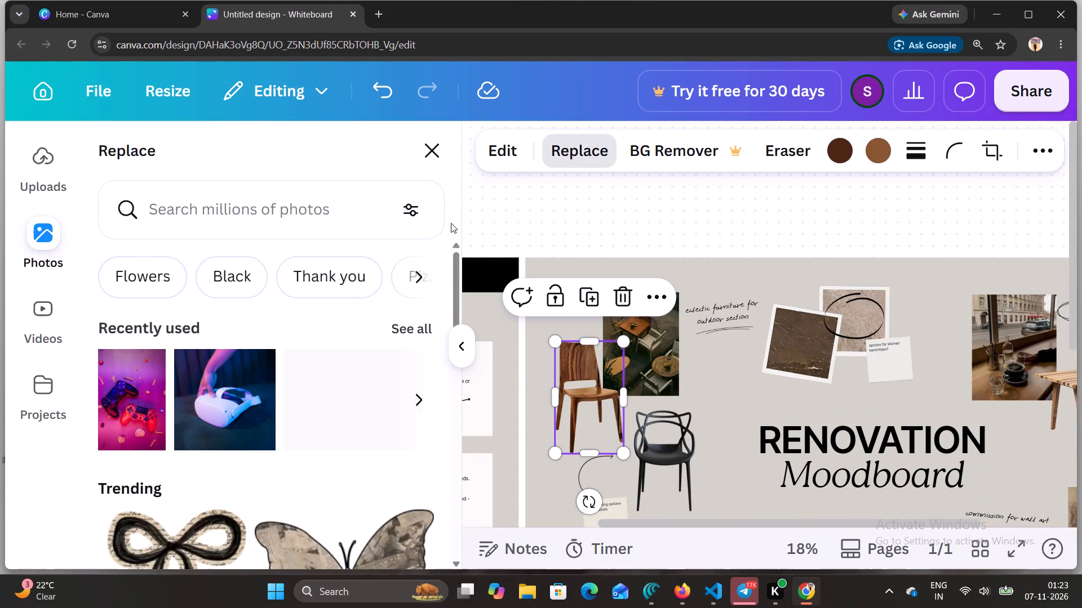
click(273, 218)
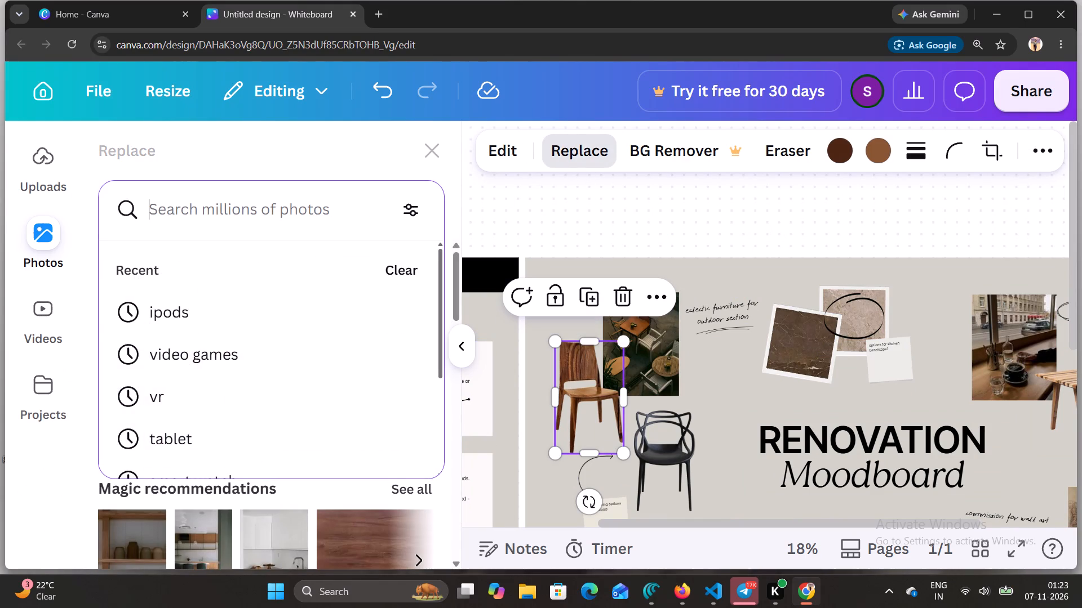
text(chair)
key(Return)
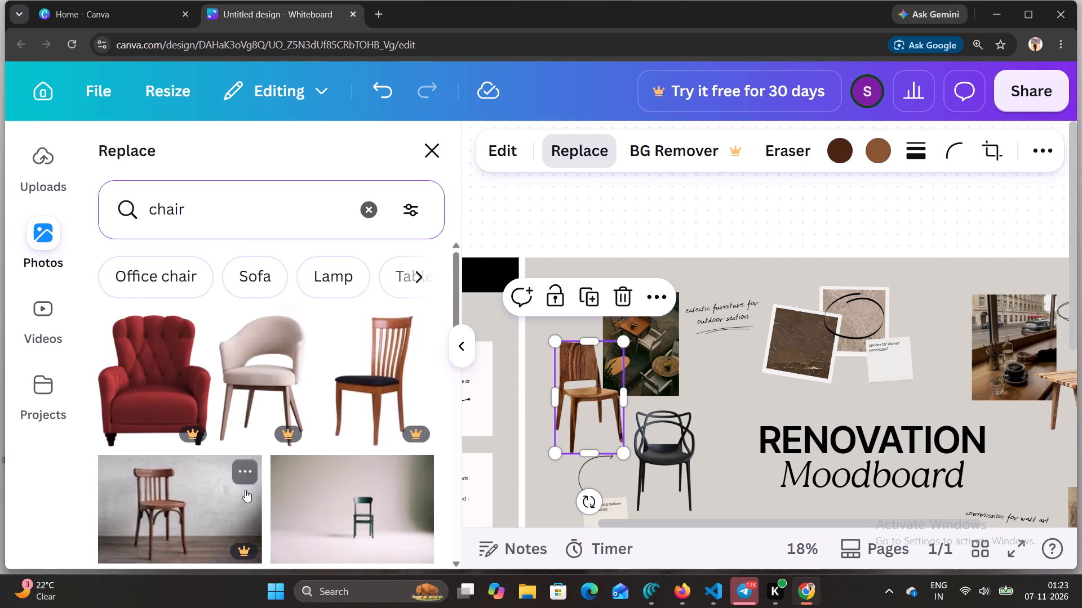
Find the rattan armchair photo with the orange background among the chair results and swap it in for the wooden chair.
scroll(245, 490, down, 7)
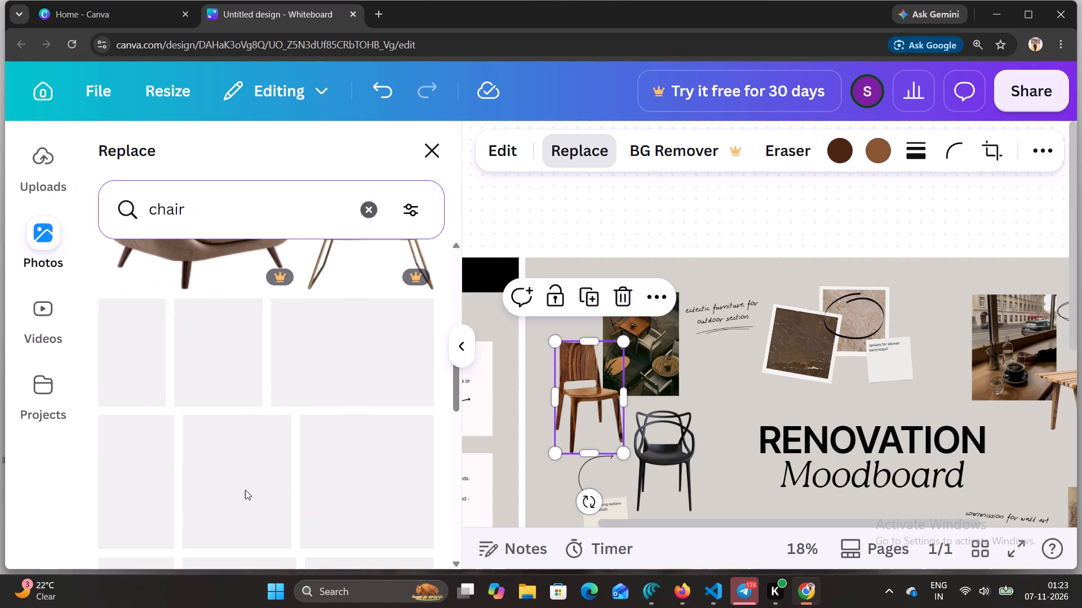
scroll(245, 490, down, 1)
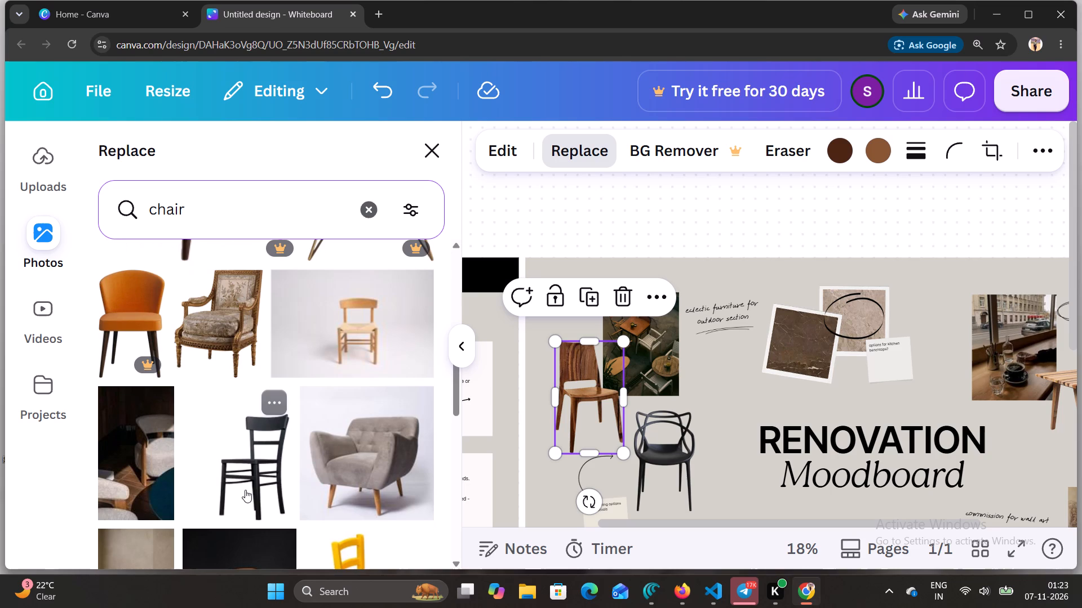
scroll(245, 490, down, 1)
scroll(245, 490, up, 2)
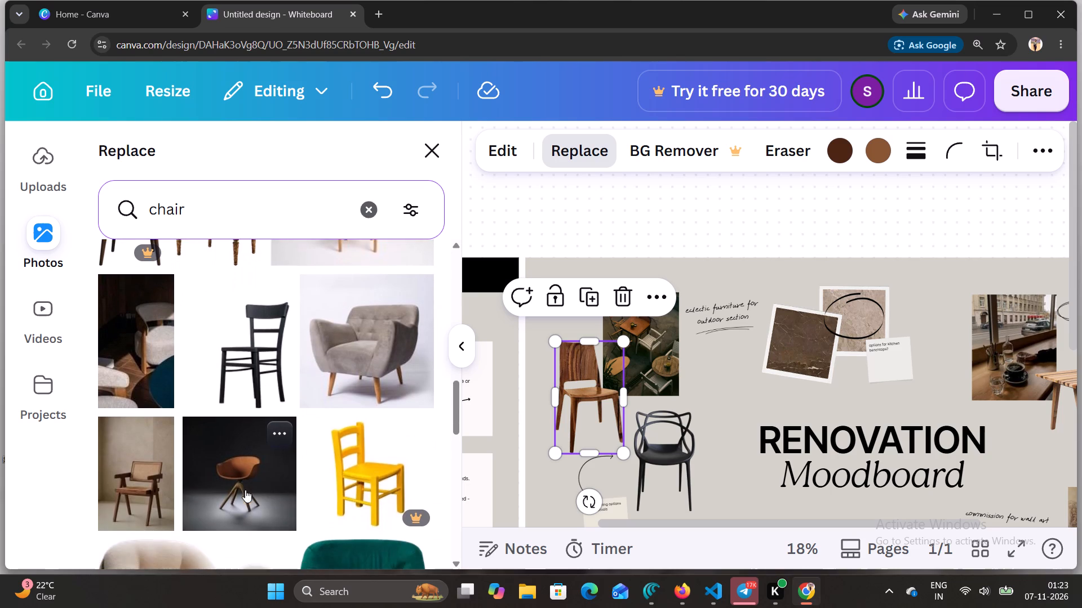
scroll(245, 490, up, 2)
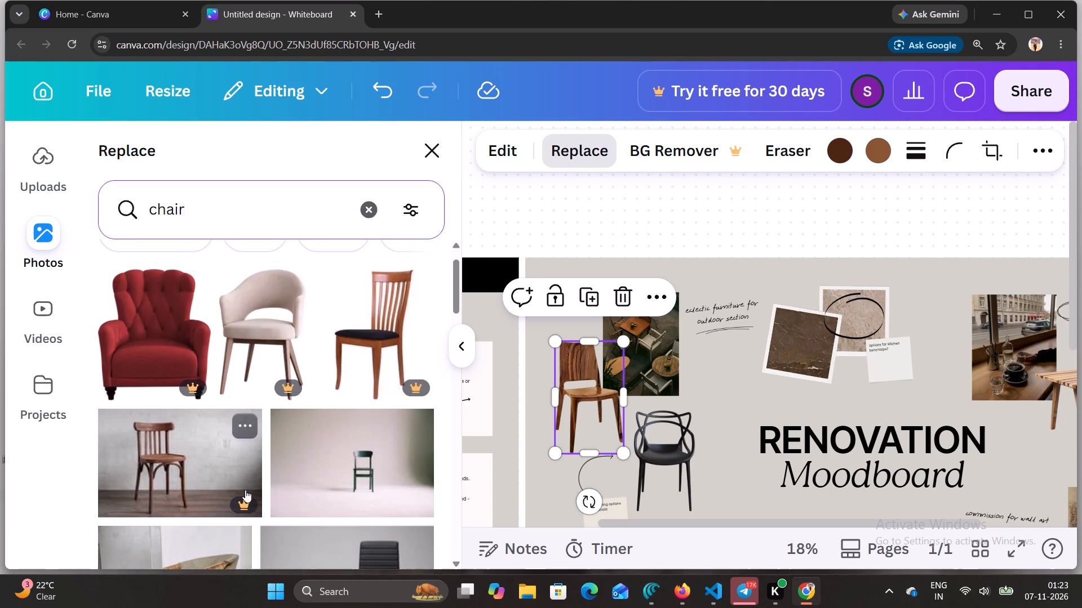
scroll(245, 490, down, 3)
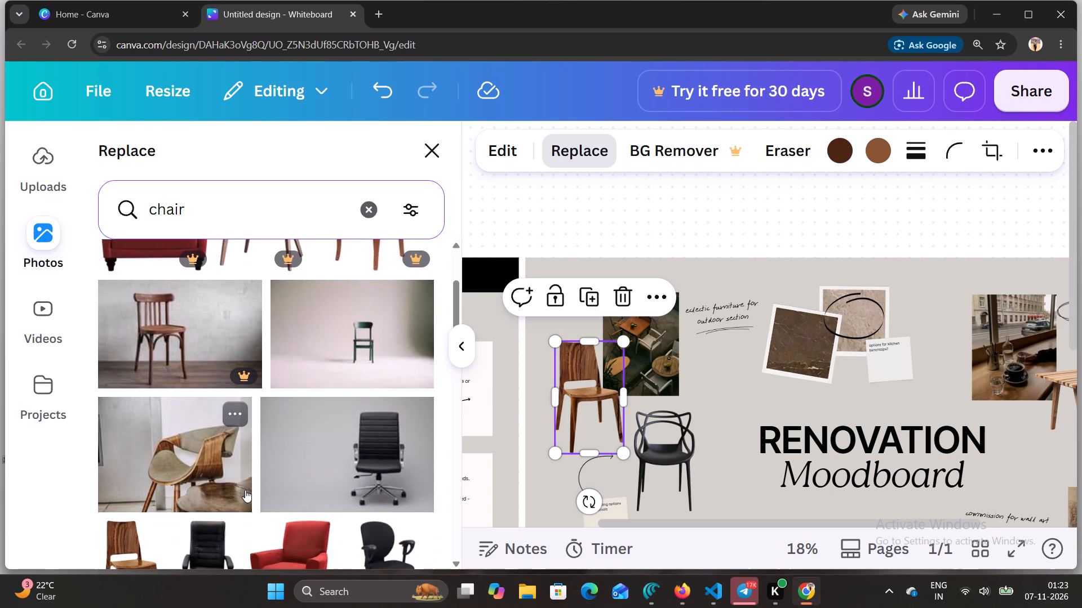
scroll(245, 490, down, 4)
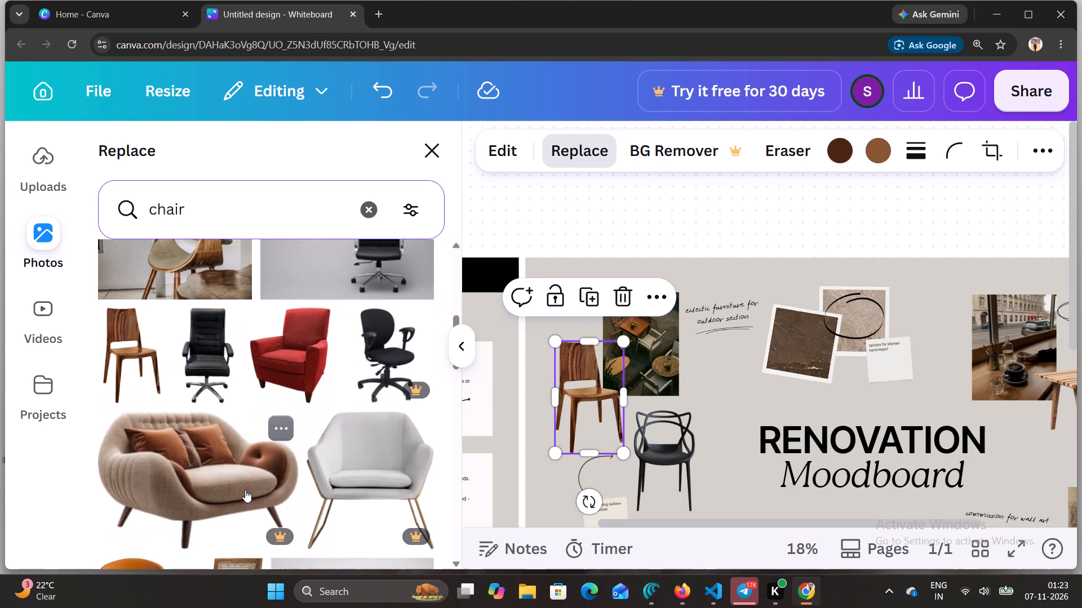
scroll(245, 490, down, 3)
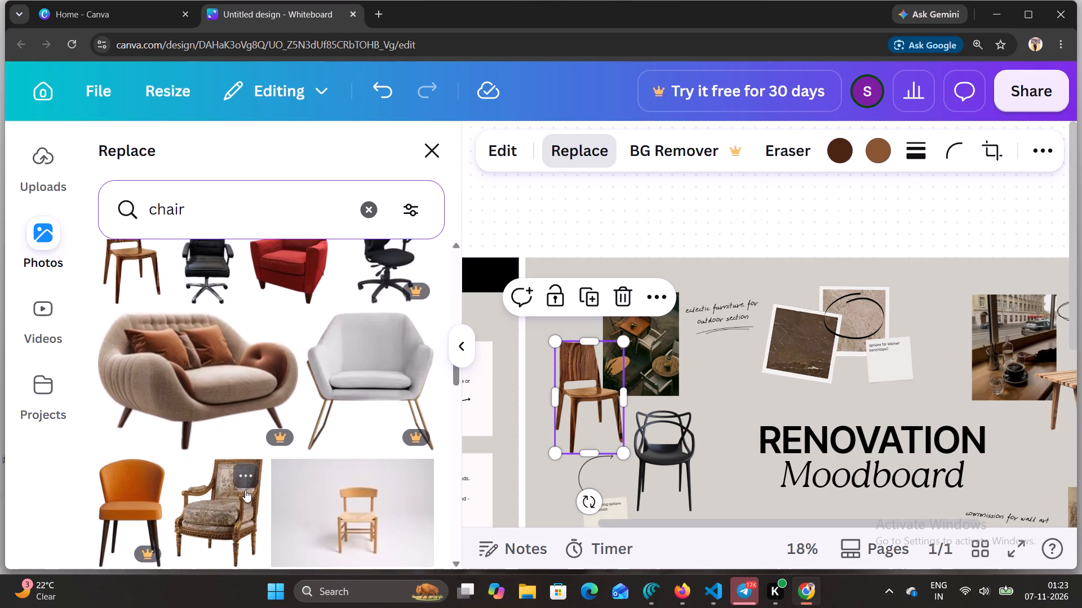
scroll(245, 490, down, 2)
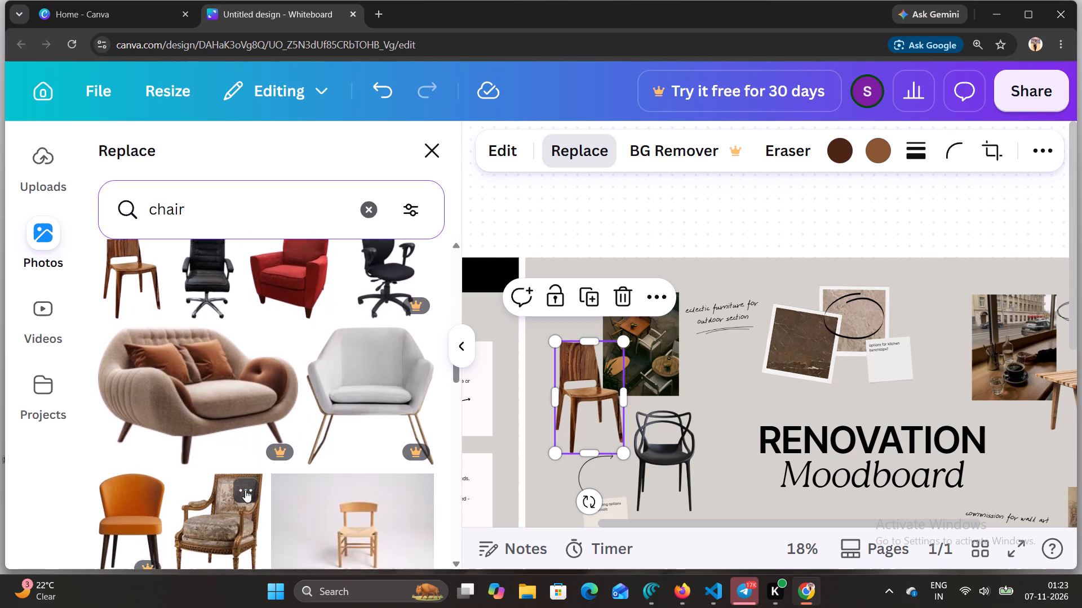
scroll(245, 490, down, 3)
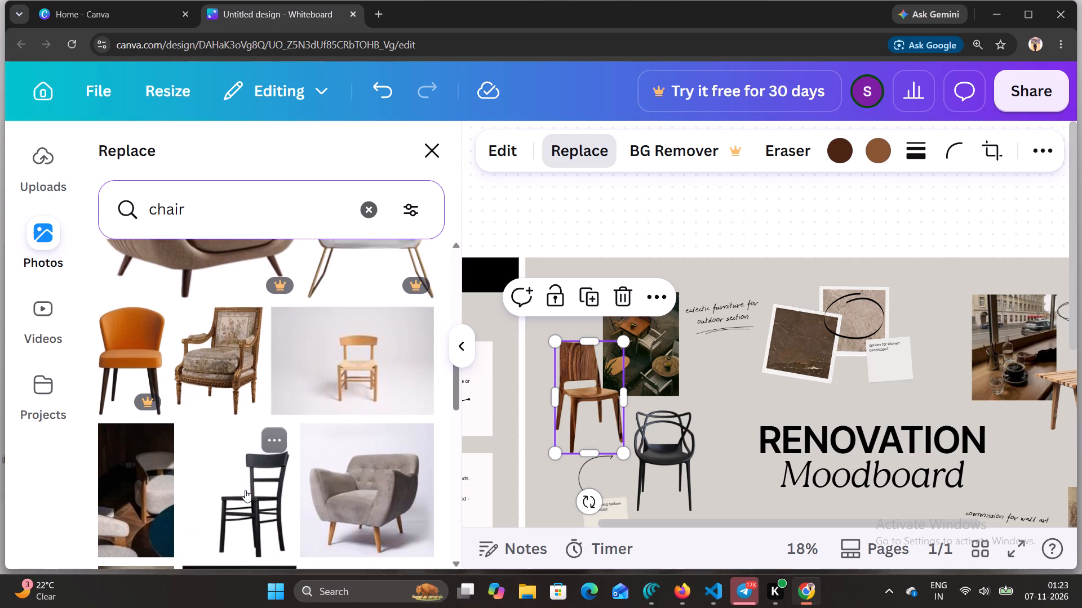
scroll(245, 490, down, 3)
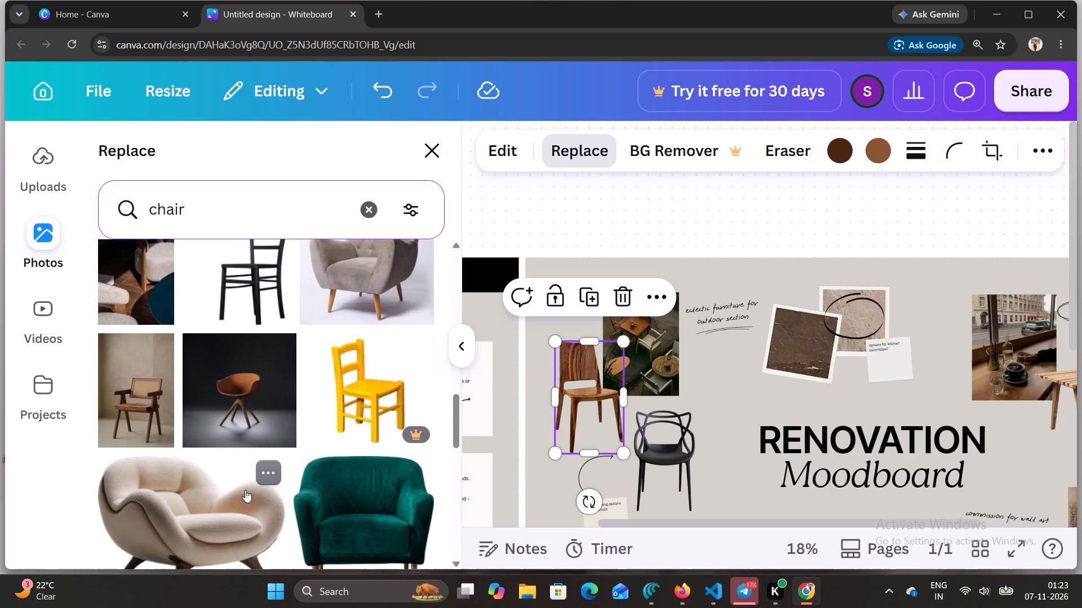
scroll(245, 490, down, 2)
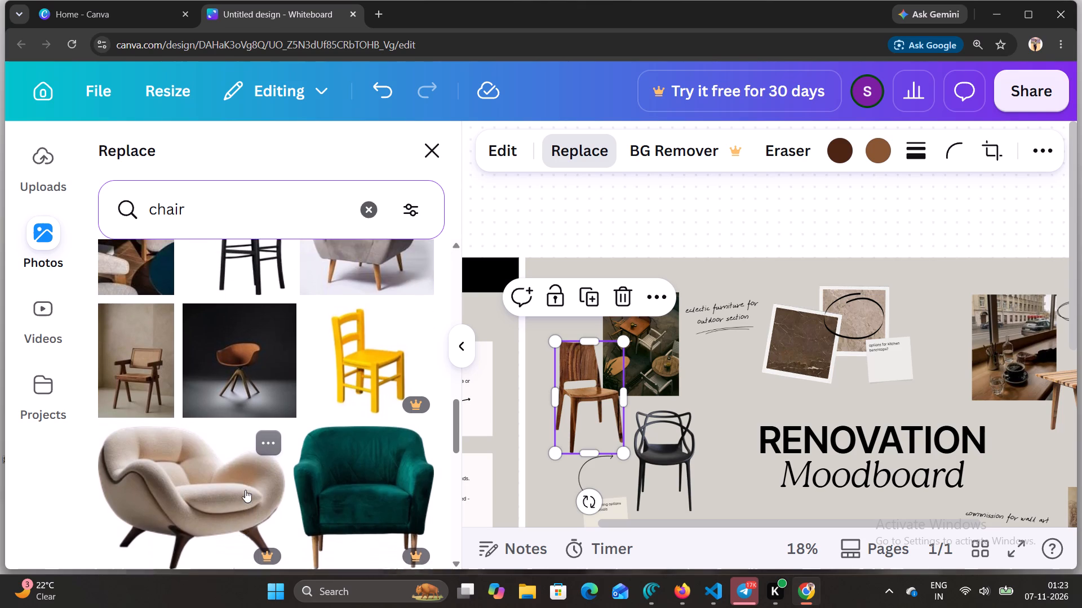
scroll(245, 490, down, 3)
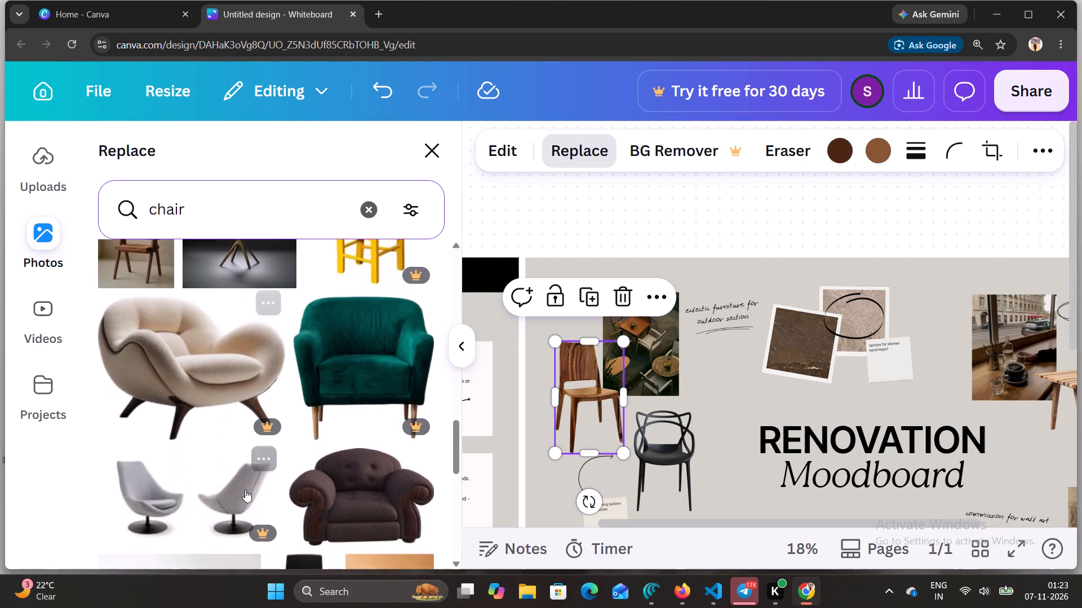
scroll(245, 490, down, 3)
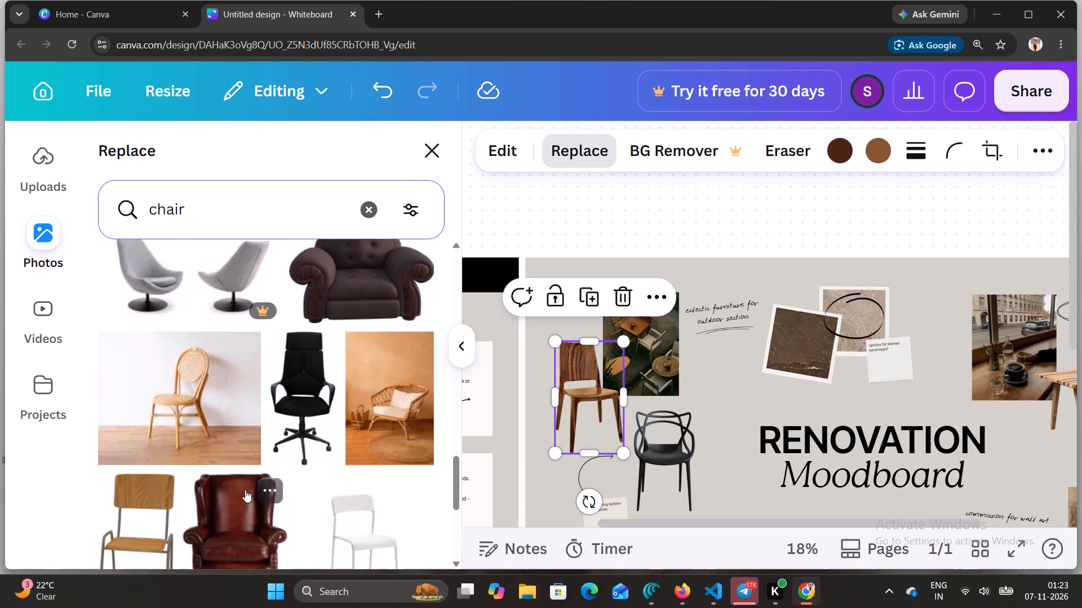
scroll(245, 490, down, 1)
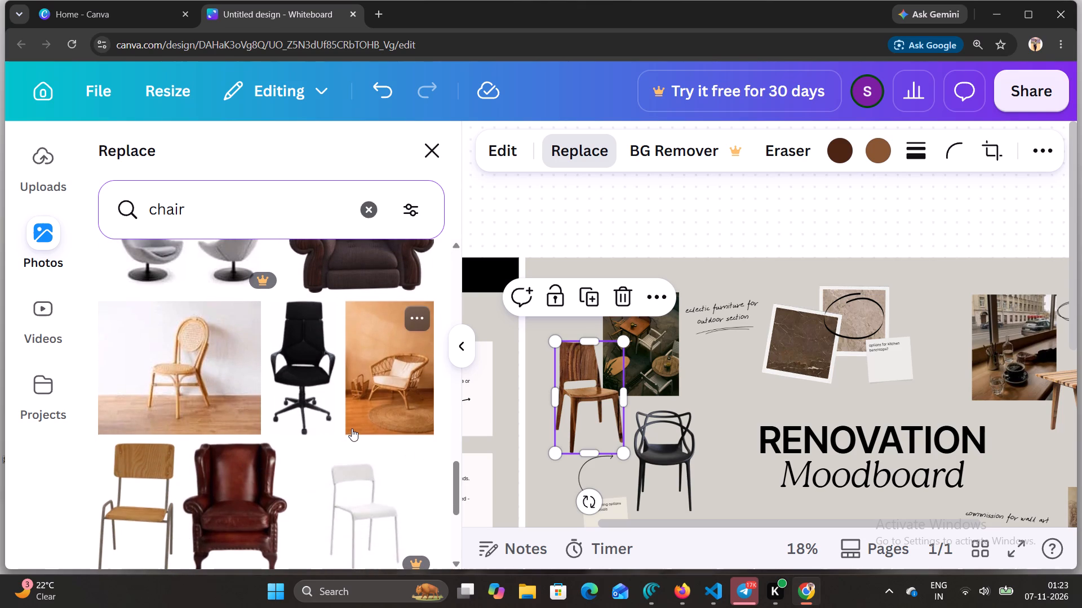
scroll(352, 428, down, 1)
click(369, 359)
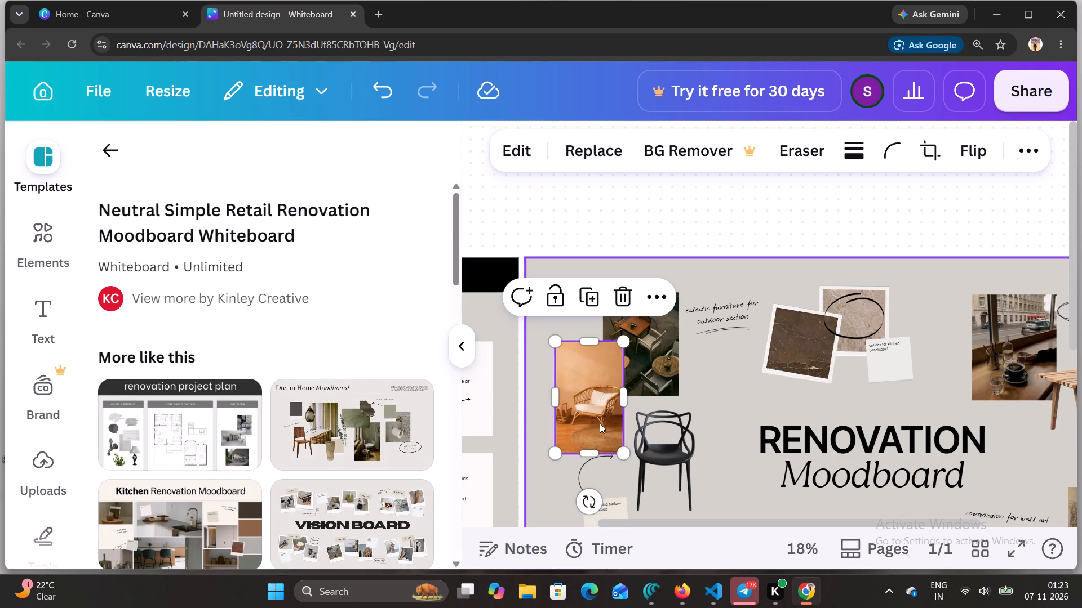
Widen the rattan armchair photo out to the moodboard's left edge, keeping its right side in place.
drag(556, 404, 542, 404)
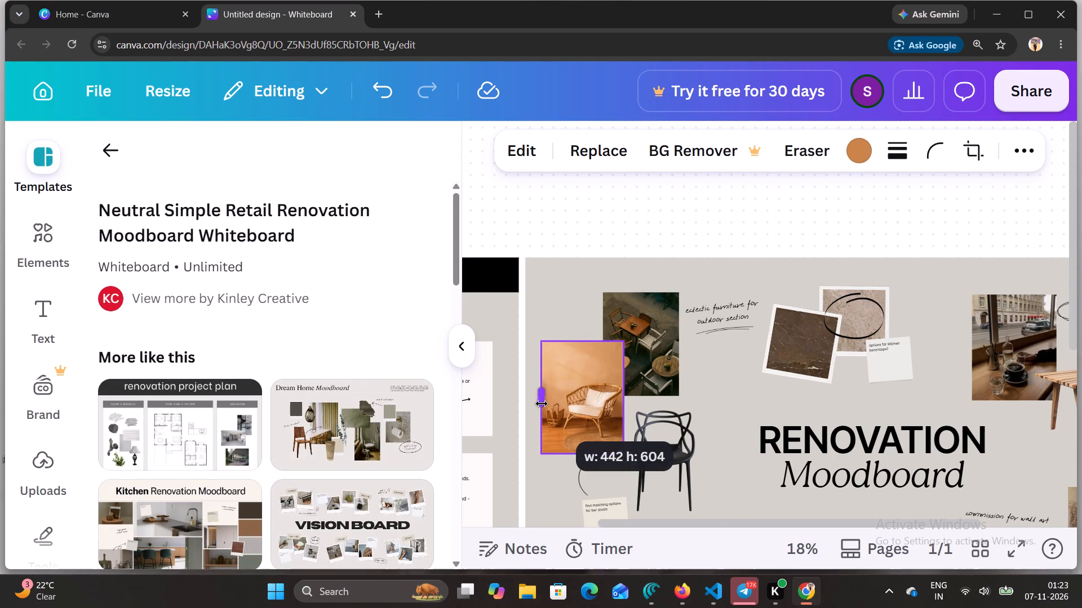
drag(542, 404, 524, 406)
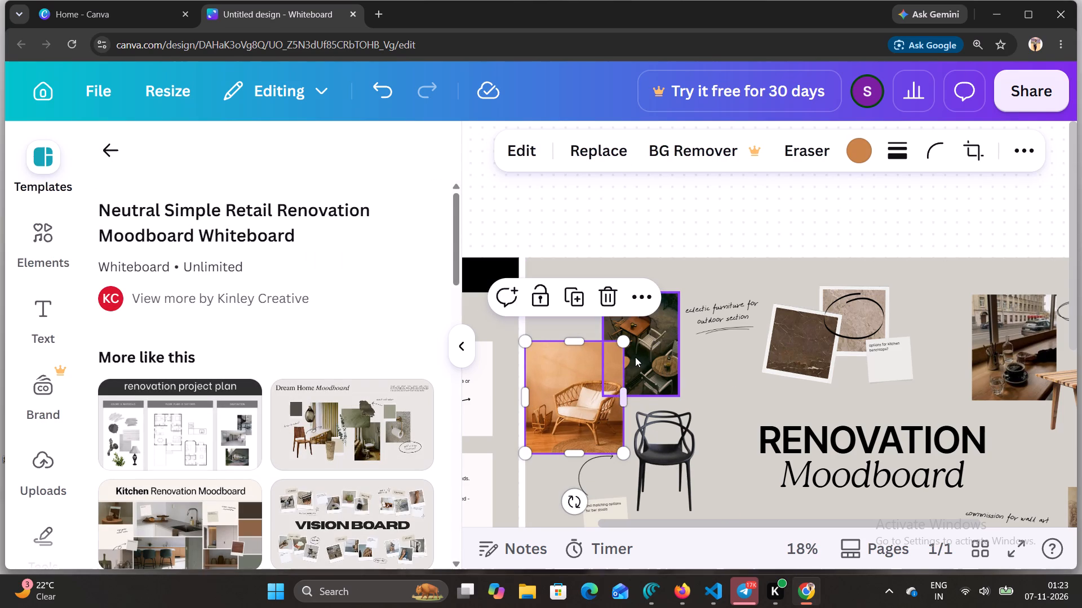
Shift the dark café tables photo slightly up and right, and narrow the armchair photo's right side to meet its edge.
drag(635, 357, 645, 339)
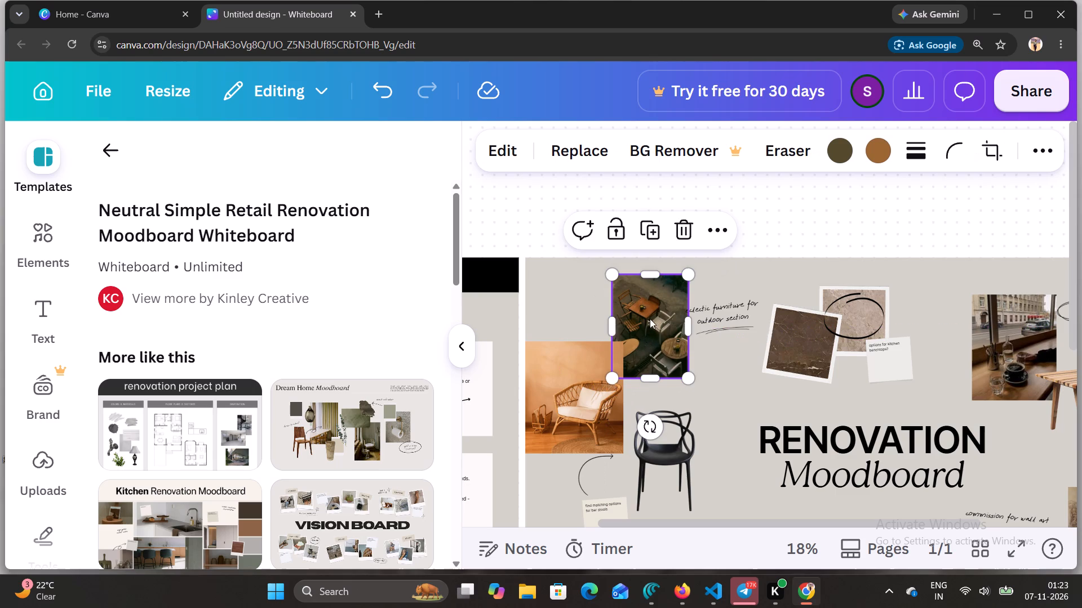
click(615, 398)
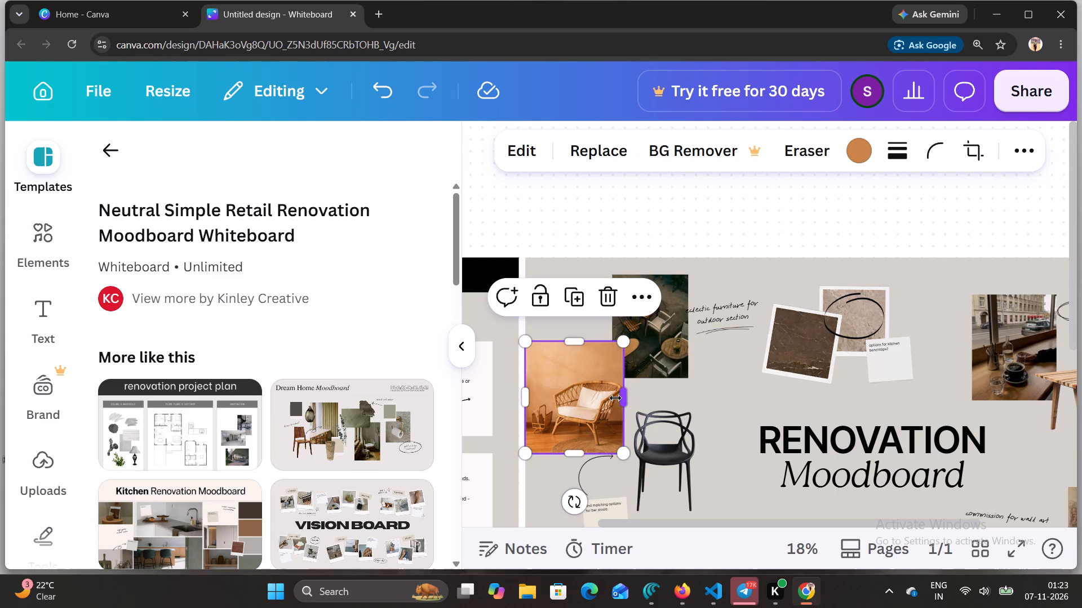
drag(622, 399, 613, 399)
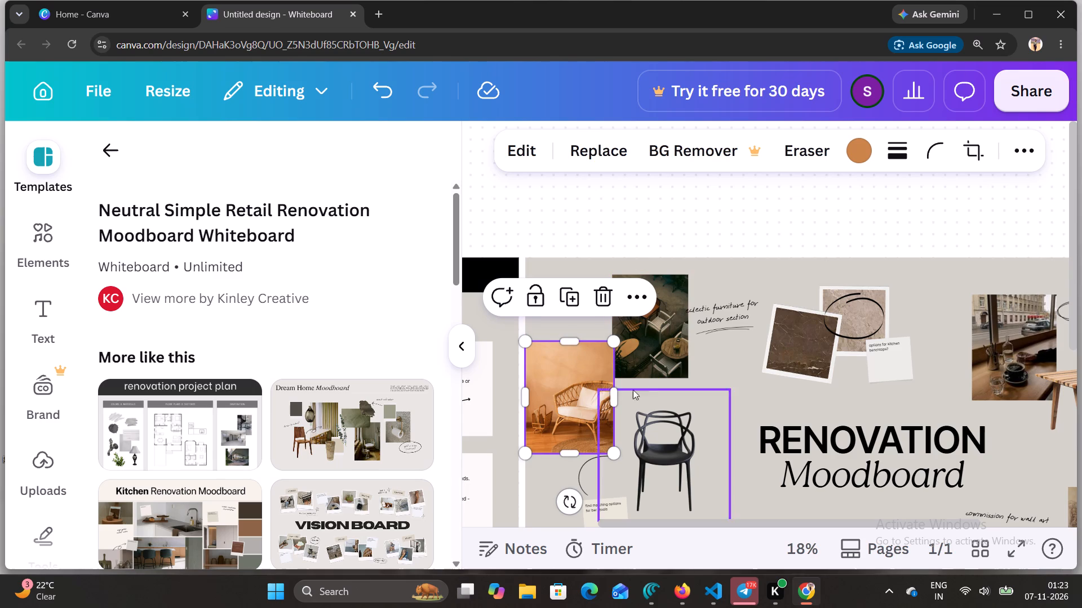
Choose to replace the dark café tables photo and search the photos for dinner table.
click(639, 357)
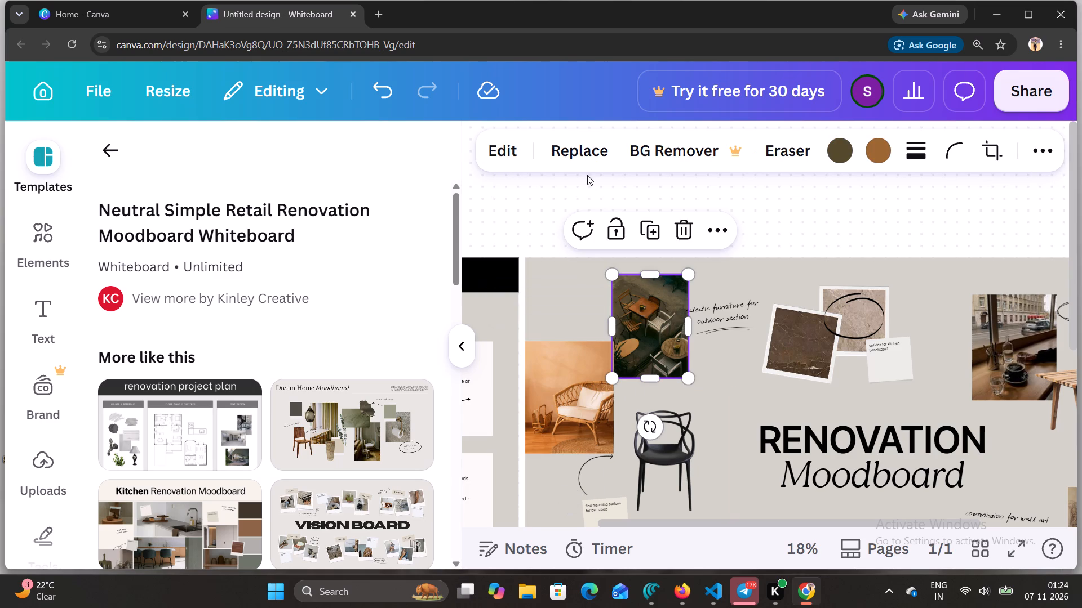
click(553, 139)
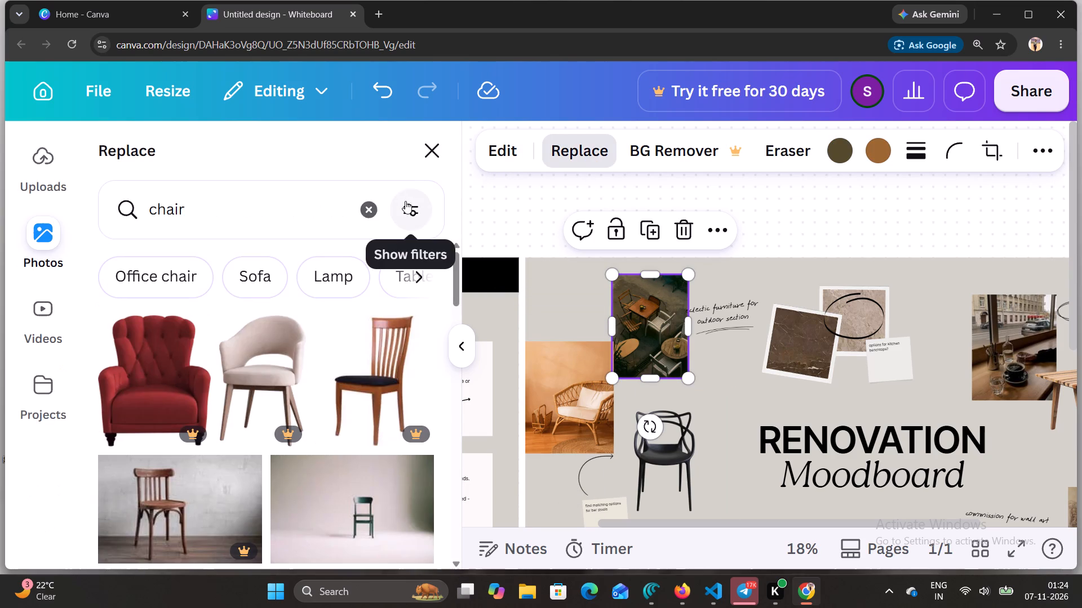
click(371, 212)
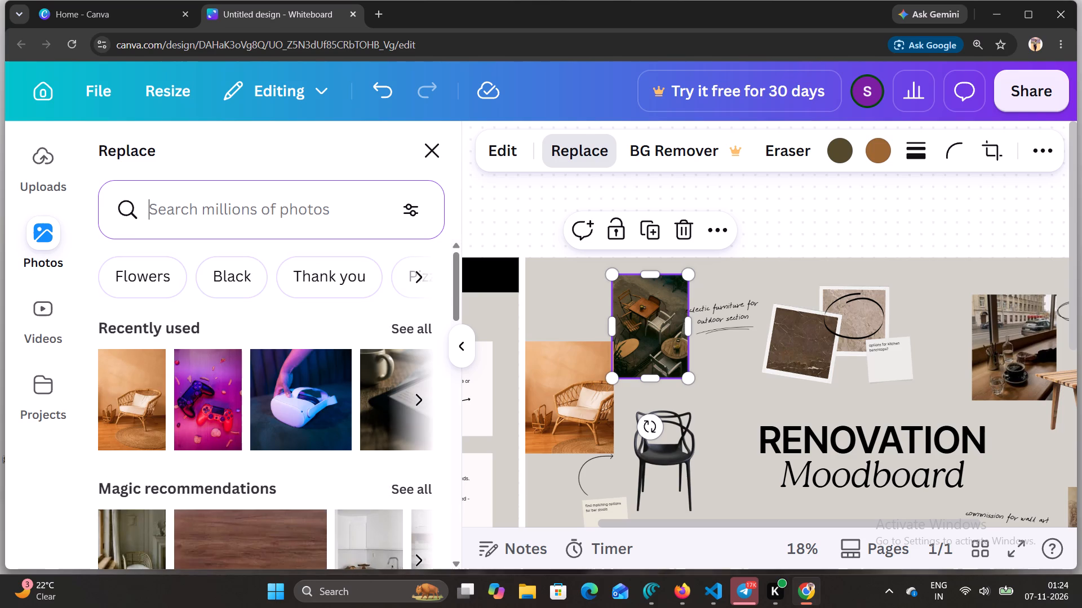
key(d)
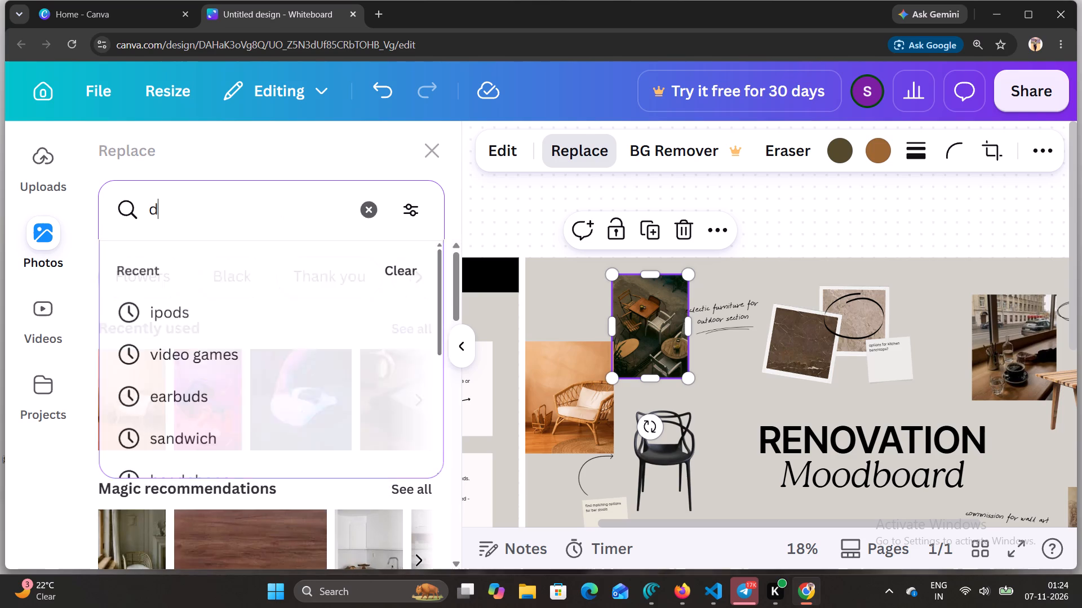
text(inner)
key(space)
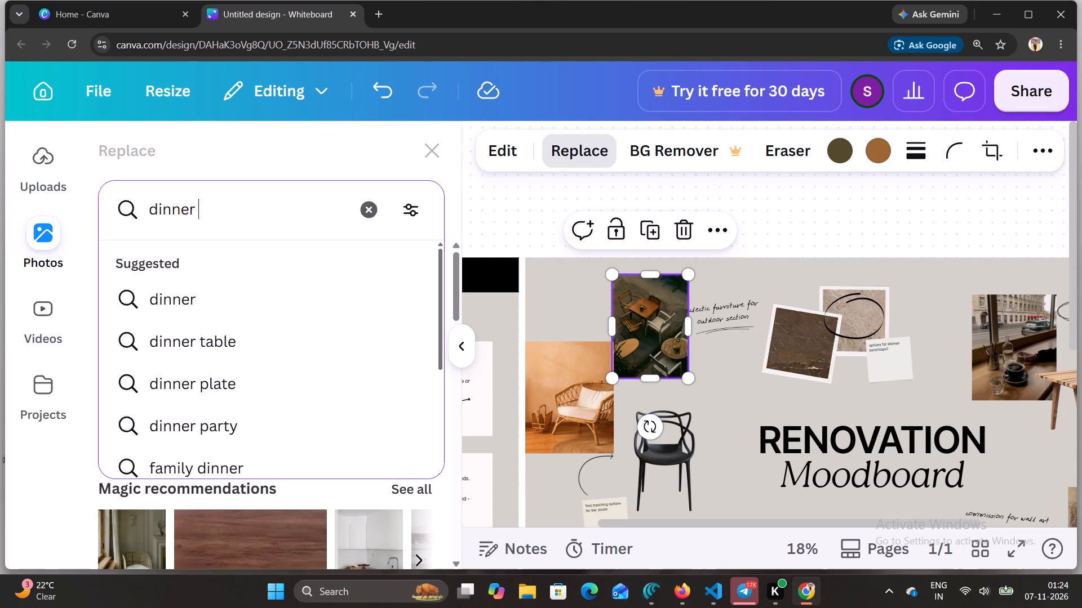
click(232, 335)
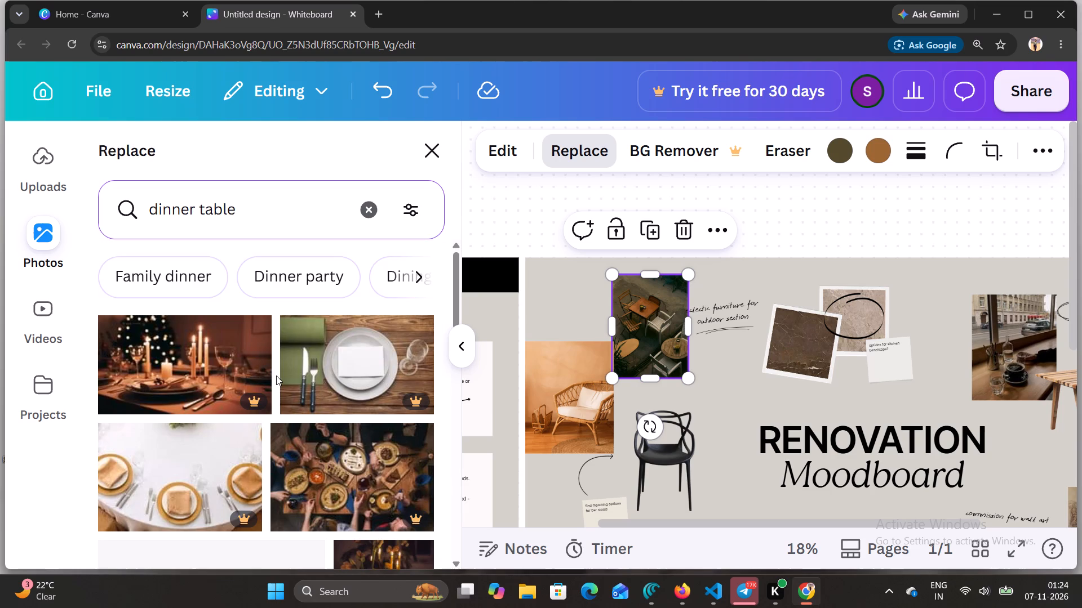
Look through the dinner table photo results for a dining table picture suited to replacing the dark café tables photo.
scroll(254, 380, down, 1)
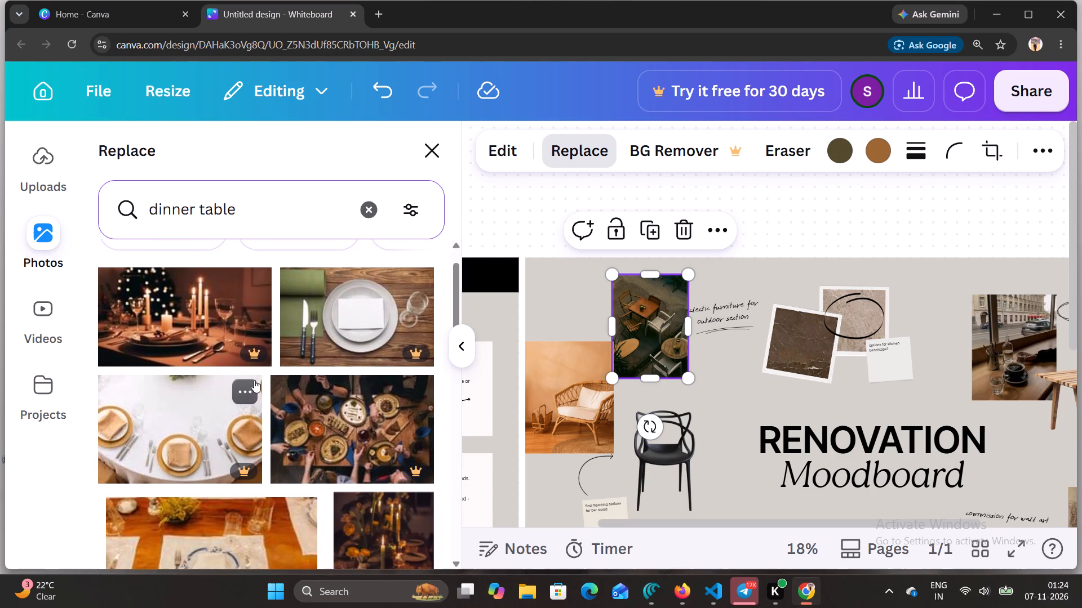
scroll(254, 380, down, 5)
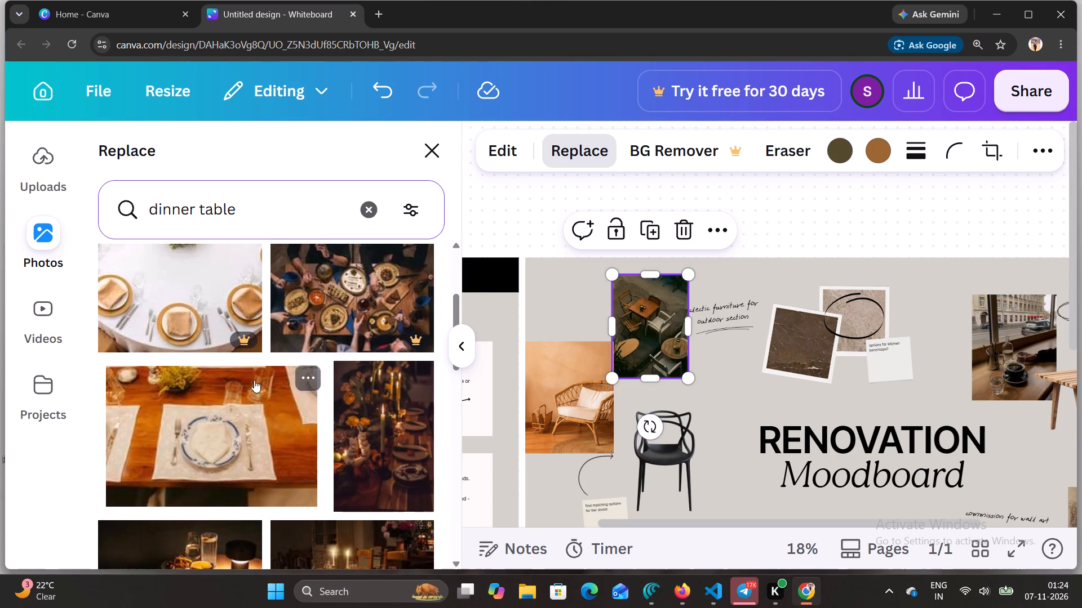
scroll(254, 380, down, 2)
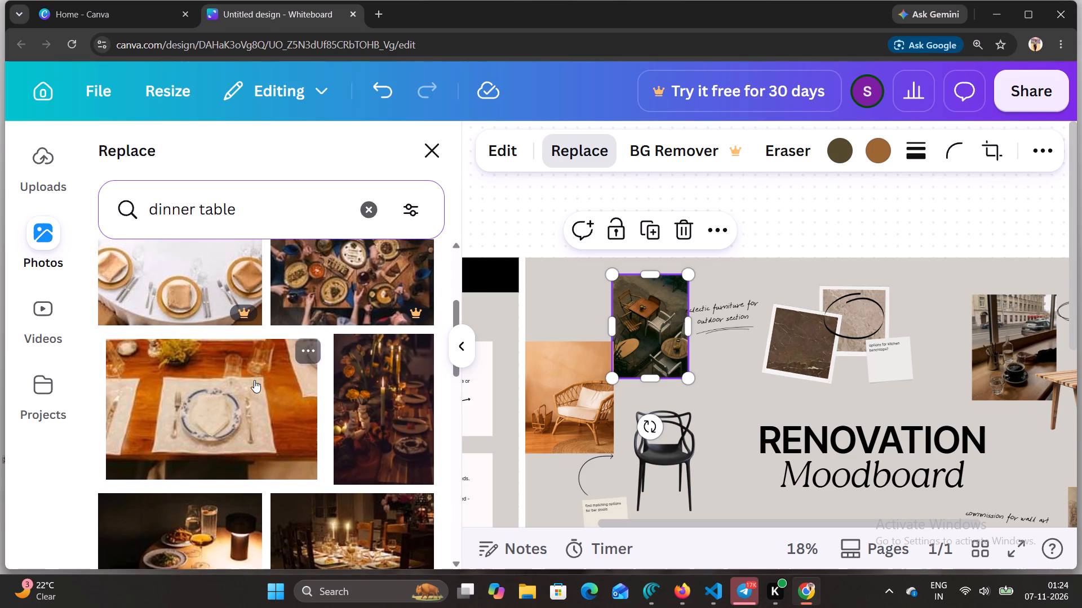
scroll(254, 380, down, 2)
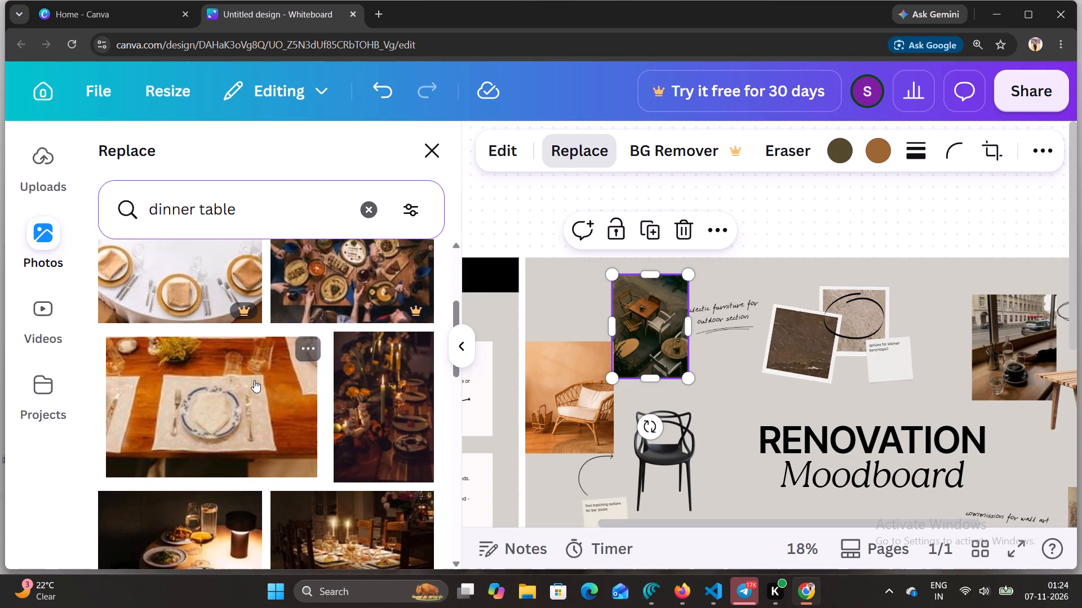
scroll(254, 380, down, 3)
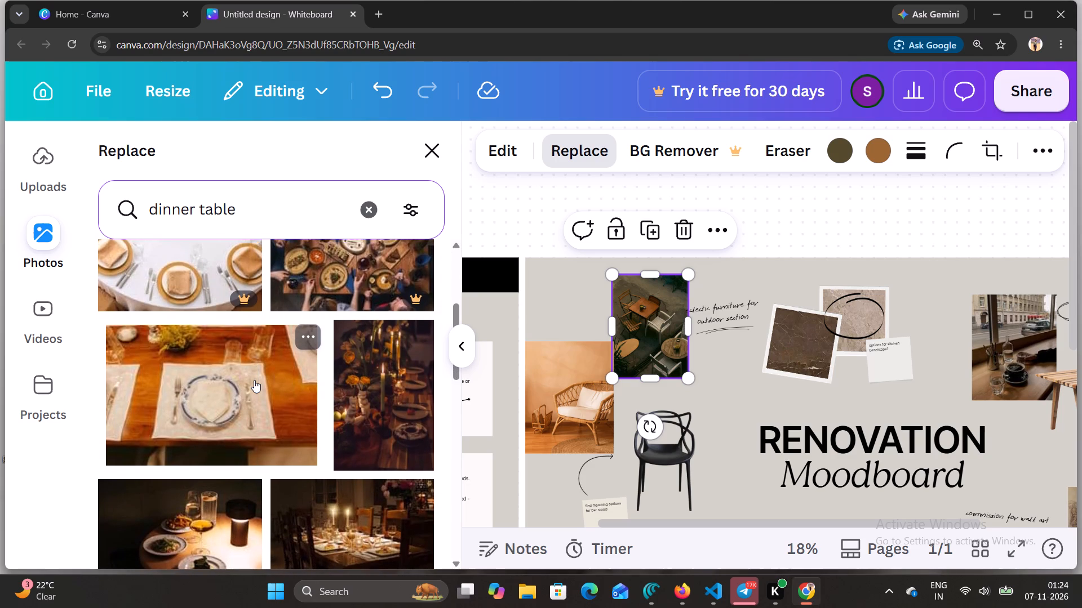
scroll(254, 380, down, 3)
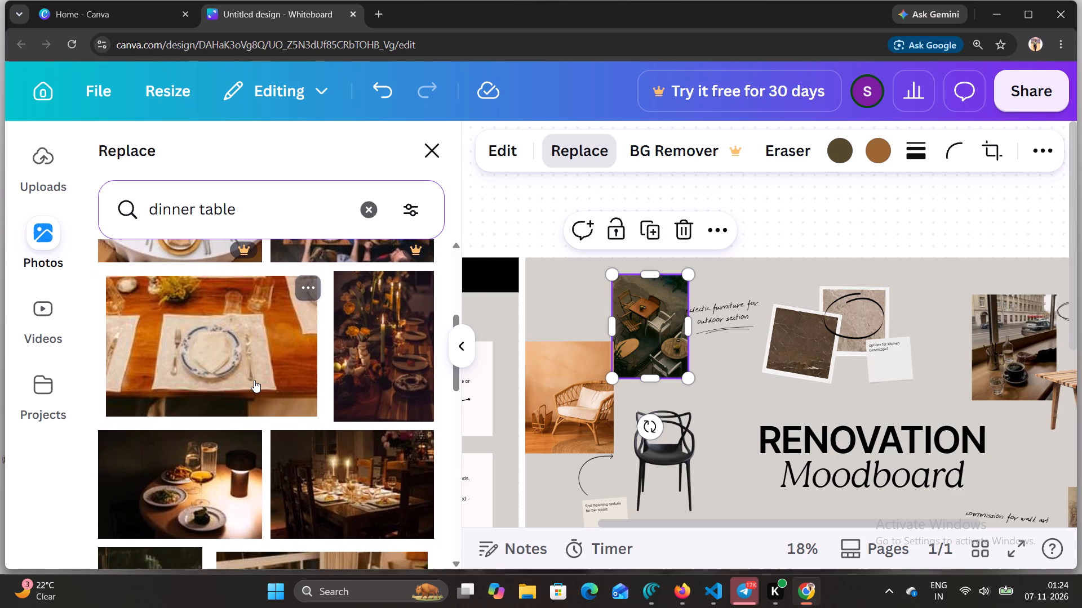
scroll(254, 380, down, 3)
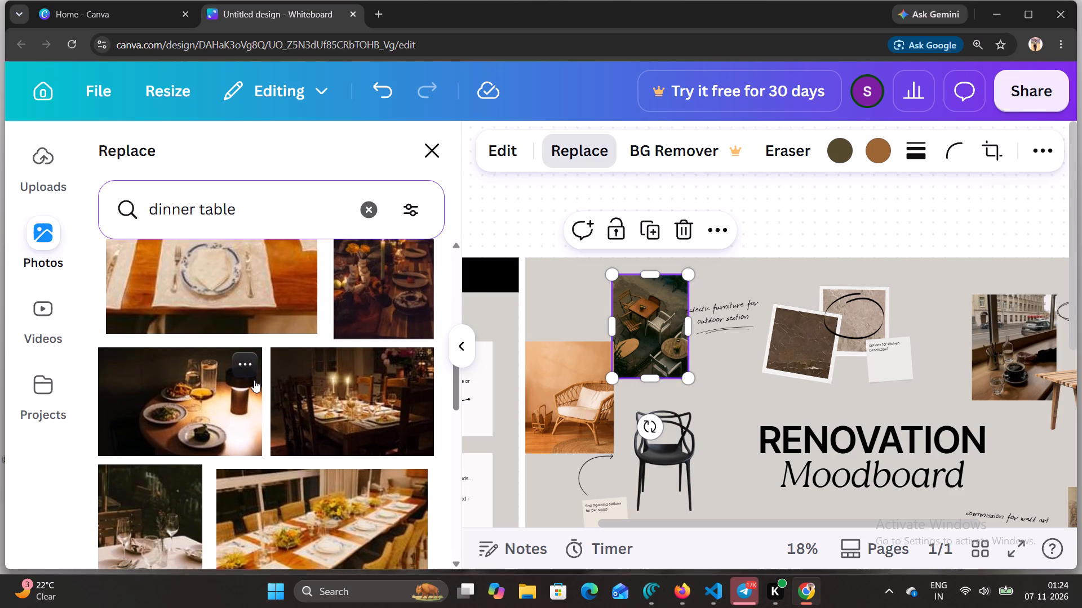
scroll(254, 380, down, 3)
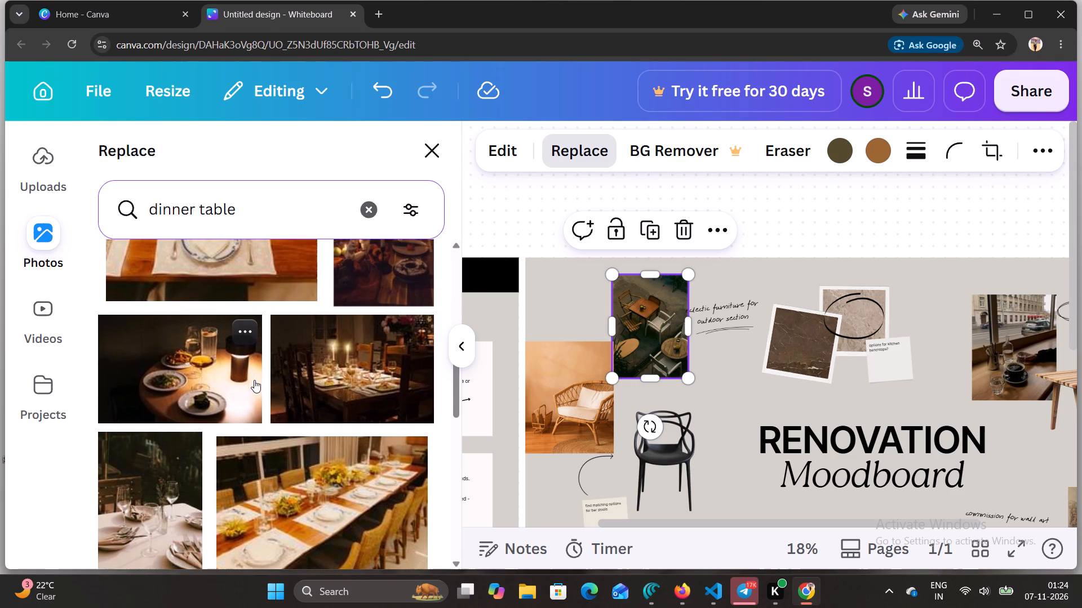
scroll(254, 380, down, 3)
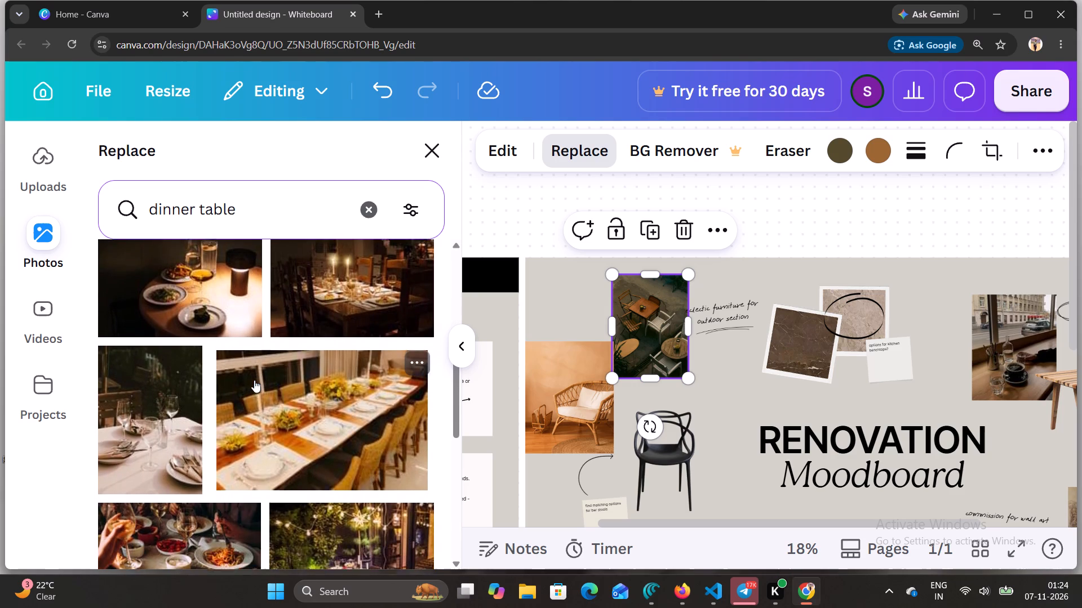
scroll(254, 380, down, 4)
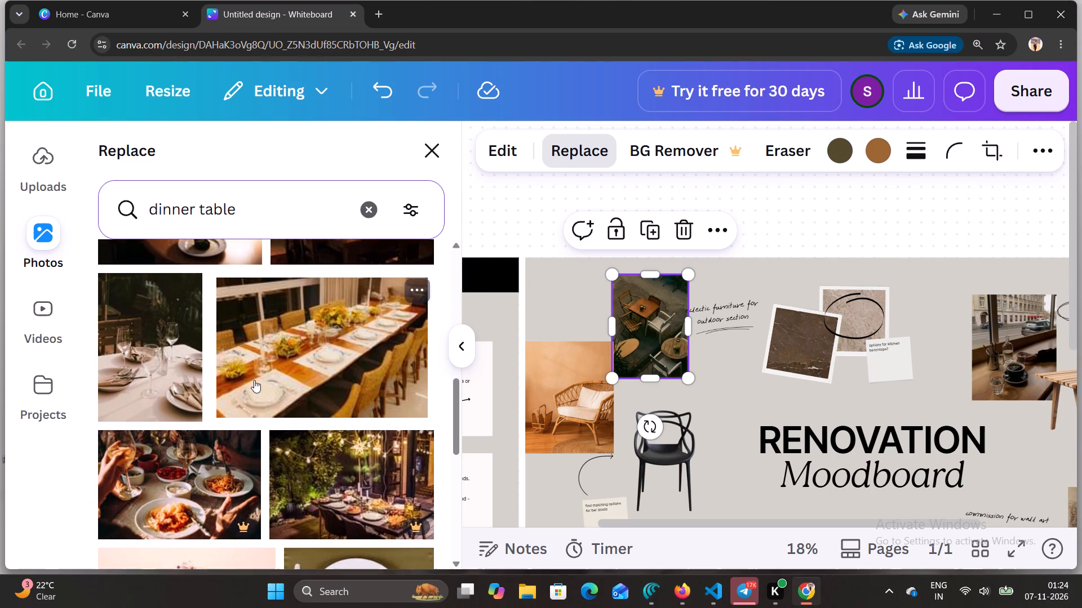
scroll(254, 380, down, 4)
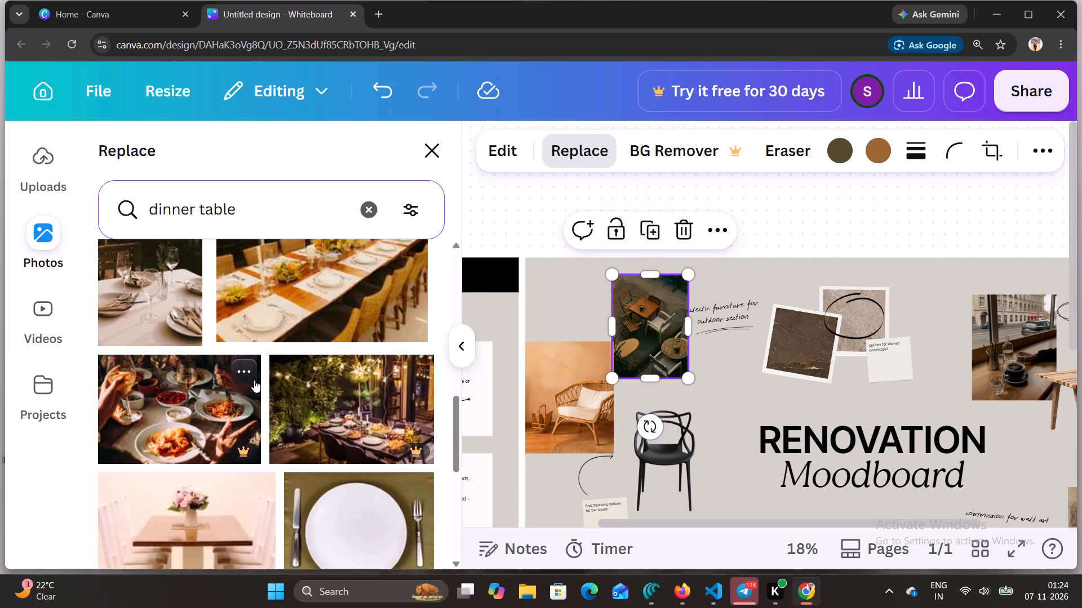
scroll(254, 380, down, 3)
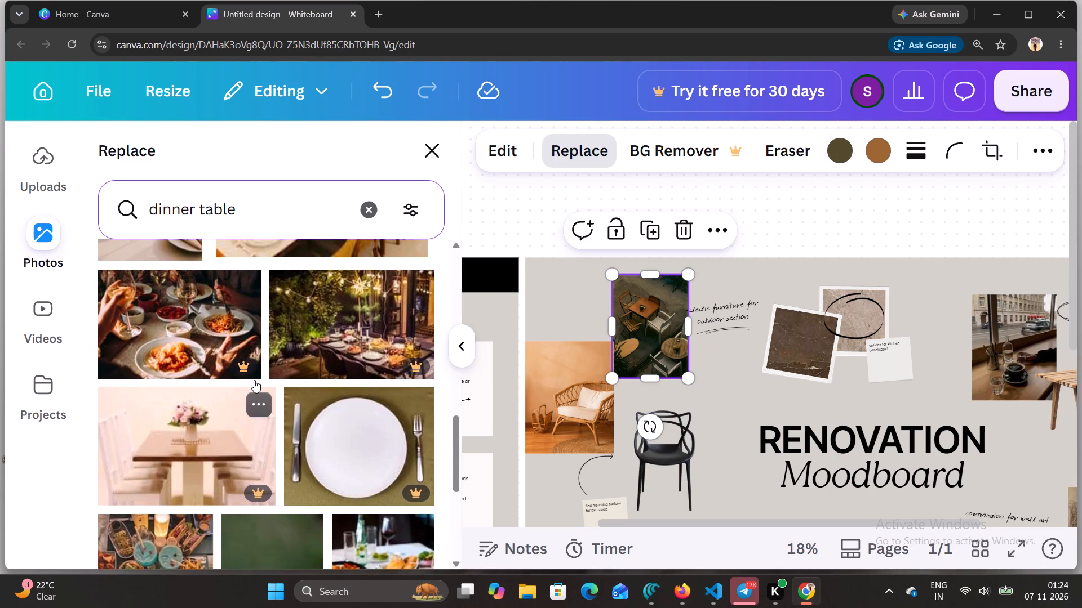
scroll(254, 380, down, 2)
scroll(254, 380, up, 1)
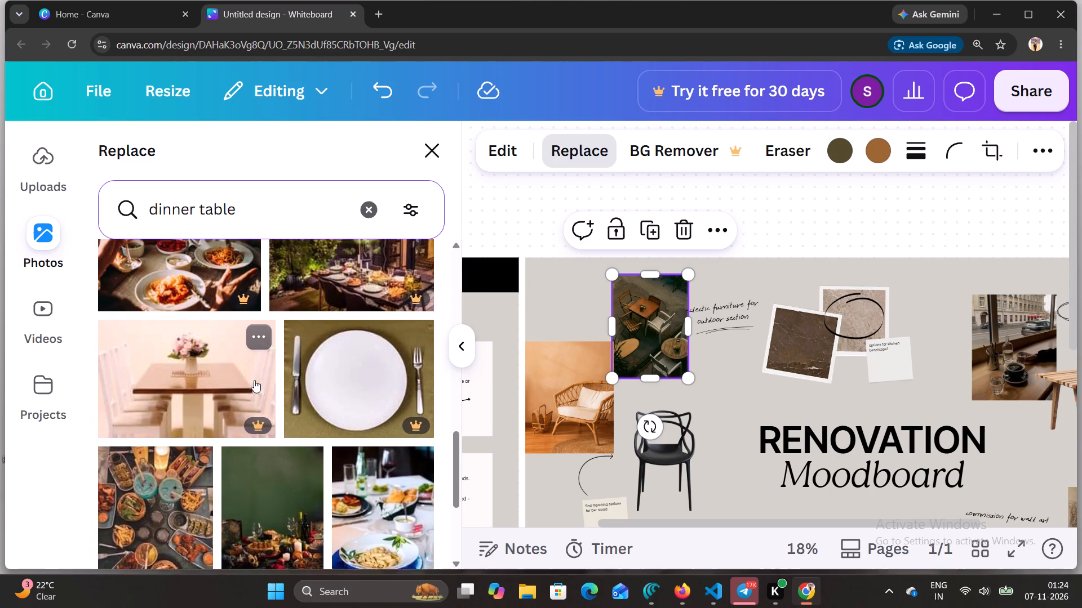
scroll(254, 380, up, 2)
scroll(254, 380, down, 3)
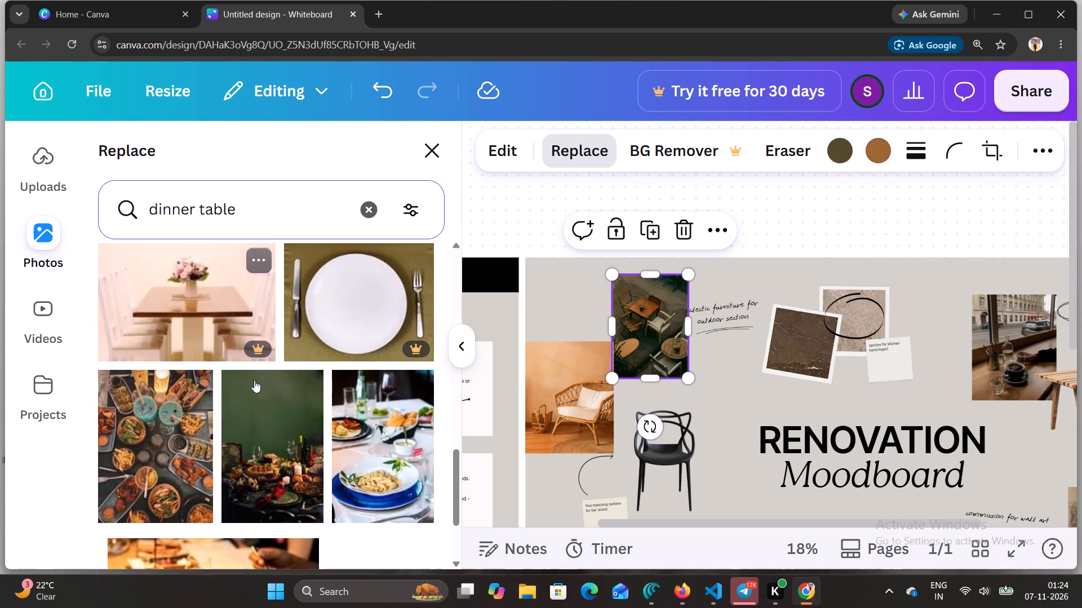
scroll(254, 380, down, 3)
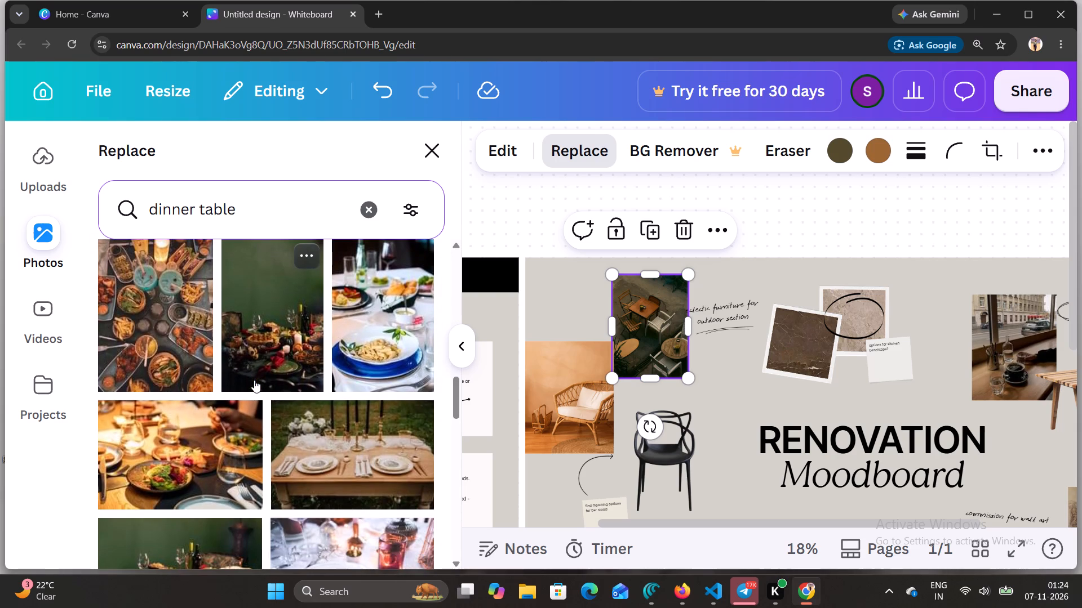
scroll(254, 380, down, 2)
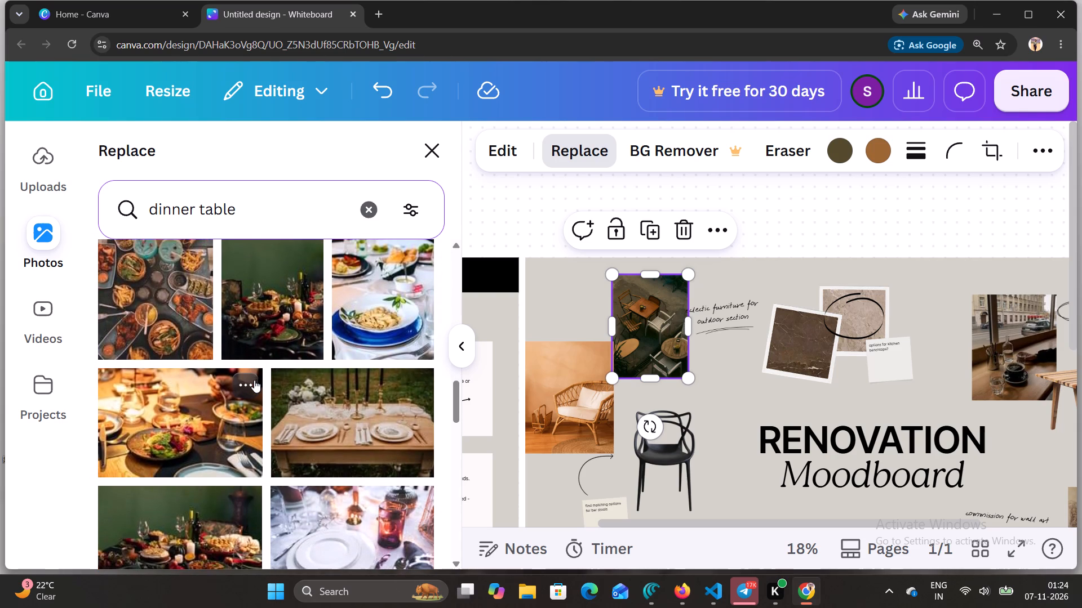
scroll(254, 380, down, 3)
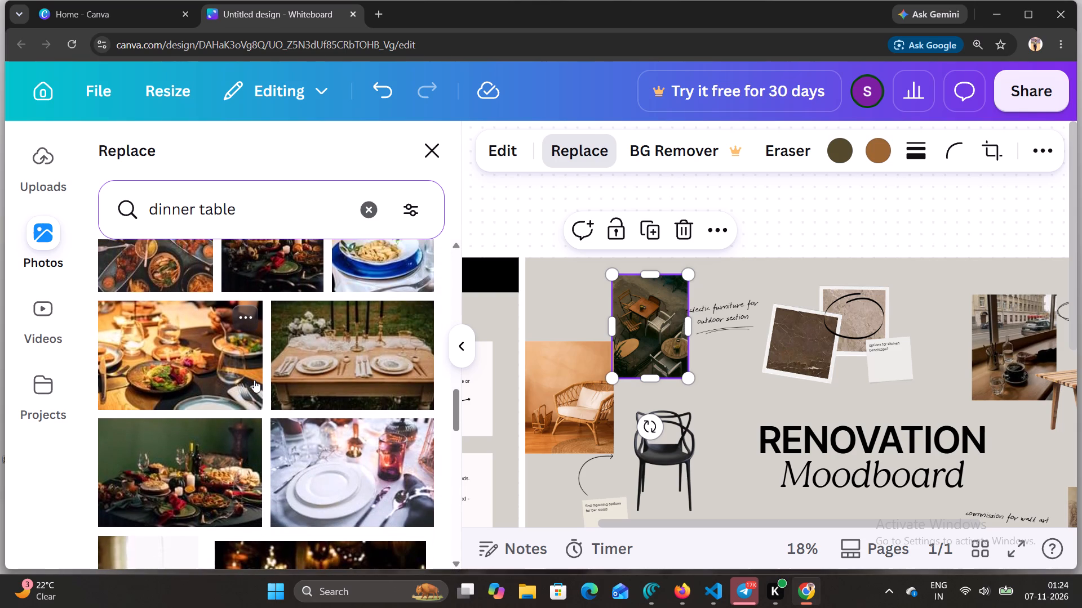
scroll(254, 380, down, 1)
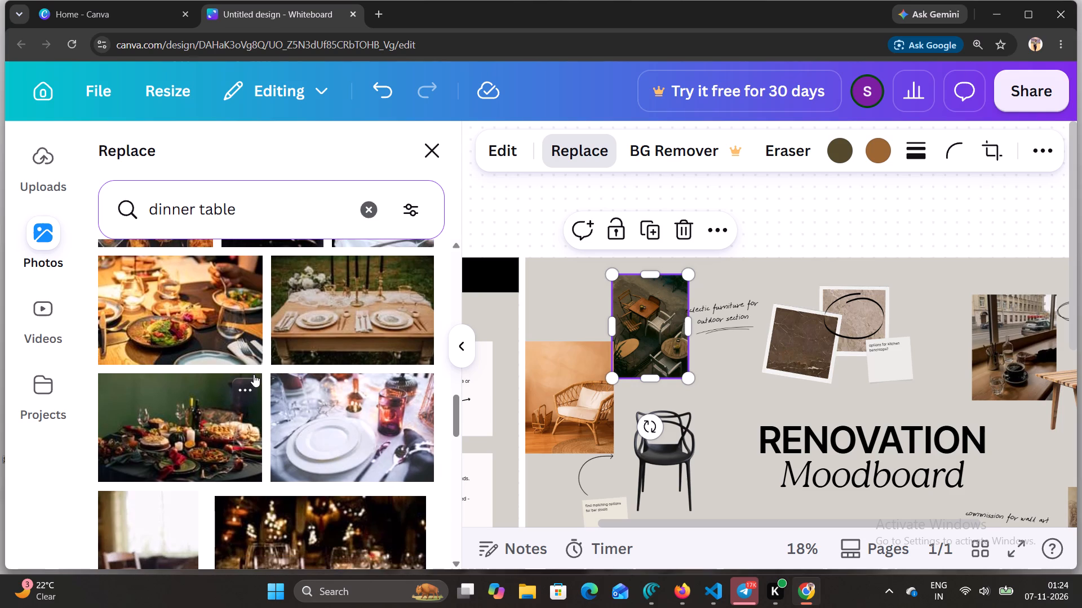
scroll(254, 374, down, 2)
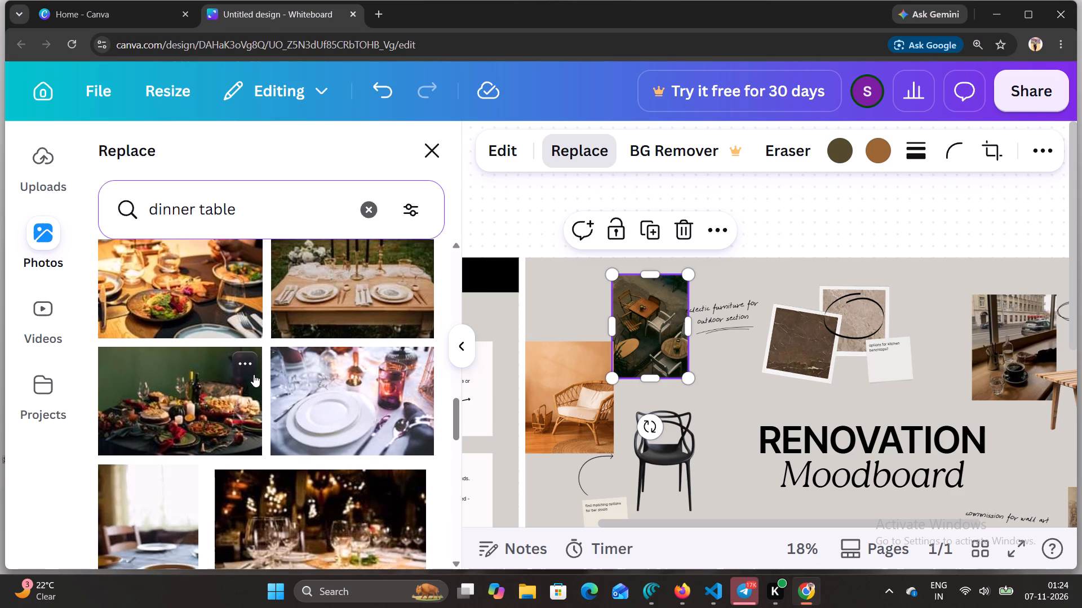
scroll(254, 374, down, 2)
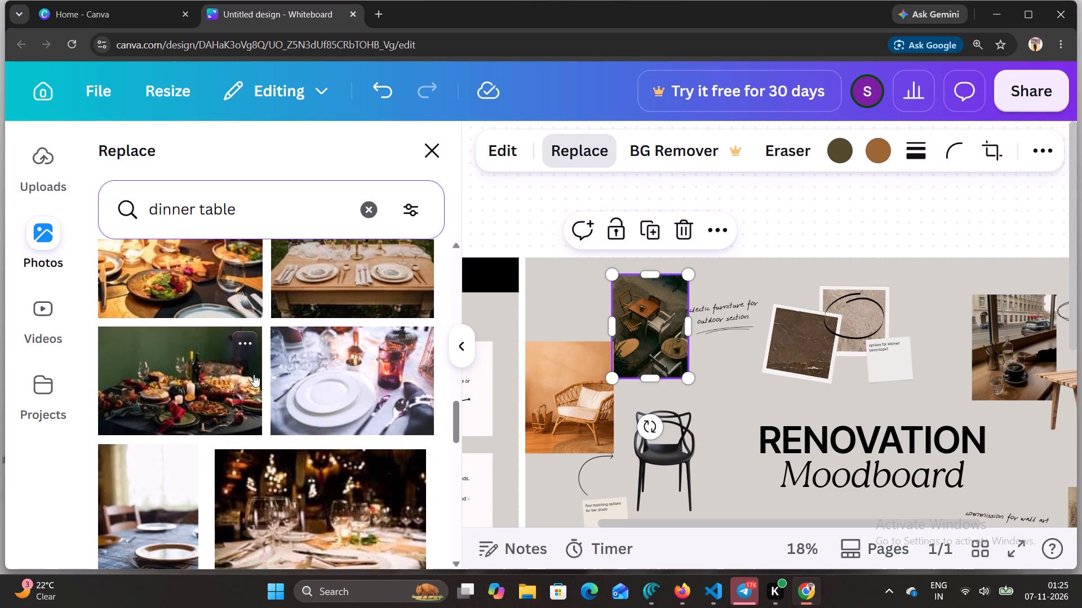
scroll(254, 374, down, 1)
key(Return)
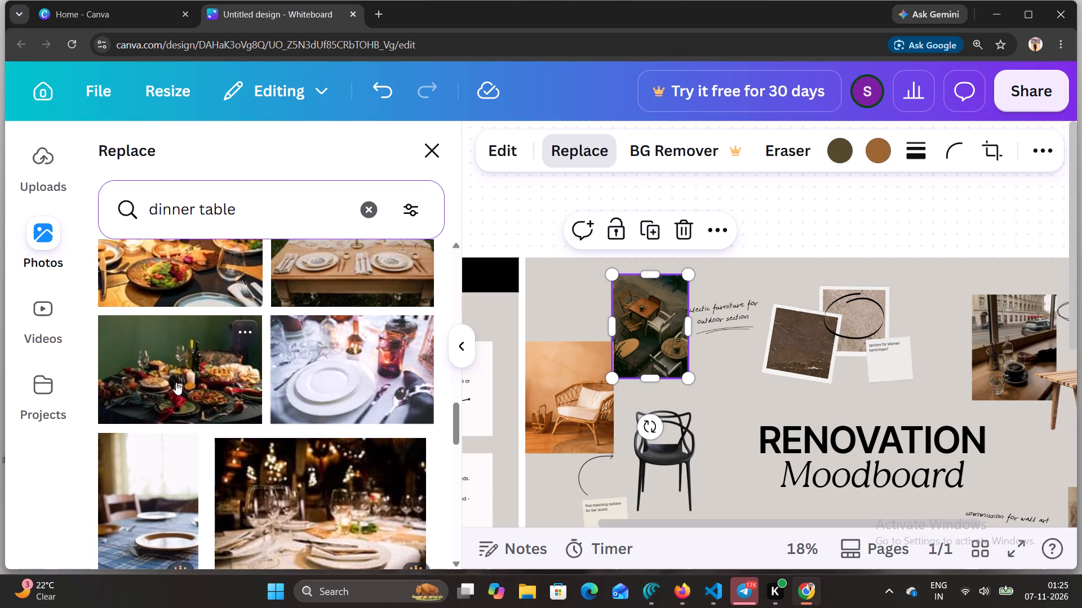
scroll(176, 382, down, 3)
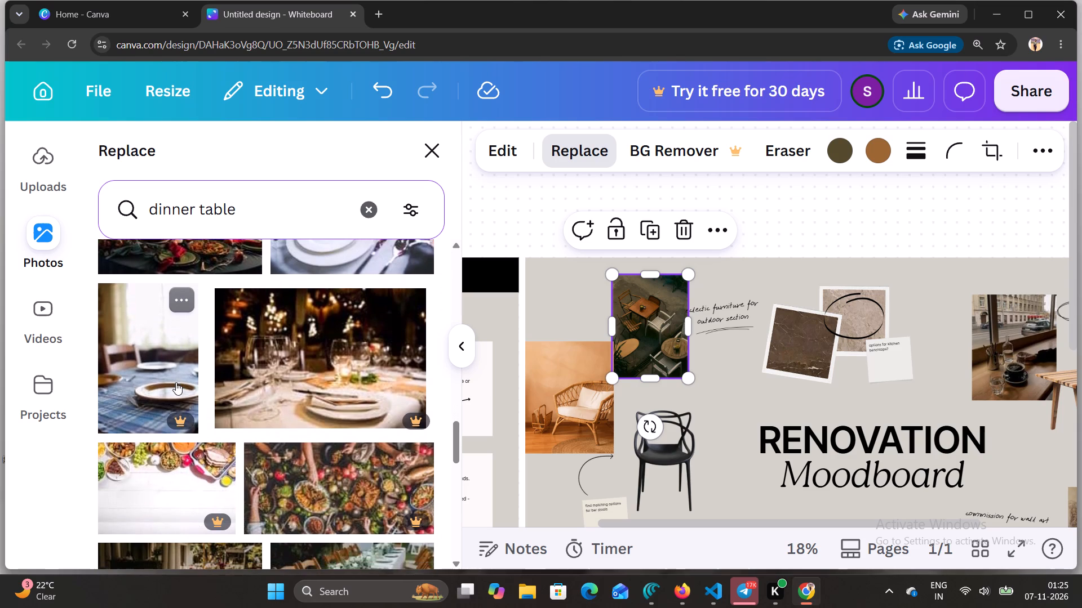
scroll(176, 382, down, 1)
scroll(176, 382, right, 2)
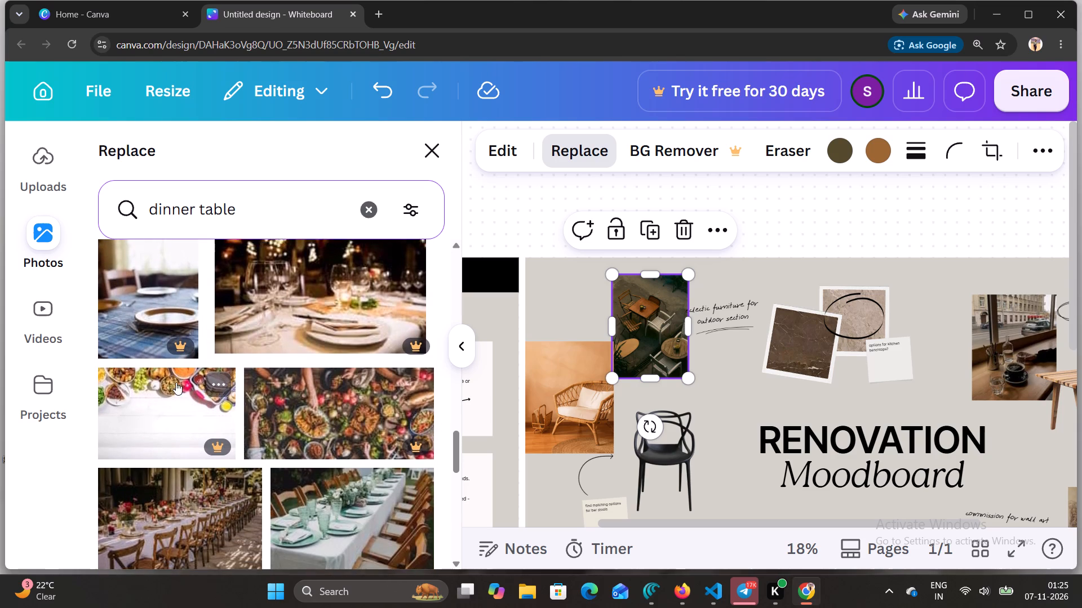
scroll(176, 382, right, 1)
scroll(176, 382, down, 1)
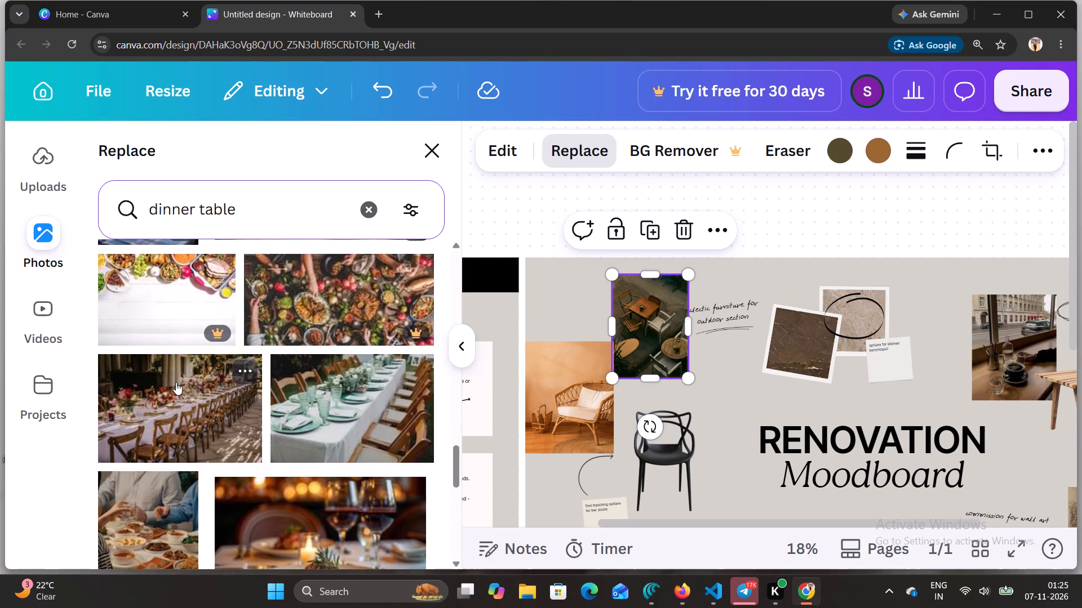
scroll(176, 382, down, 2)
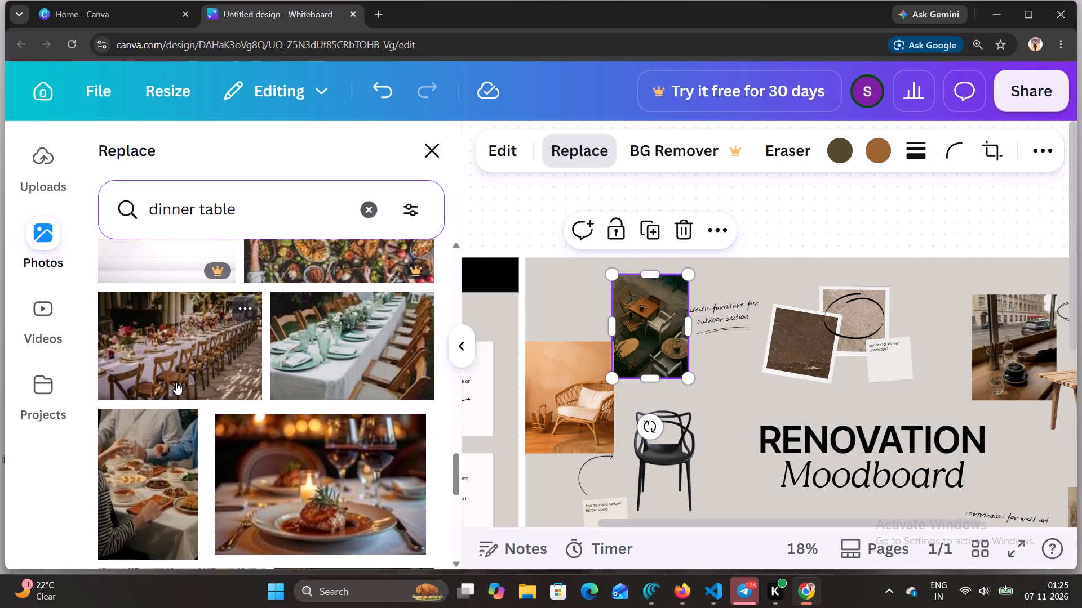
scroll(176, 382, down, 1)
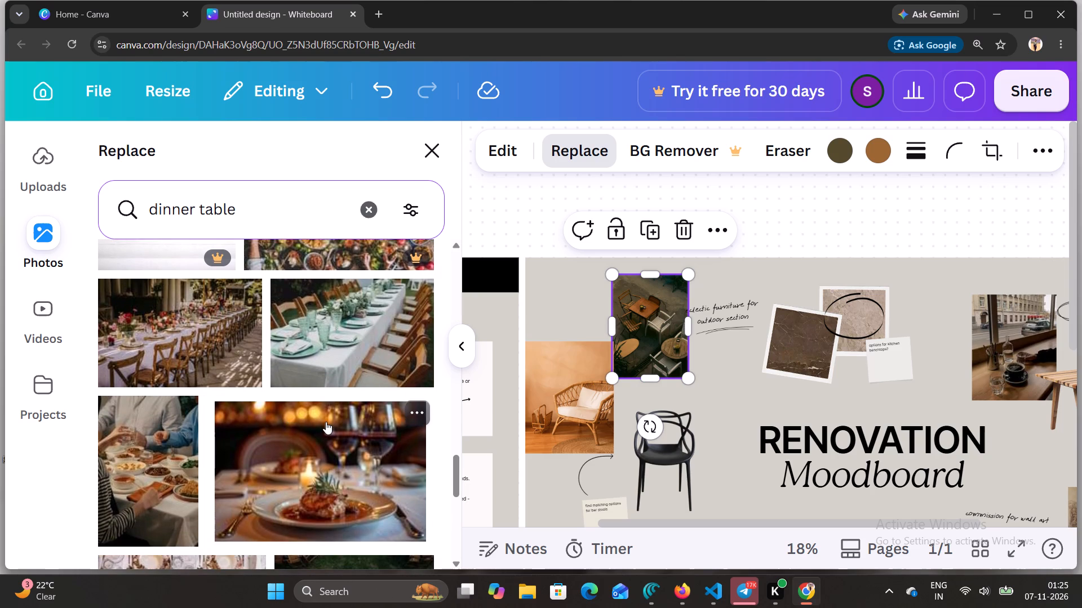
scroll(326, 422, down, 2)
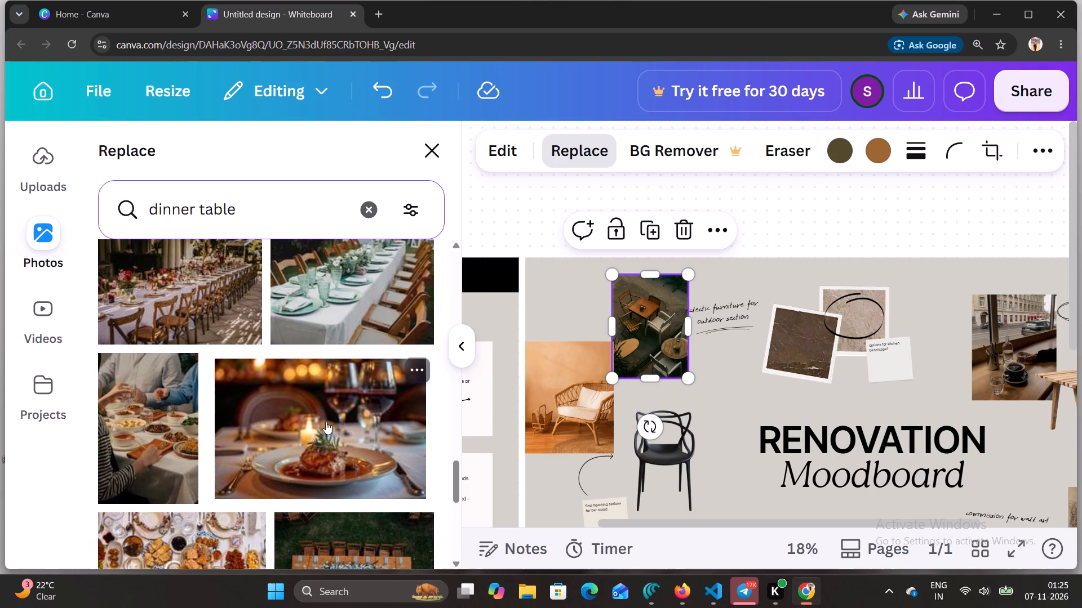
scroll(326, 422, down, 2)
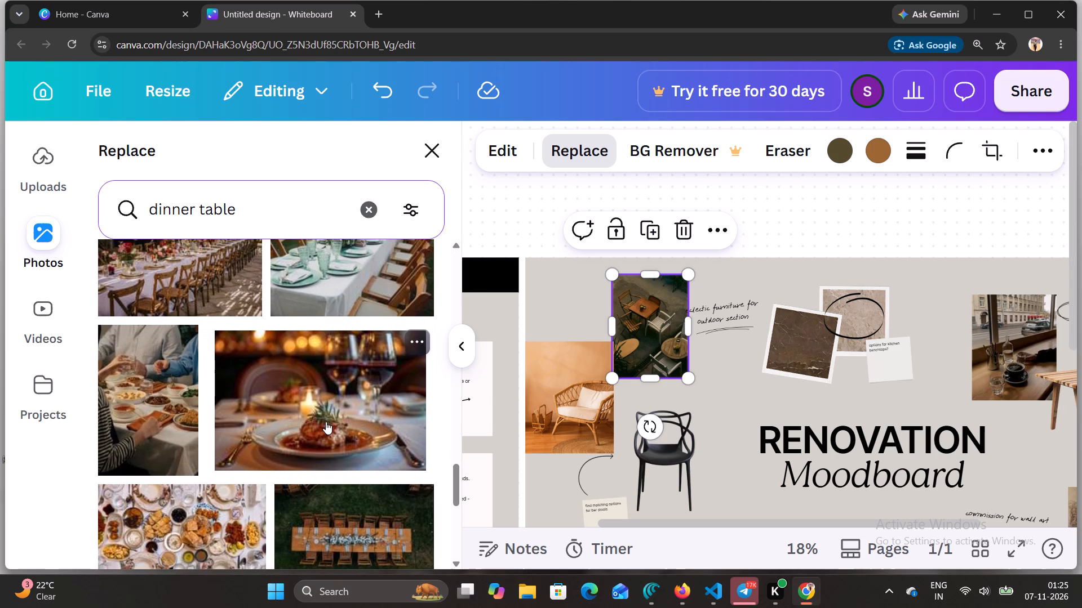
scroll(326, 422, down, 2)
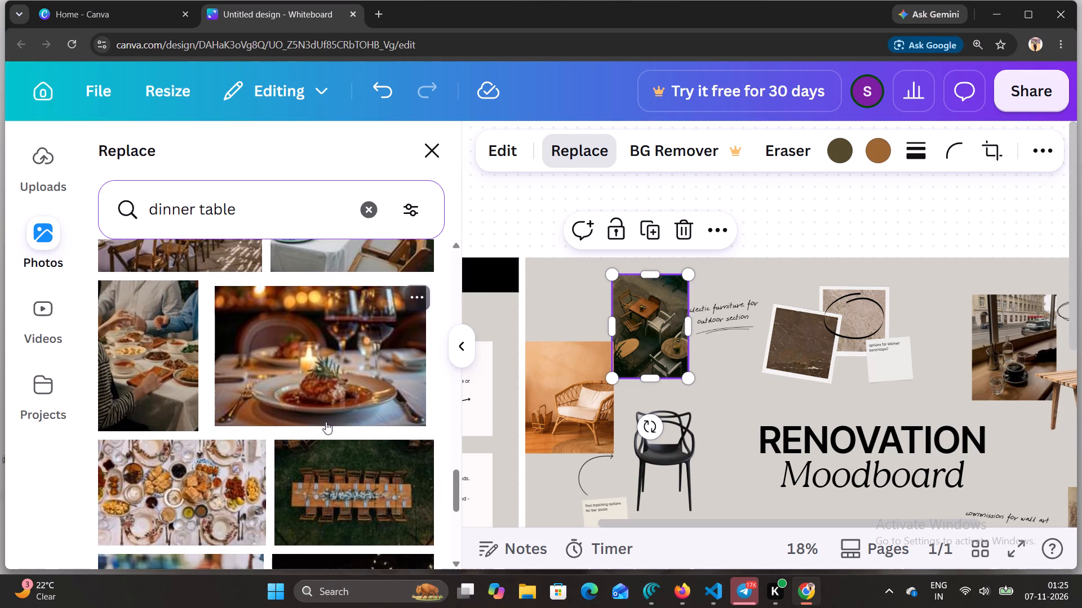
scroll(326, 422, down, 2)
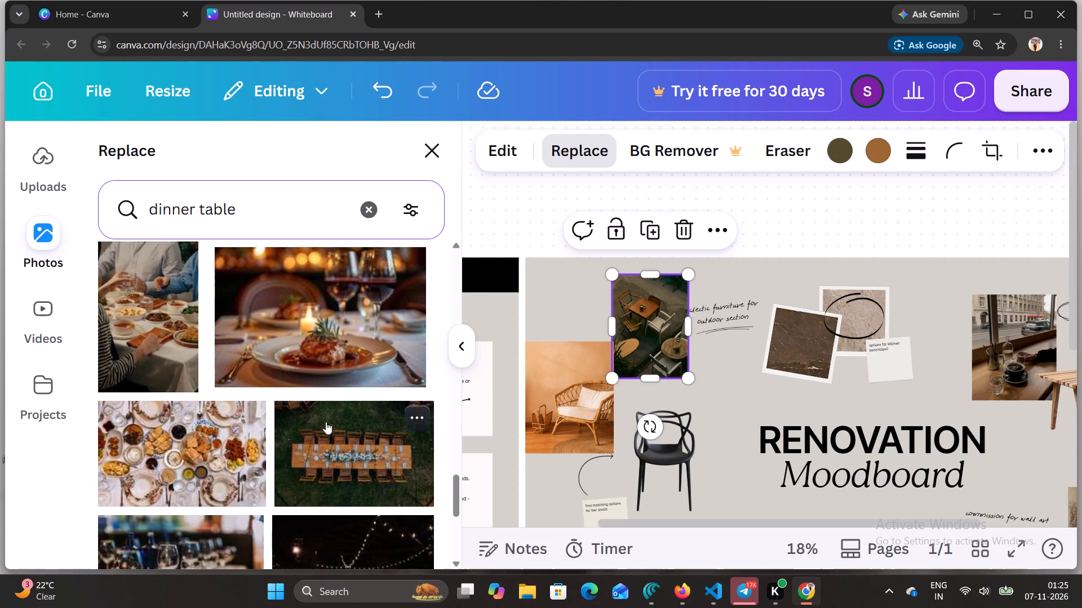
scroll(326, 422, down, 2)
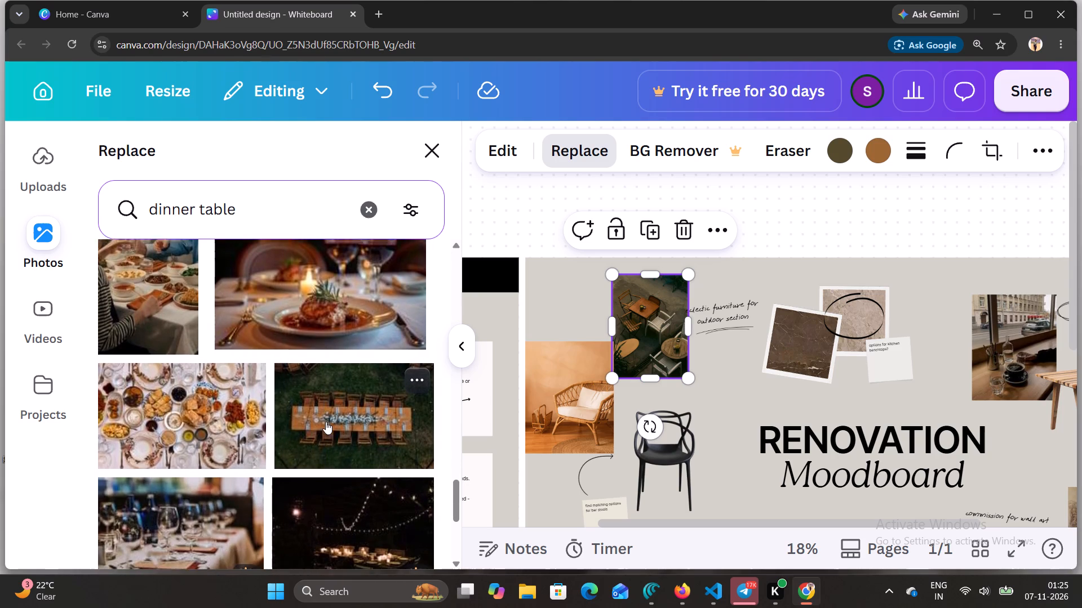
scroll(326, 422, down, 3)
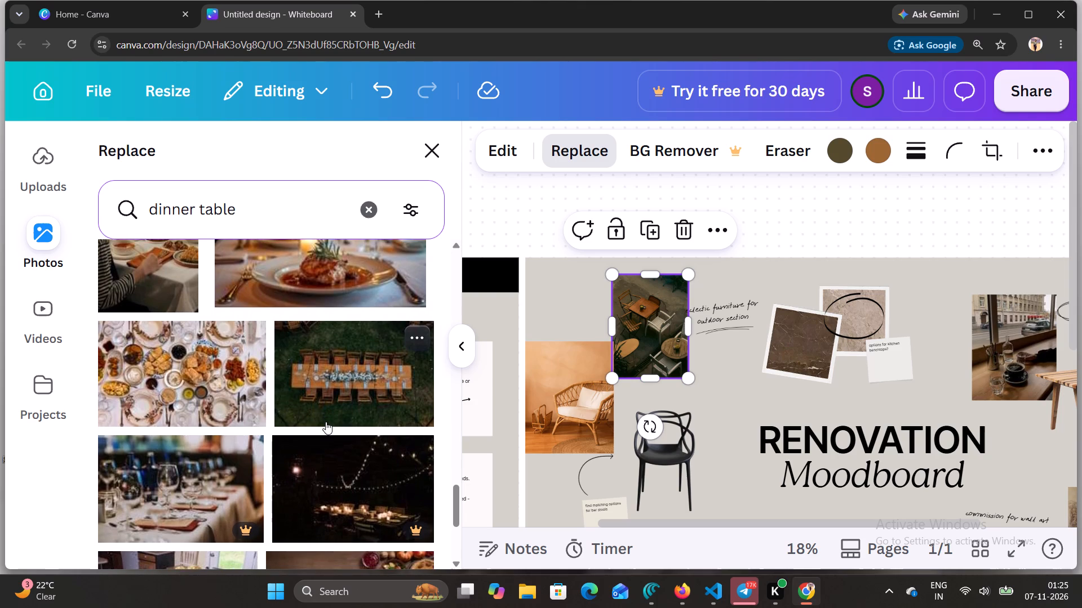
scroll(326, 422, down, 1)
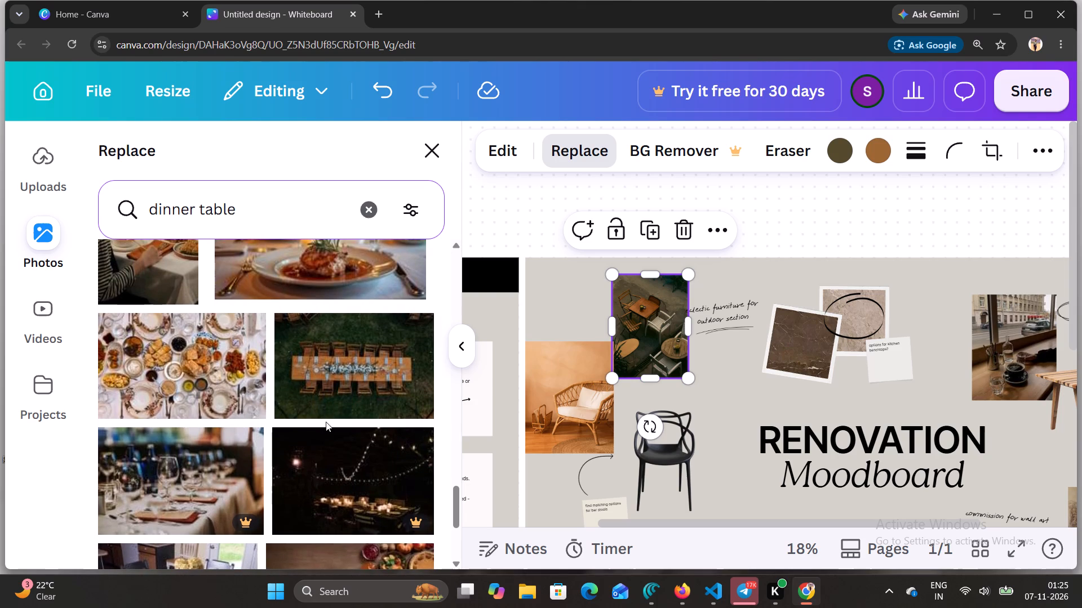
scroll(326, 422, down, 2)
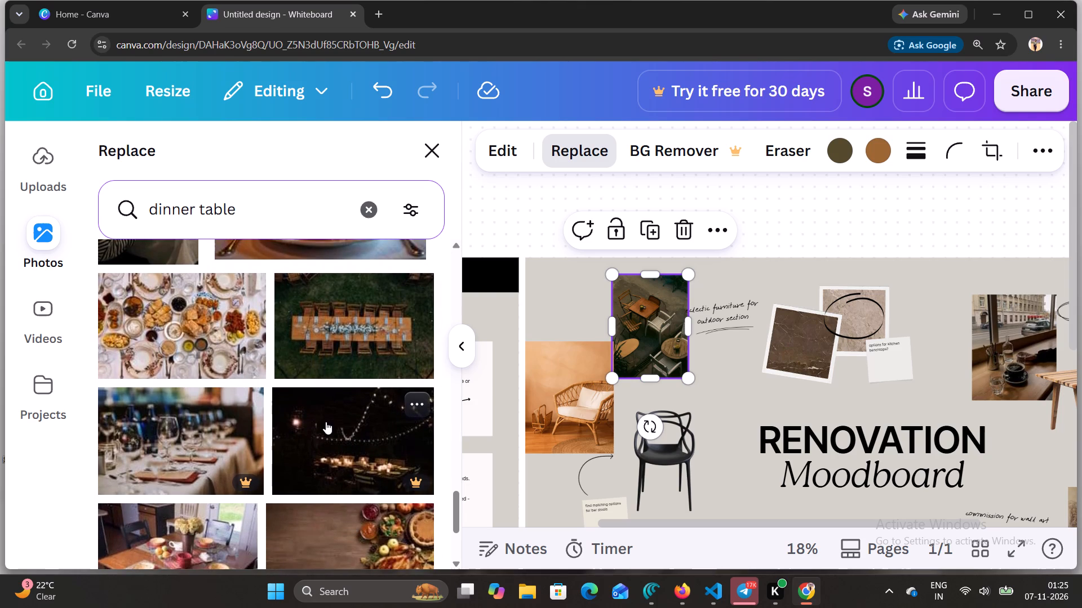
scroll(326, 422, down, 2)
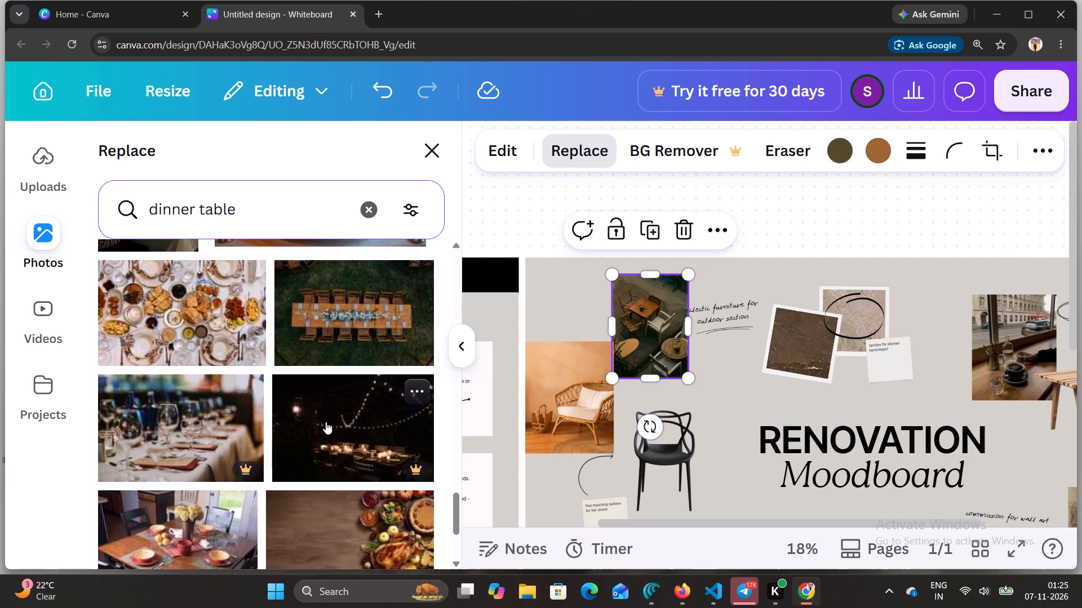
Replace the dark café tables photo with the portrait dinner table picture showing white plates on a brown woven mat.
scroll(326, 422, down, 2)
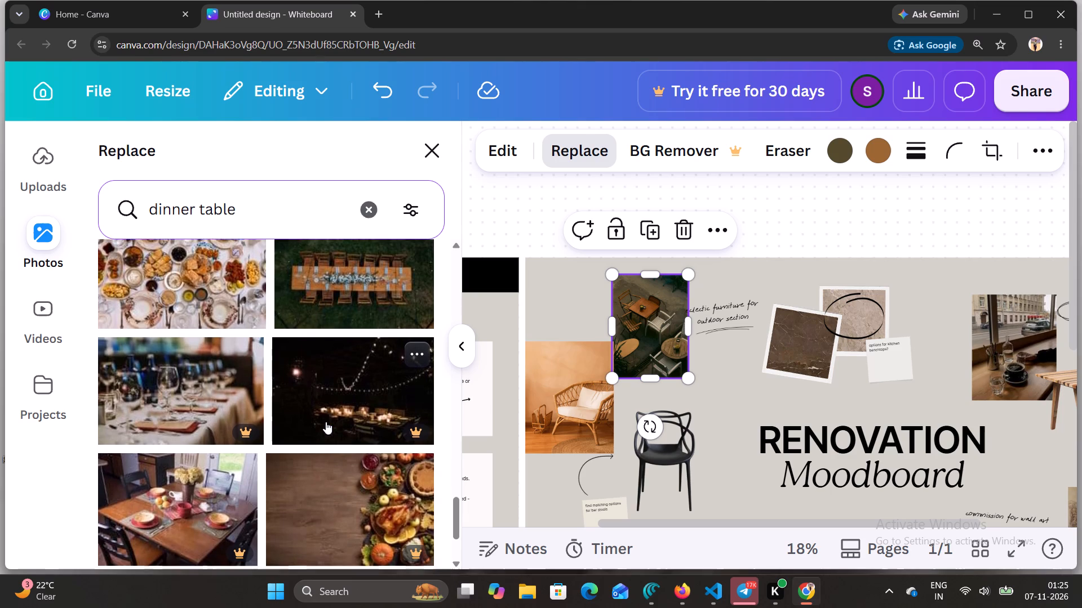
scroll(326, 422, down, 3)
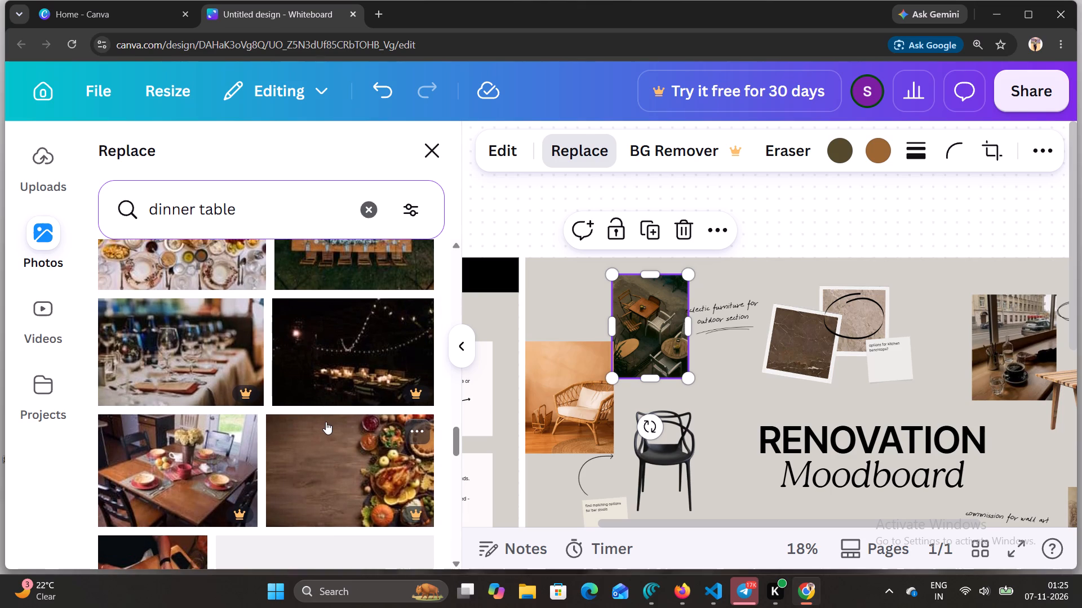
scroll(326, 422, down, 3)
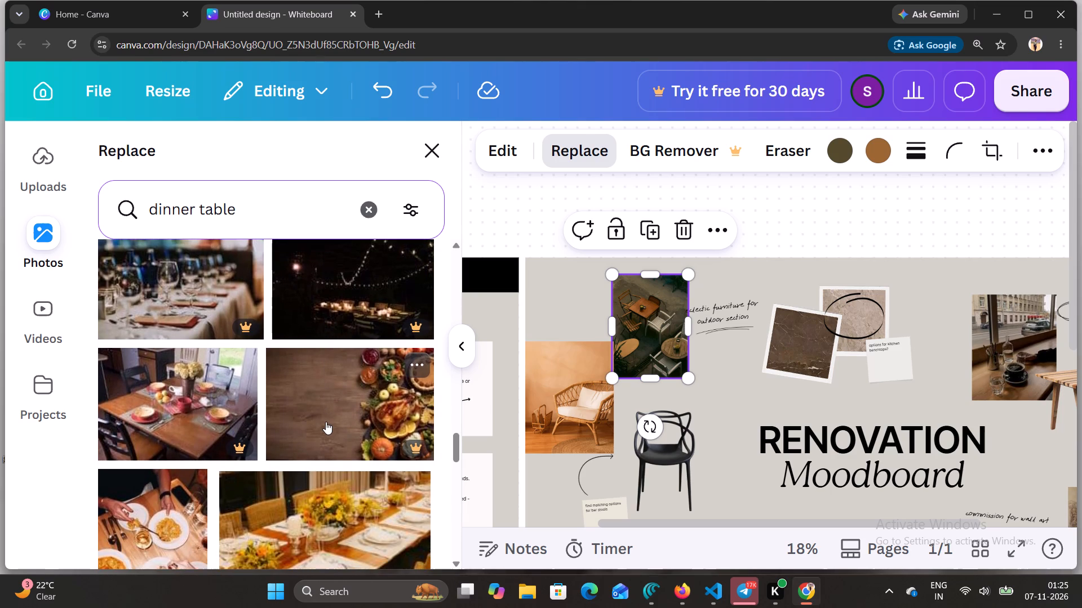
scroll(326, 422, down, 3)
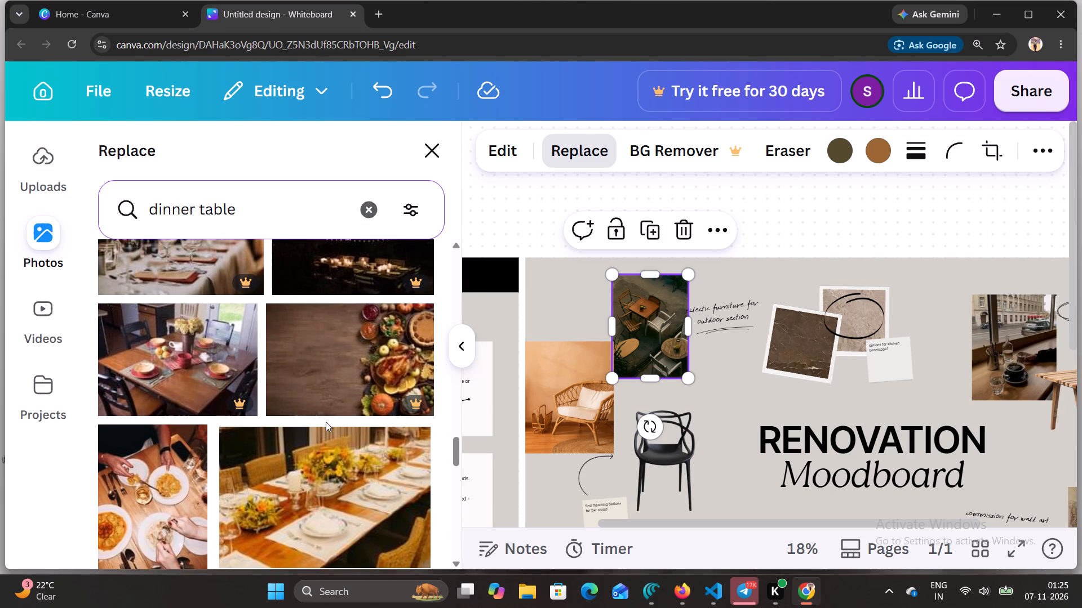
scroll(326, 422, down, 3)
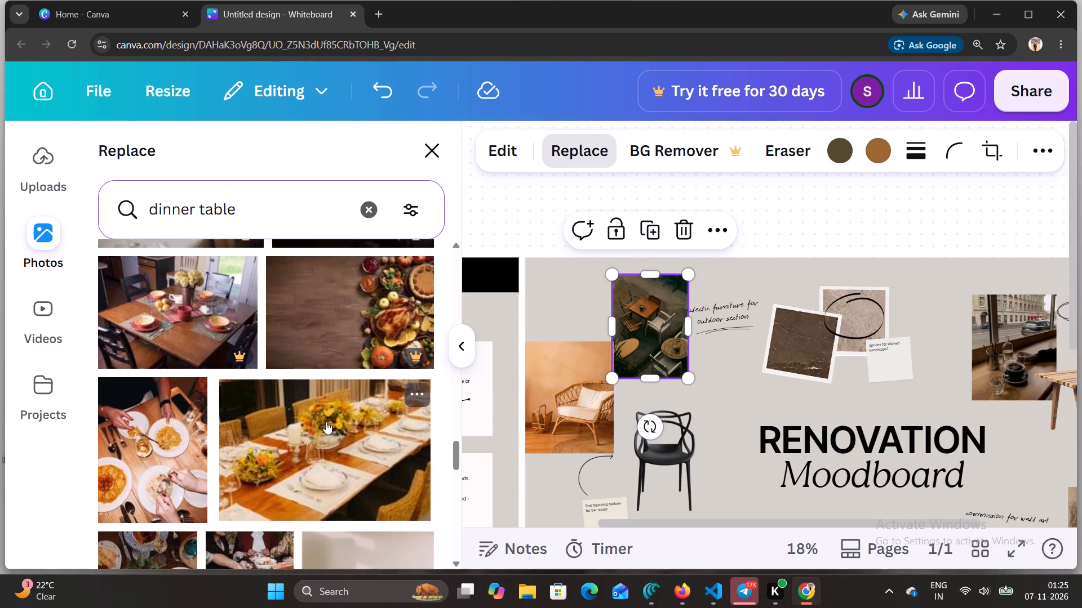
scroll(326, 422, down, 2)
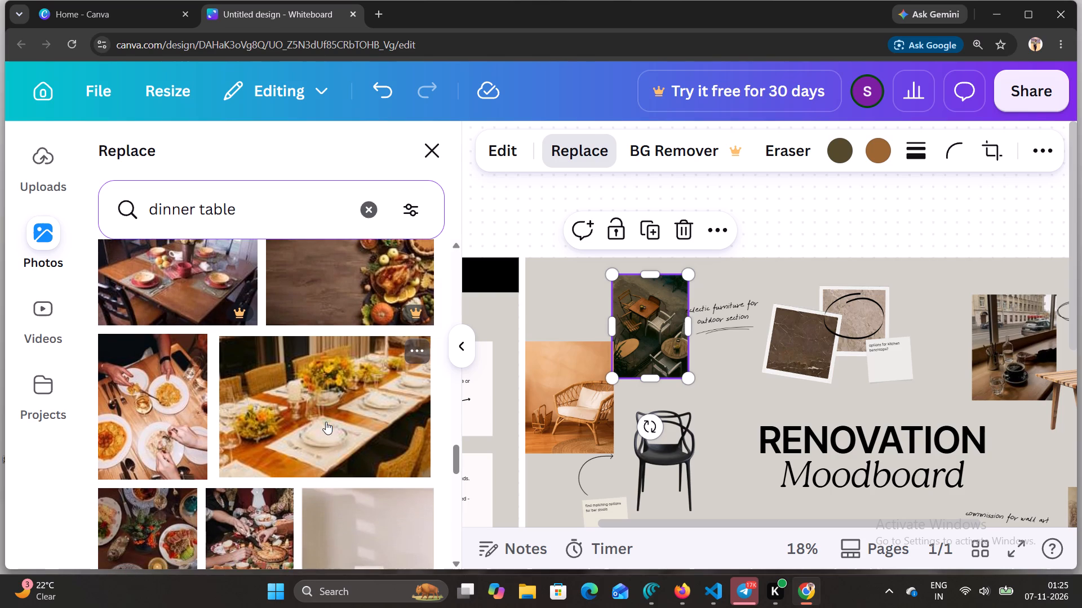
scroll(326, 422, down, 4)
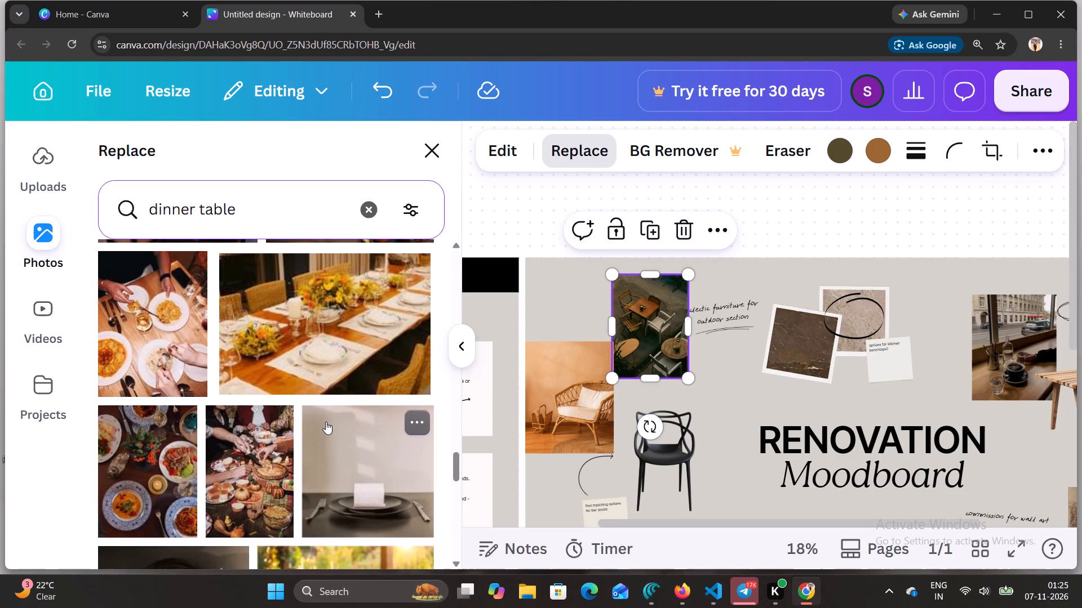
scroll(326, 422, down, 2)
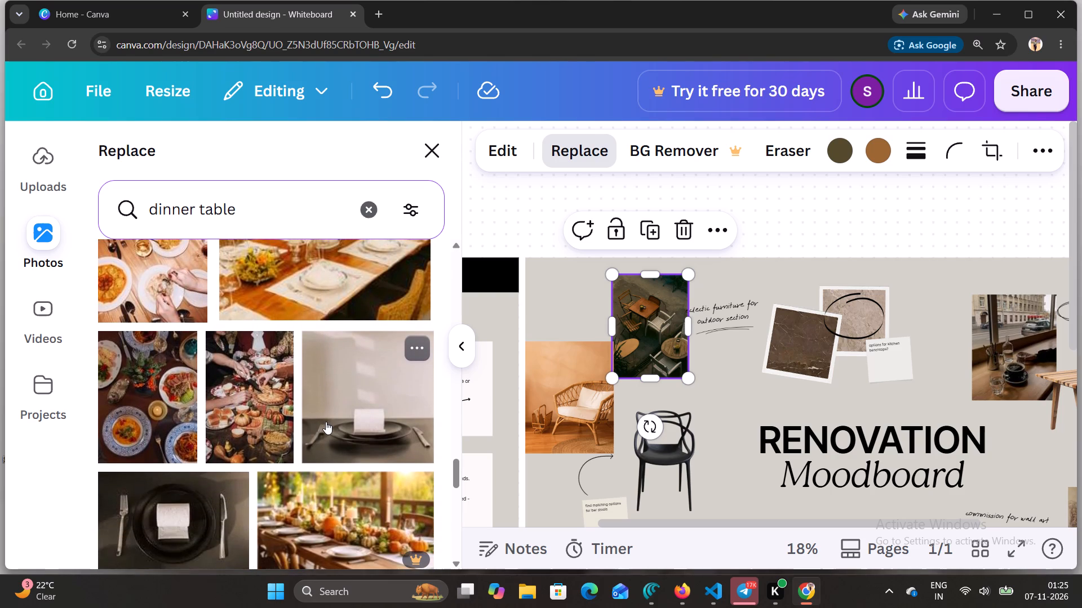
scroll(326, 422, down, 3)
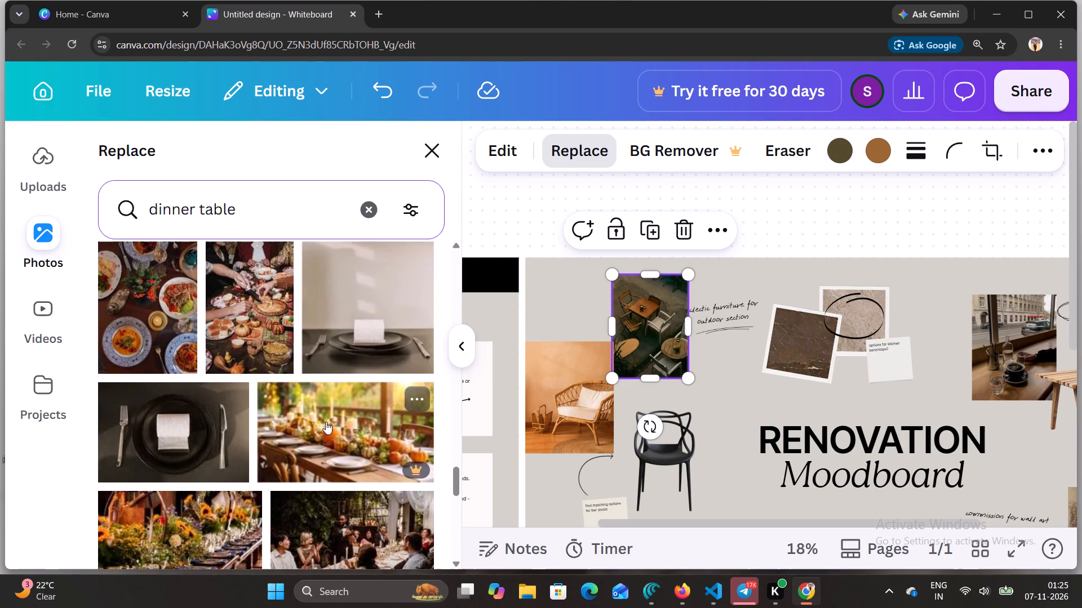
scroll(326, 422, down, 3)
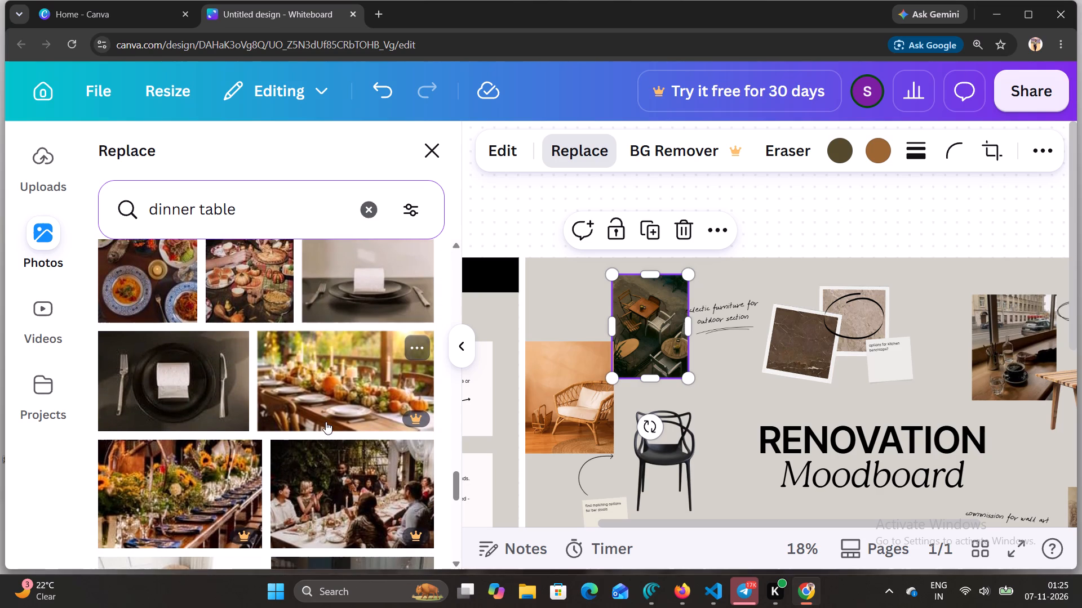
scroll(326, 422, down, 3)
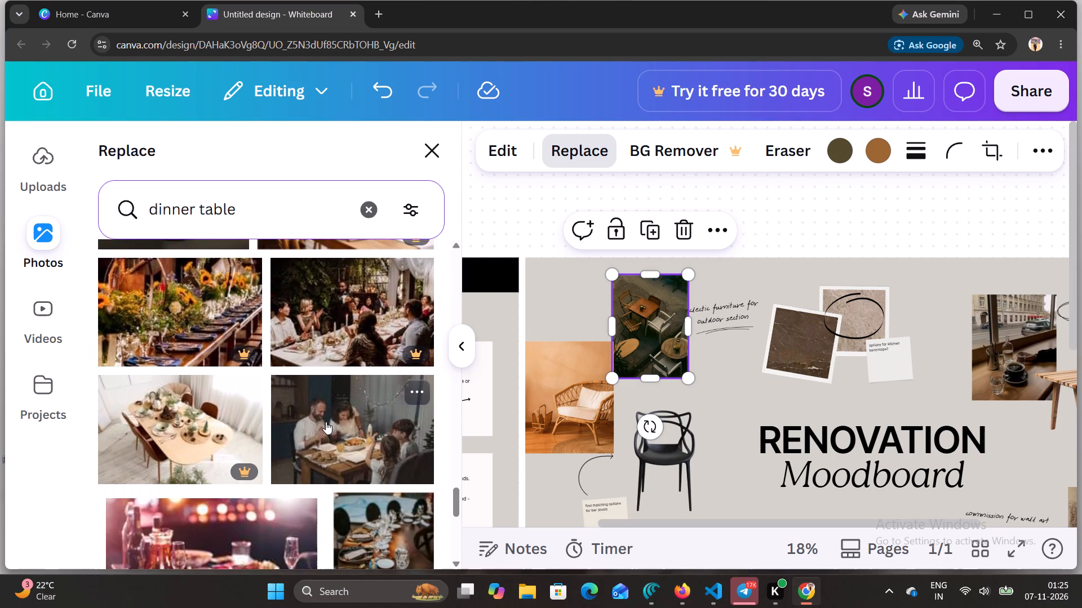
scroll(326, 422, down, 6)
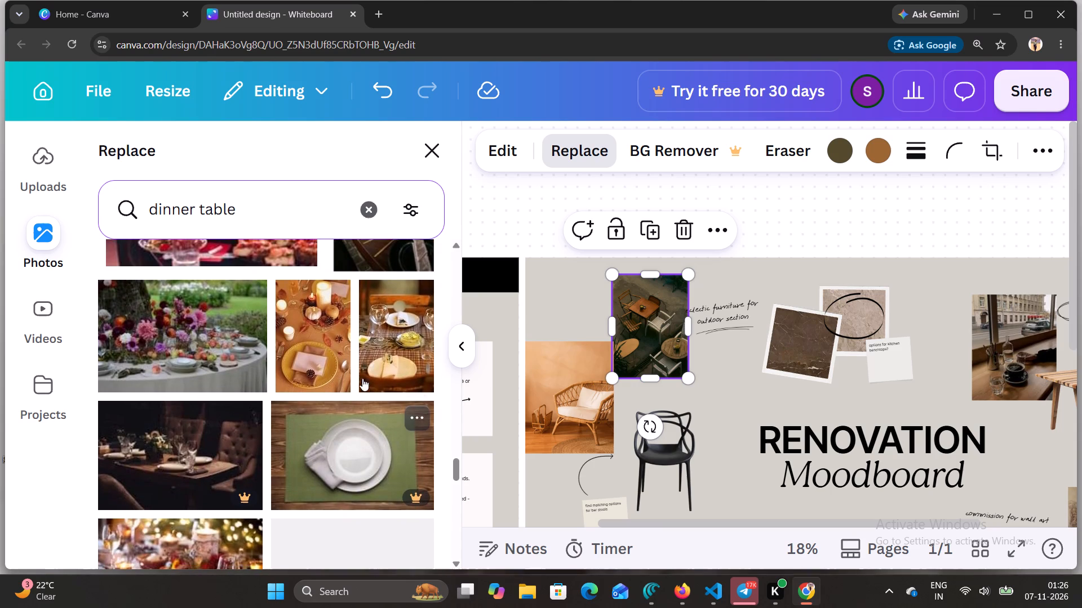
click(367, 369)
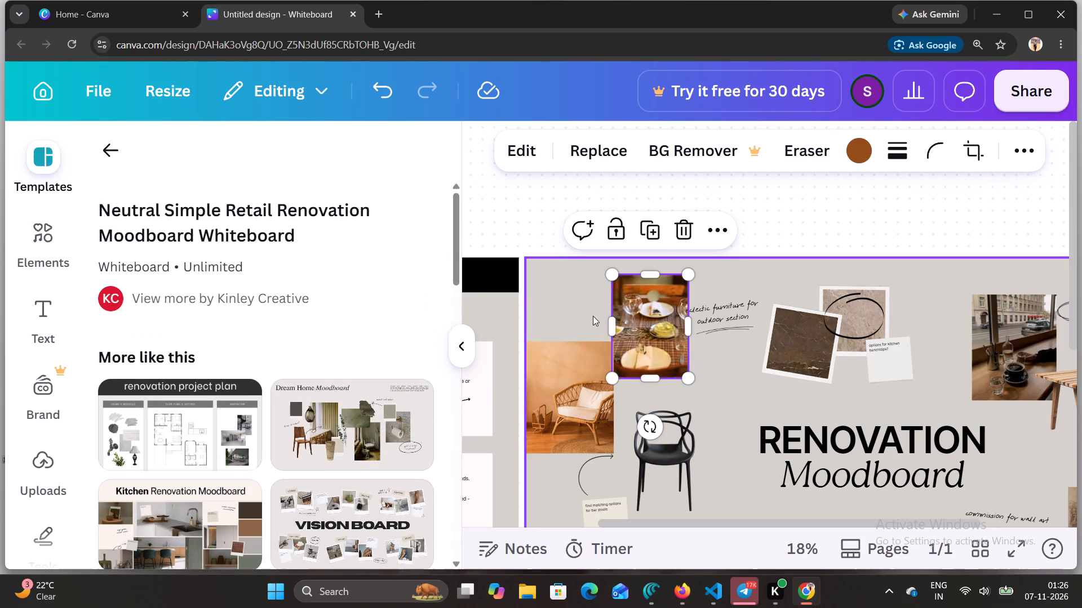
Adjust the dinner table photo's left side to line up with the armchair photo's right edge, about 401 wide.
drag(613, 325, 607, 324)
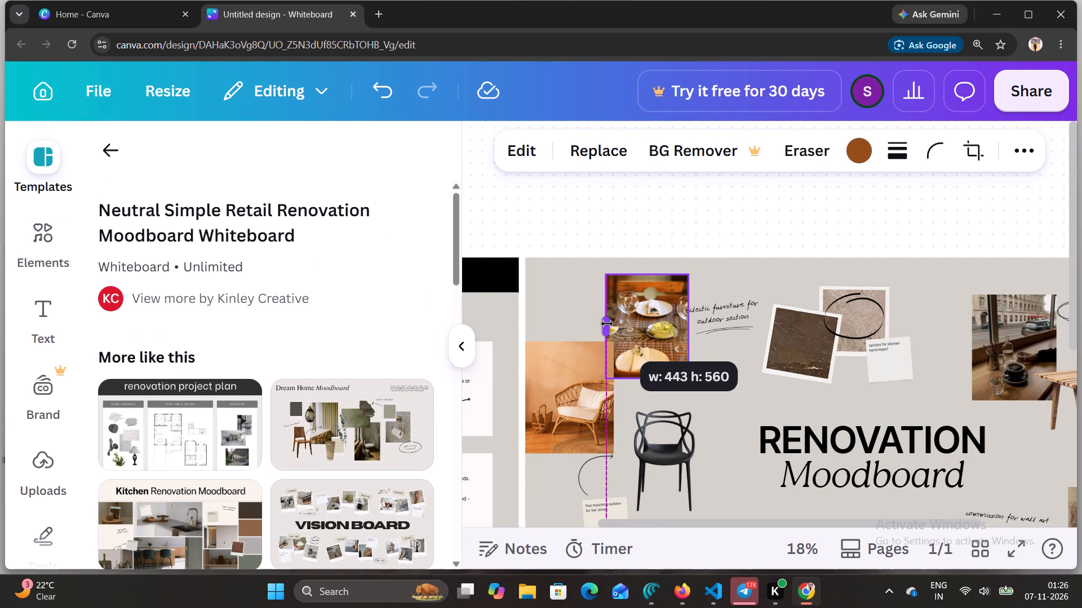
drag(607, 324, 606, 322)
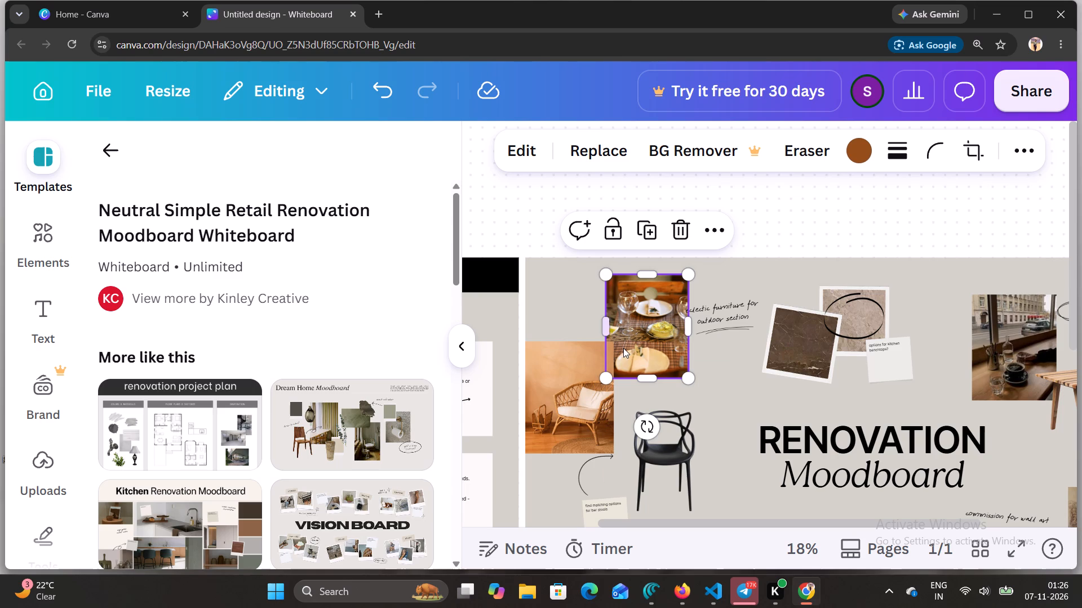
drag(604, 327, 614, 327)
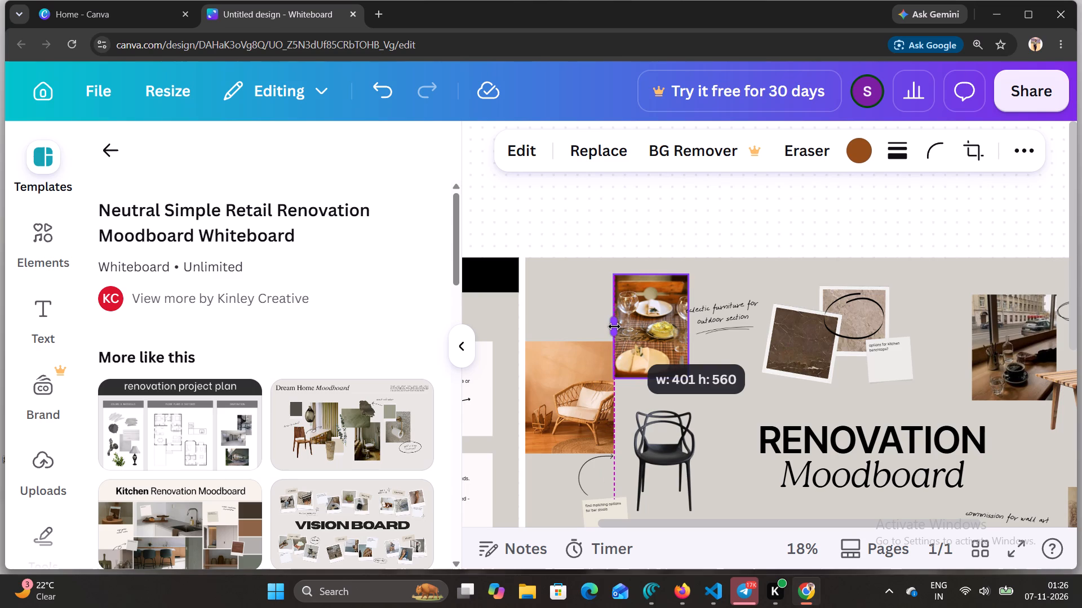
drag(614, 327, 612, 327)
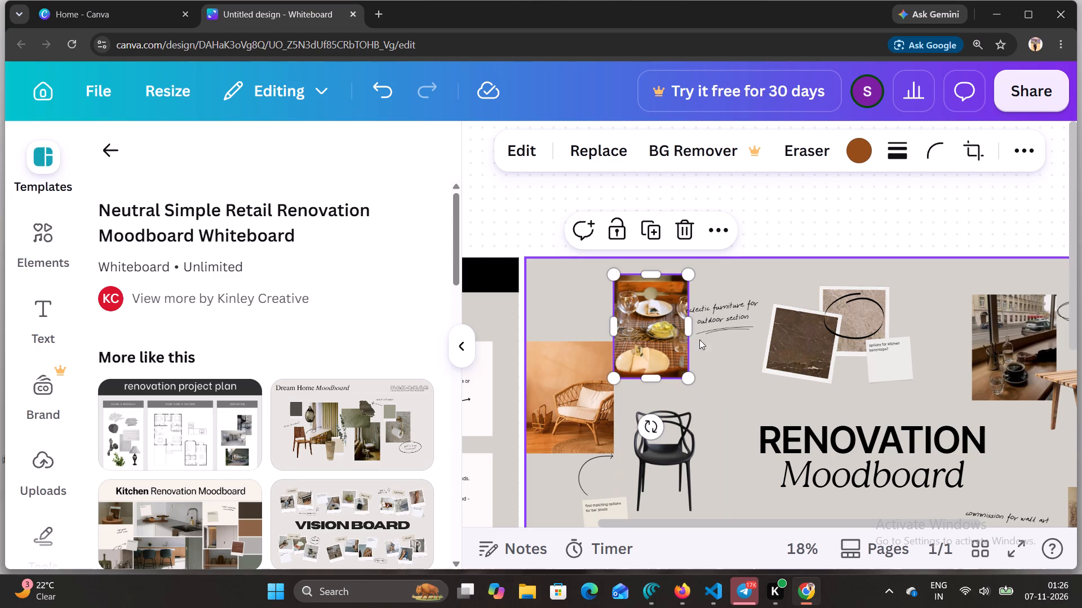
click(729, 374)
Move the handwritten "eclectic furniture for outdoor section" note up and right, clear of the dinner table photo.
drag(726, 311, 736, 299)
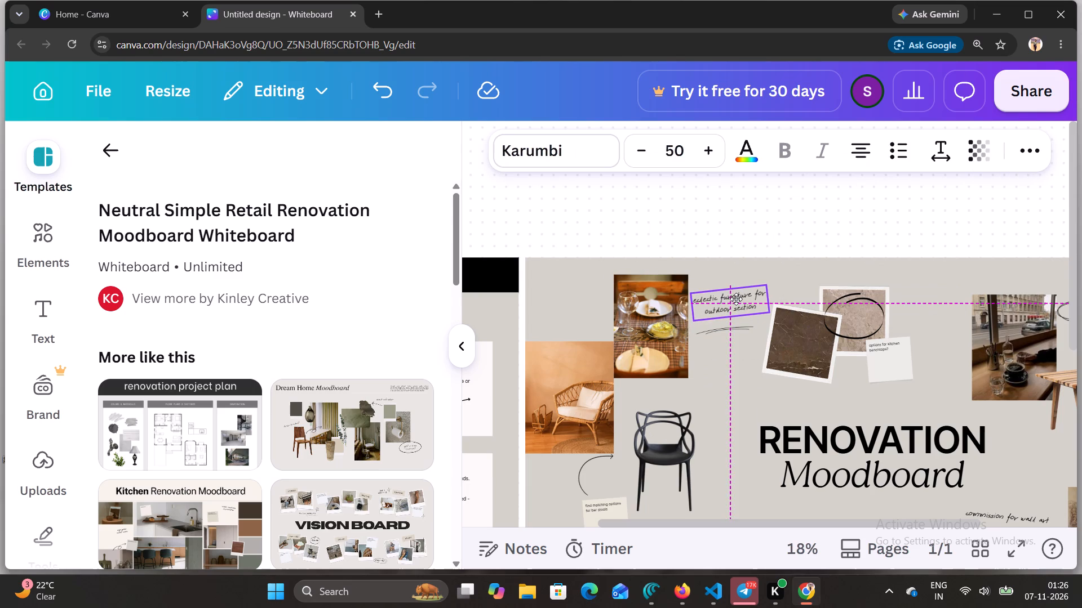
drag(736, 299, 752, 293)
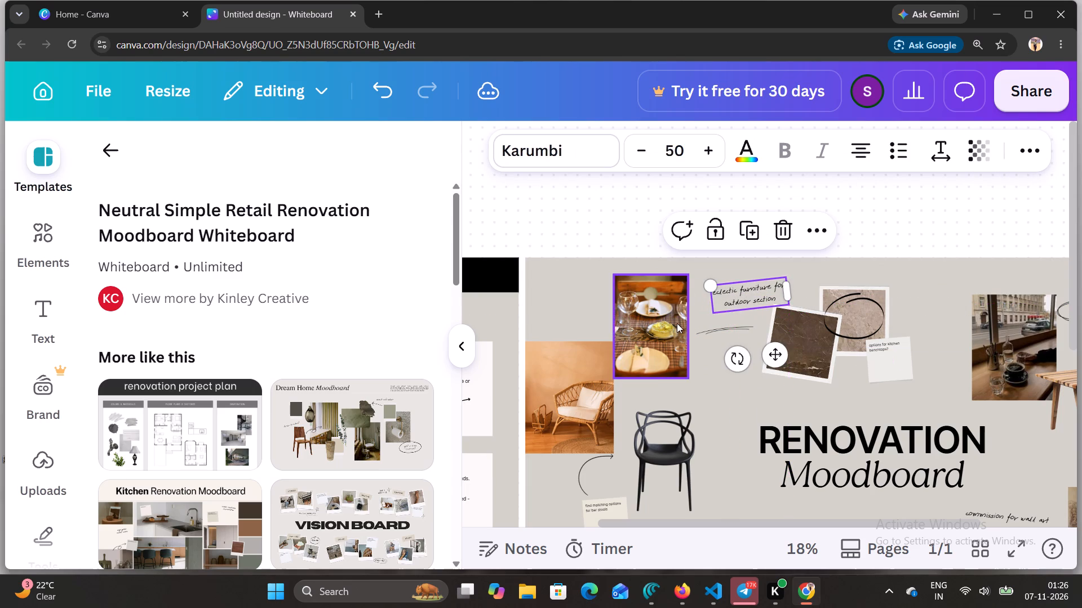
Widen the dinner table photo on its right side to about 448, keeping its left edge in place.
click(677, 323)
drag(688, 323, 701, 322)
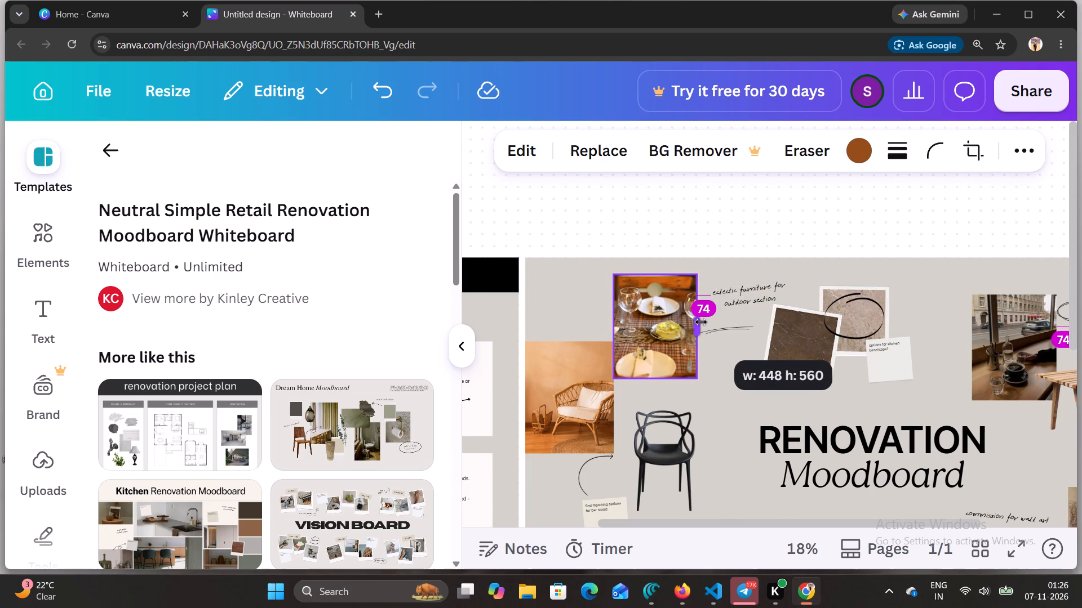
drag(701, 322, 680, 324)
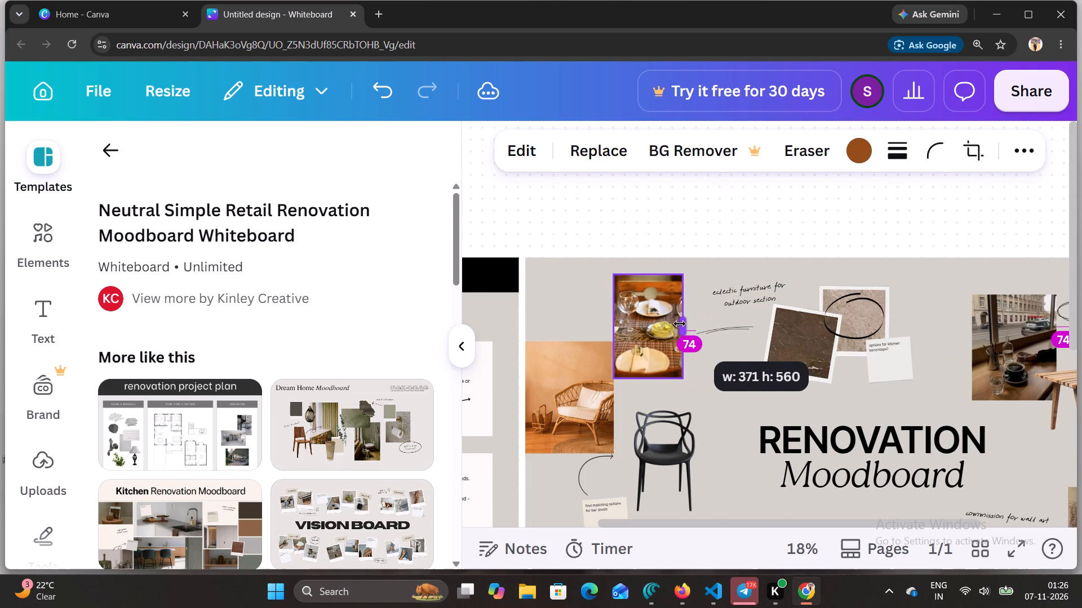
drag(680, 324, 703, 324)
Shift the hand-drawn underline slightly up and right, and settle the "eclectic furniture" note above it beside the widened dinner table photo.
drag(726, 330, 735, 326)
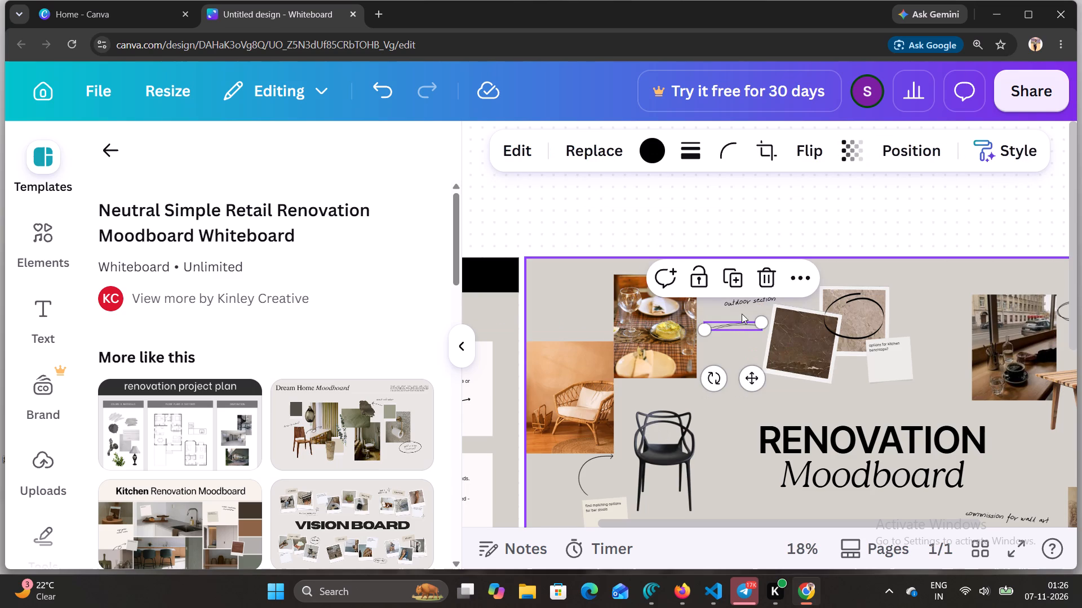
drag(744, 306, 737, 307)
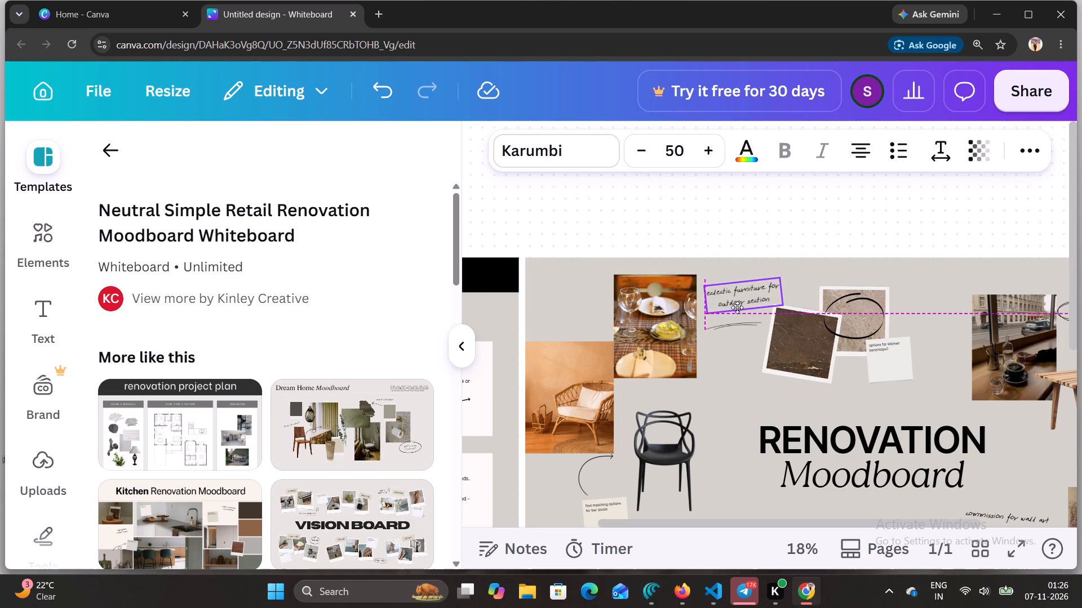
drag(737, 307, 734, 311)
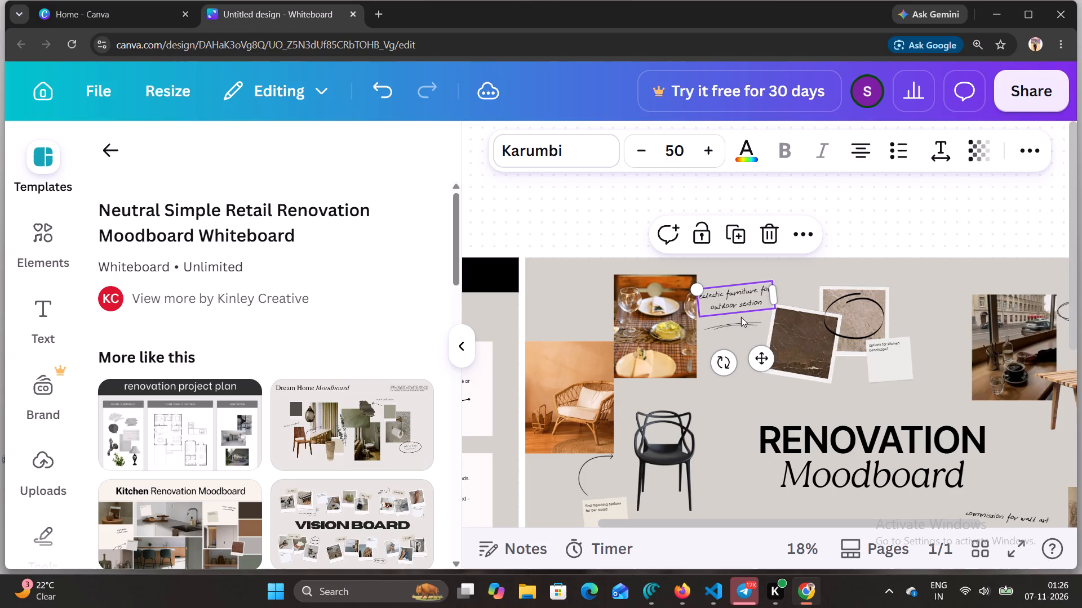
Choose to replace the tilted dark brown stone sample photo and search the photos for wall.
click(808, 345)
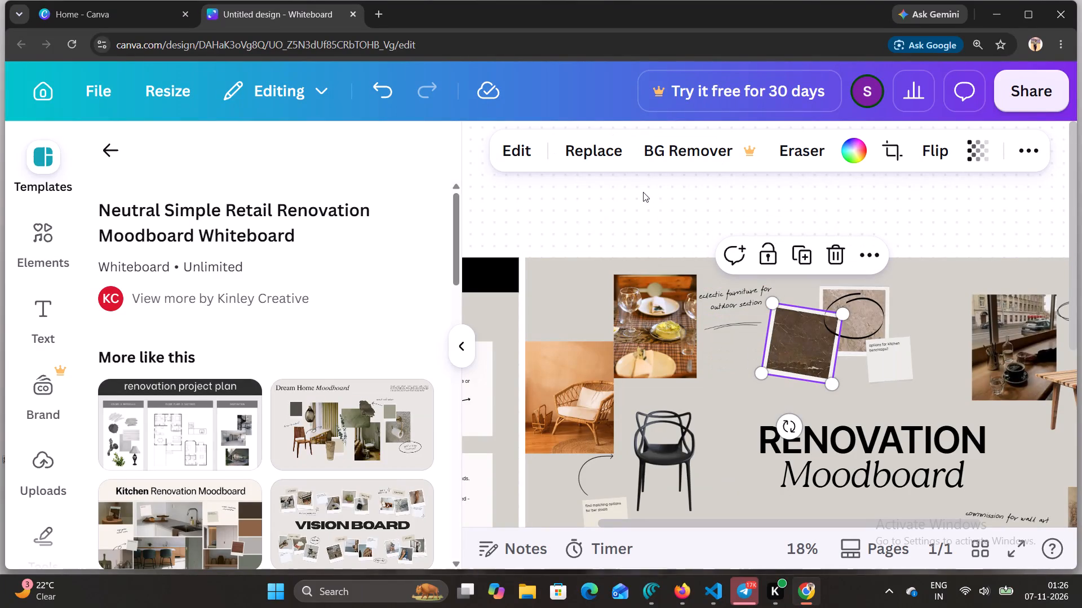
click(595, 155)
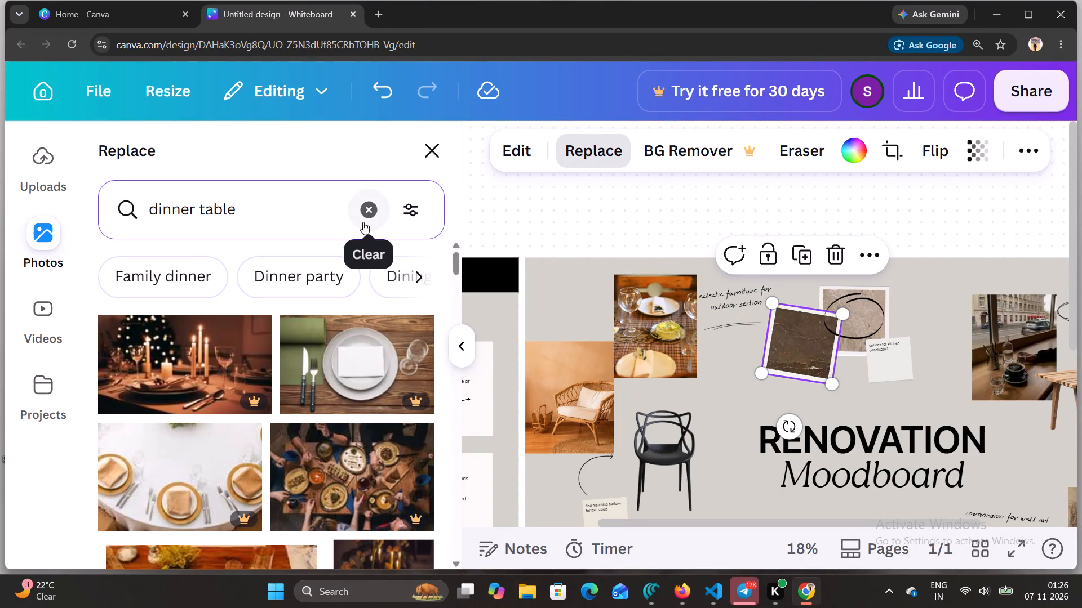
click(363, 222)
text(wall)
key(Return)
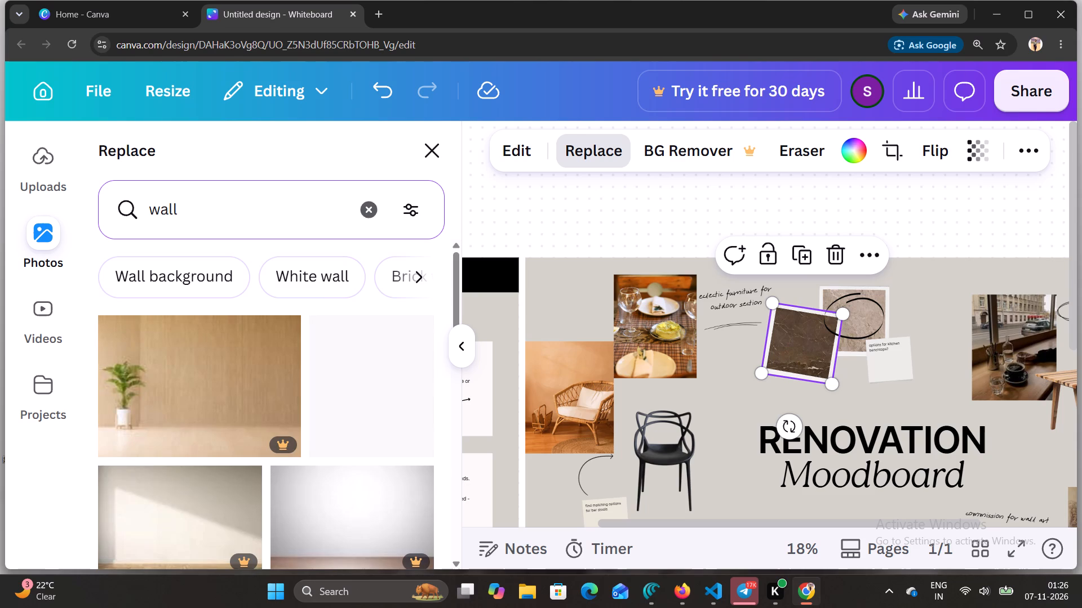
Look through the wall photo results for a brick, plaster, wood or stone texture to replace the tilted dark brown stone sample.
scroll(294, 446, down, 4)
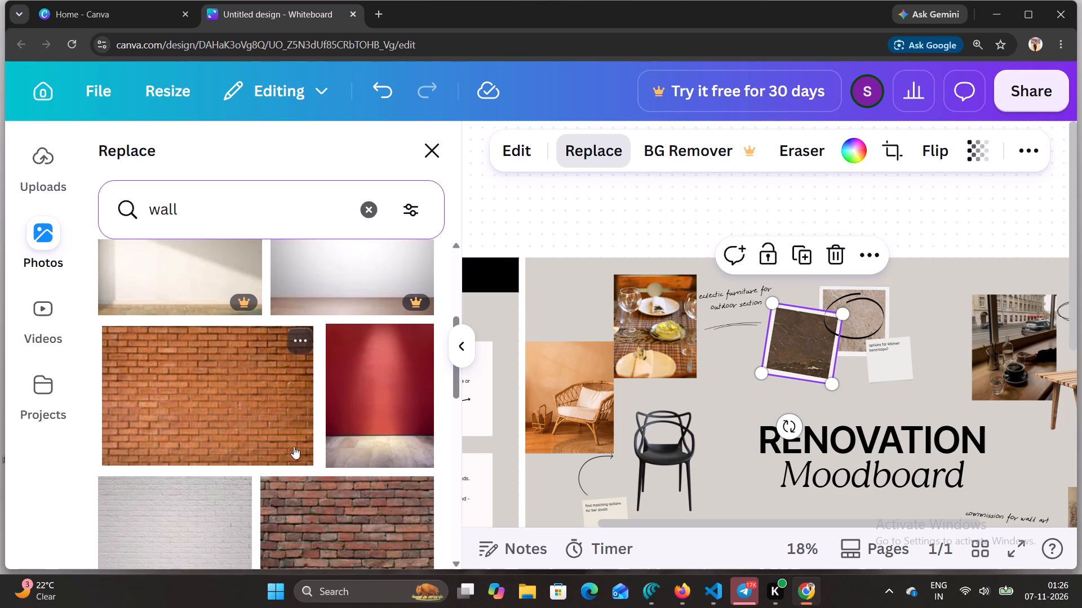
scroll(294, 446, down, 3)
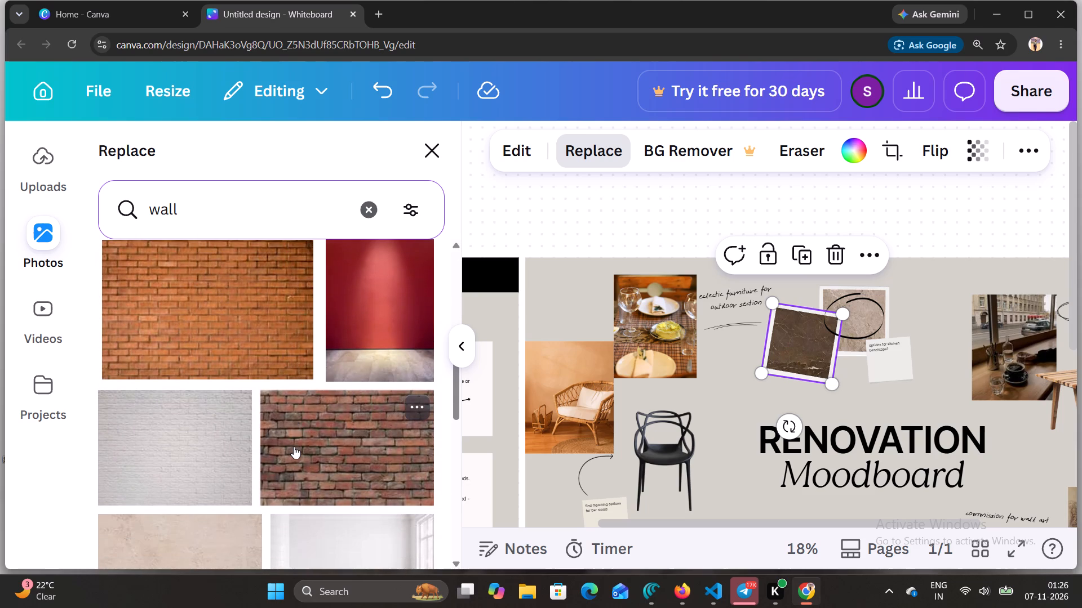
scroll(294, 446, up, 1)
scroll(294, 446, down, 2)
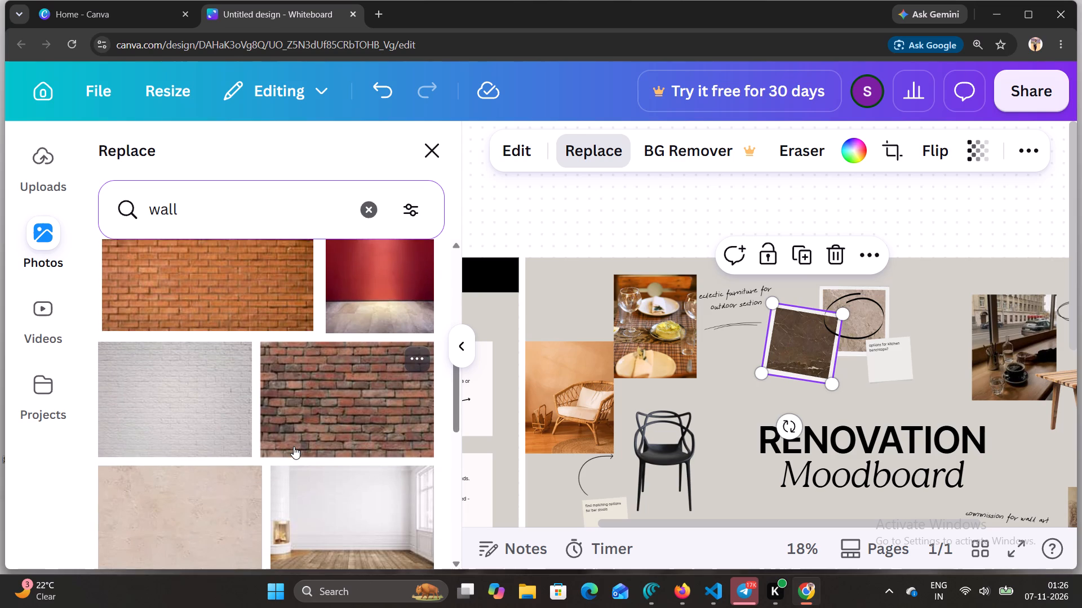
scroll(294, 446, down, 3)
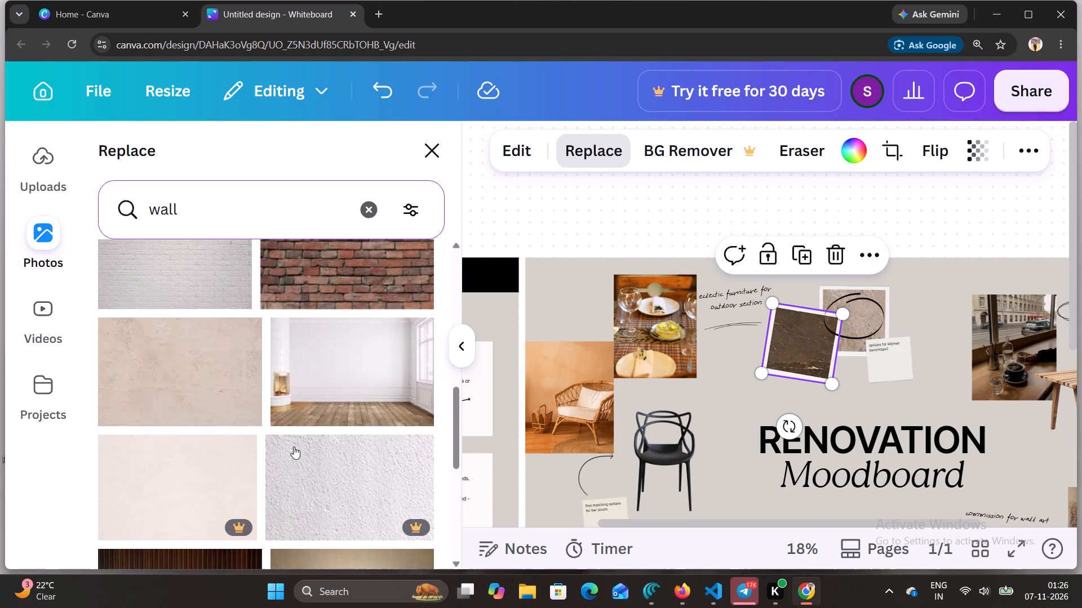
scroll(294, 446, down, 2)
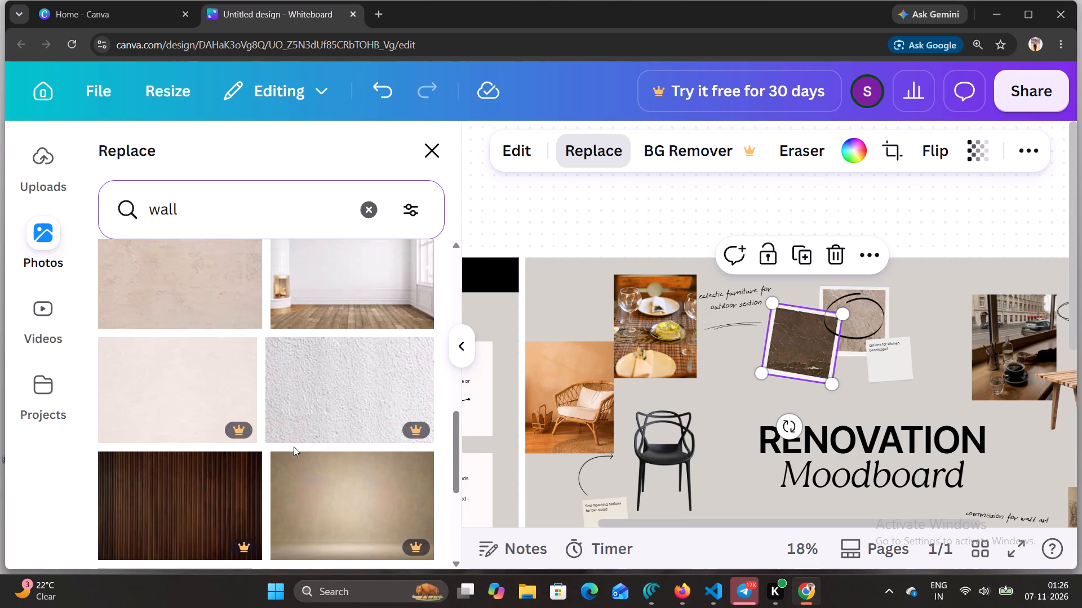
scroll(294, 446, down, 2)
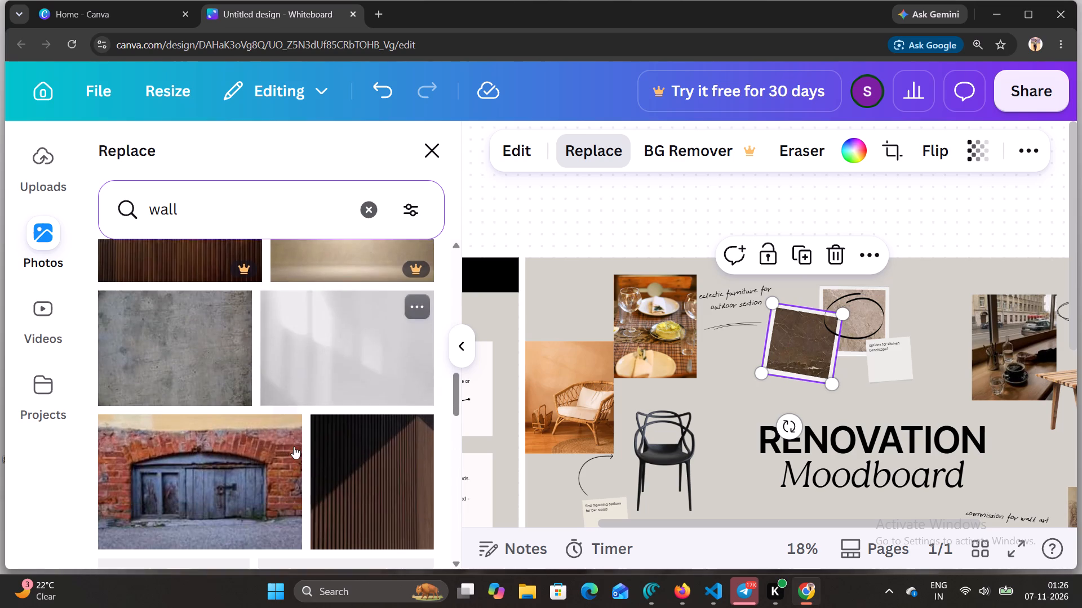
scroll(294, 446, down, 2)
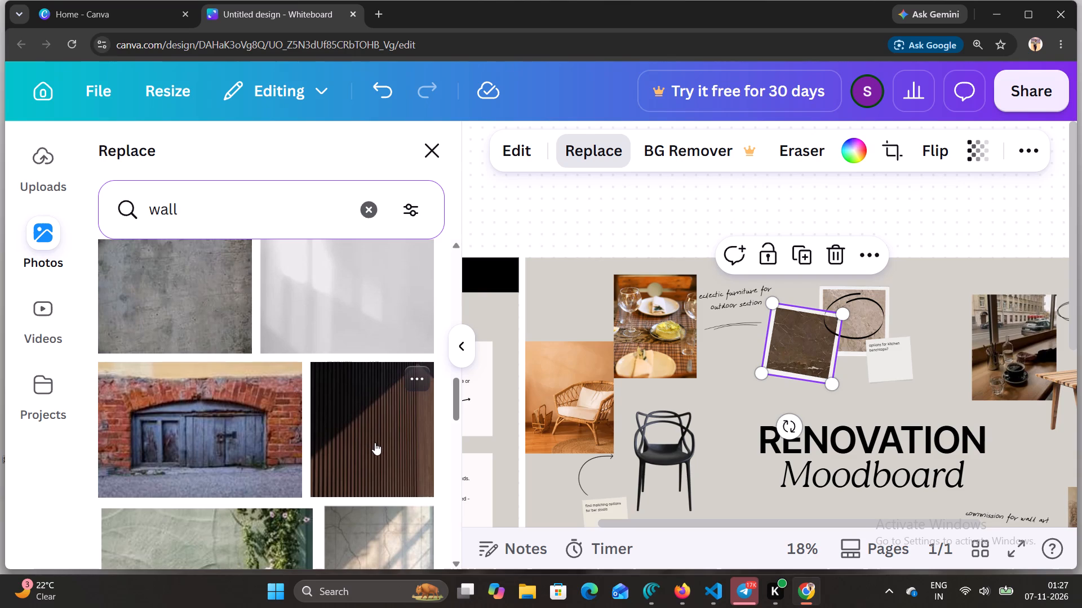
scroll(375, 442, down, 2)
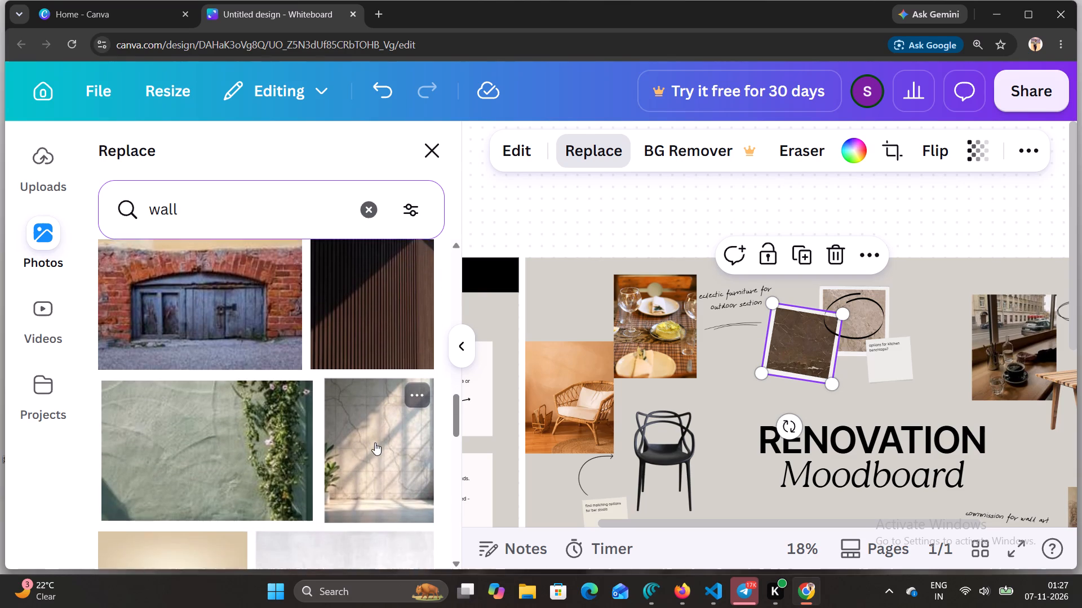
scroll(375, 442, down, 3)
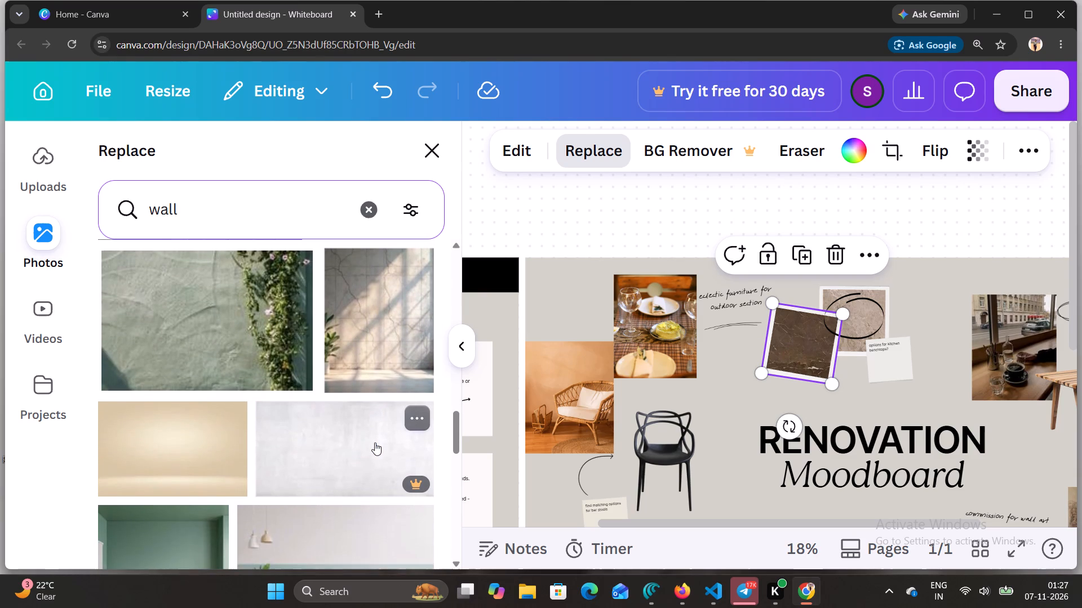
scroll(375, 442, down, 4)
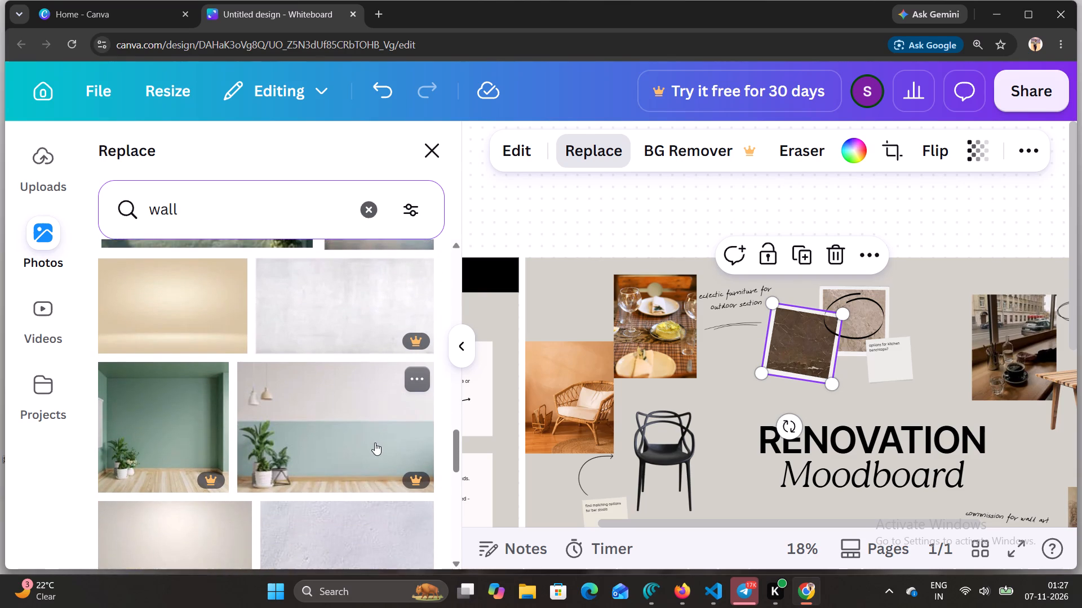
scroll(375, 442, down, 3)
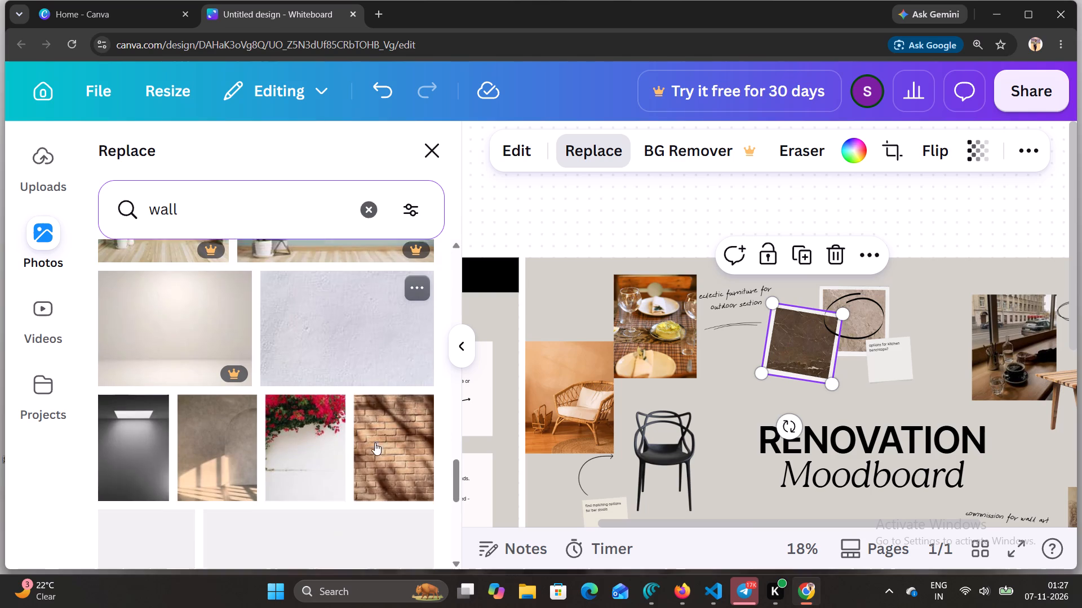
scroll(375, 442, down, 3)
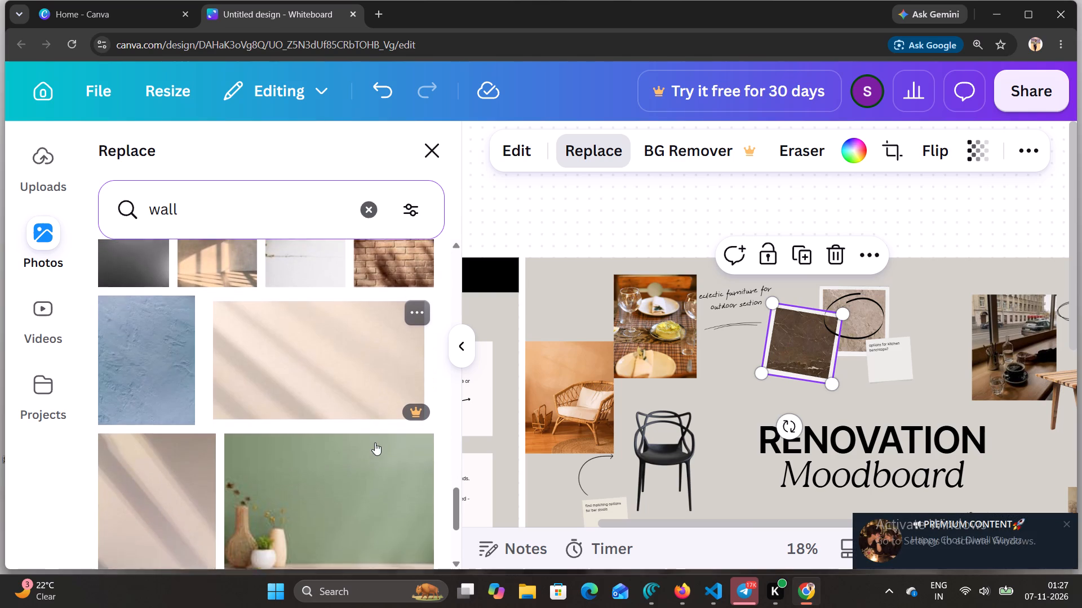
scroll(375, 442, down, 5)
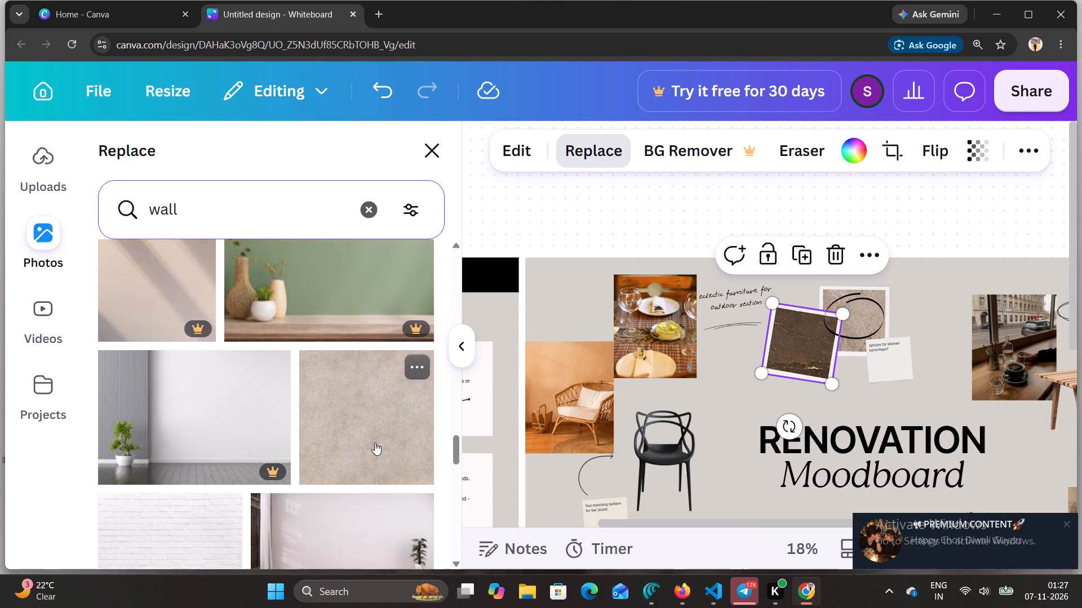
scroll(375, 442, down, 3)
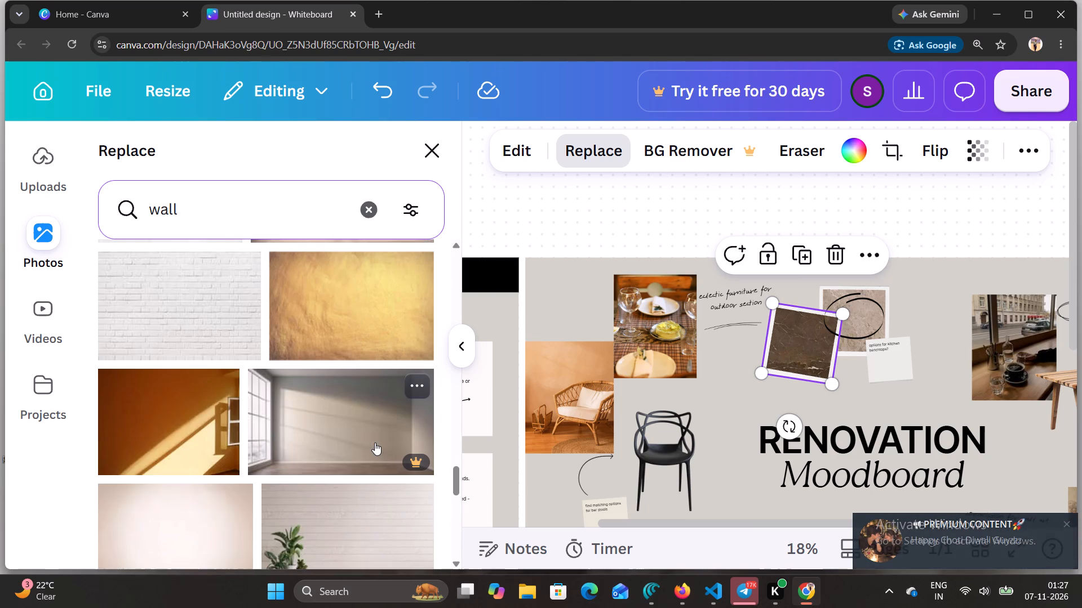
scroll(375, 442, down, 2)
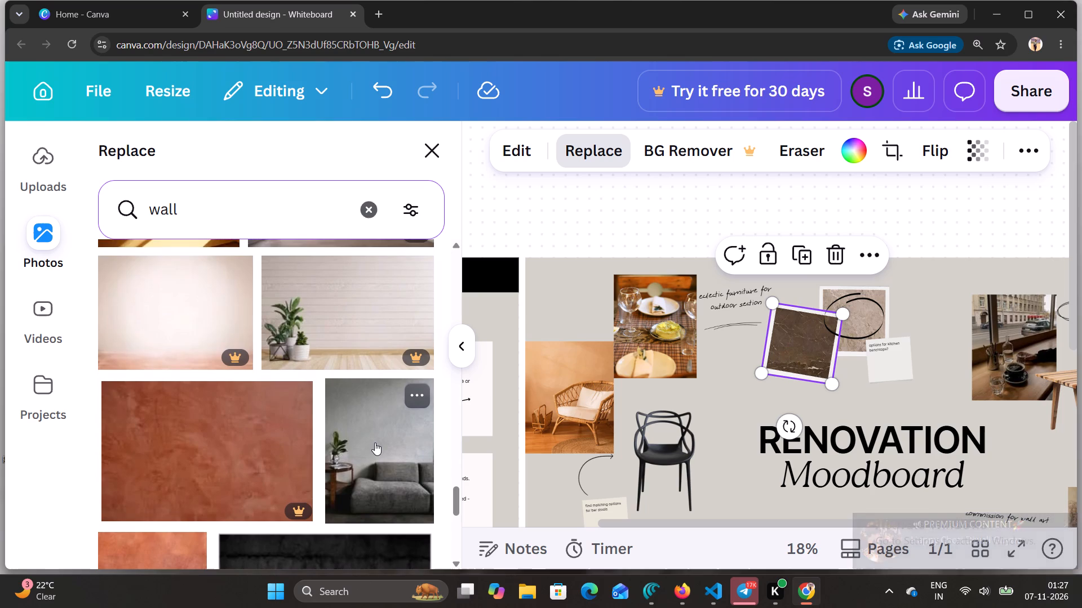
scroll(375, 442, down, 2)
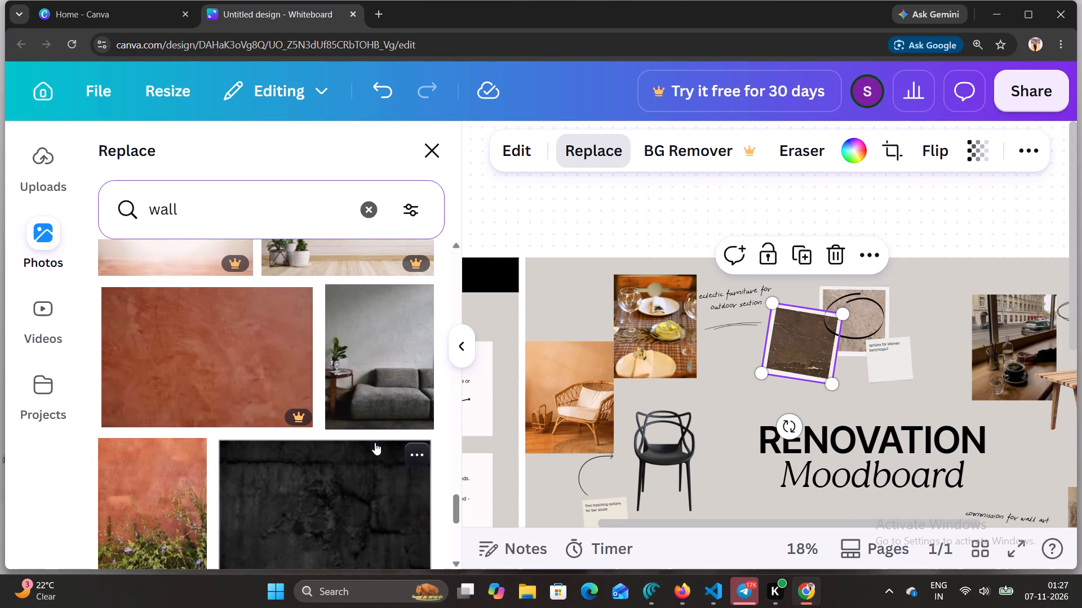
scroll(375, 442, down, 4)
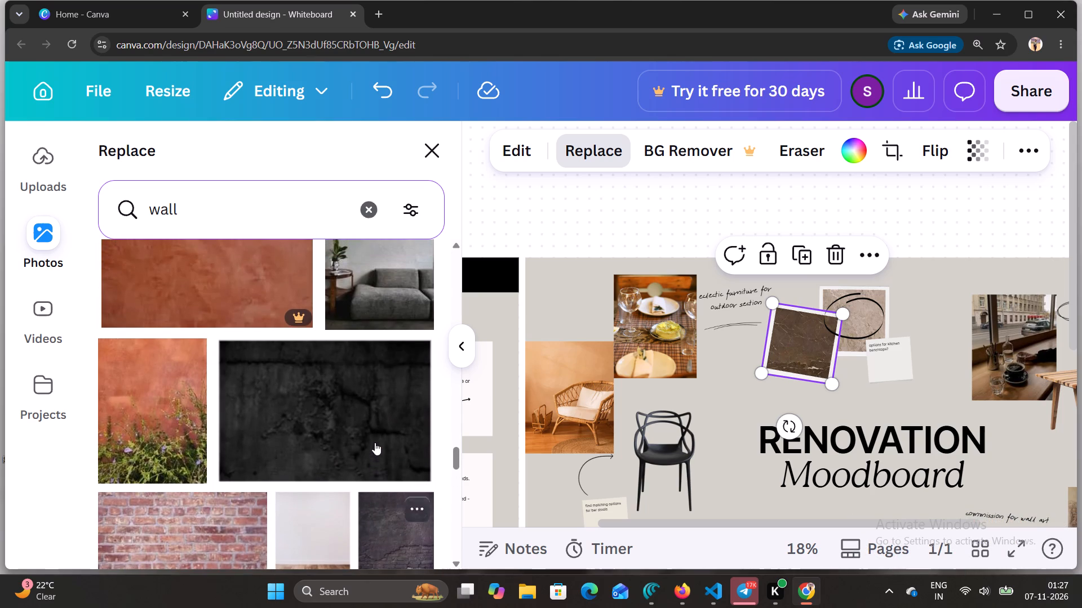
scroll(375, 442, down, 5)
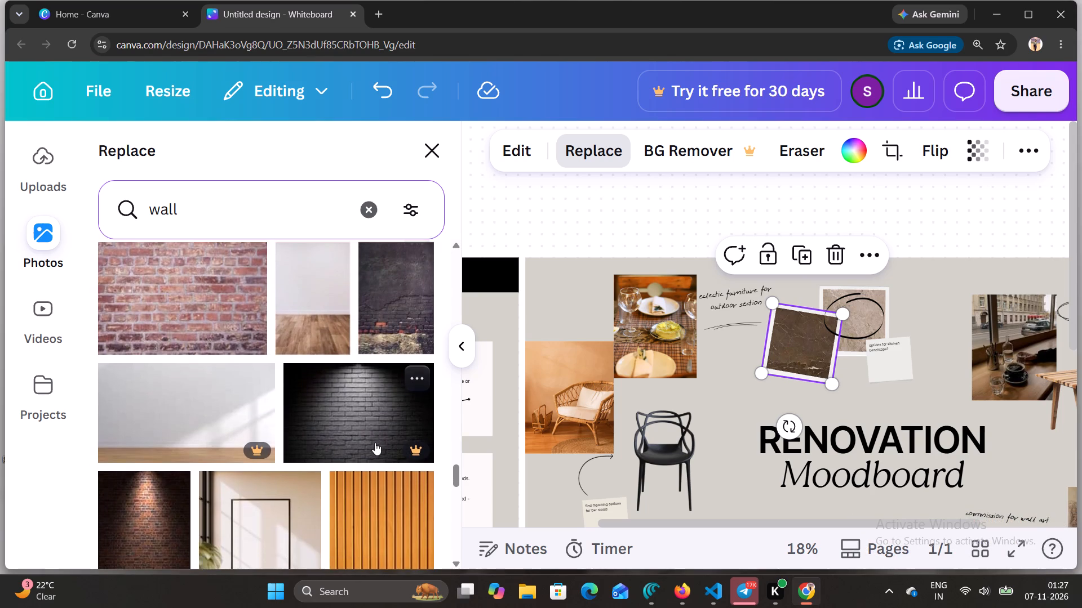
scroll(375, 442, down, 4)
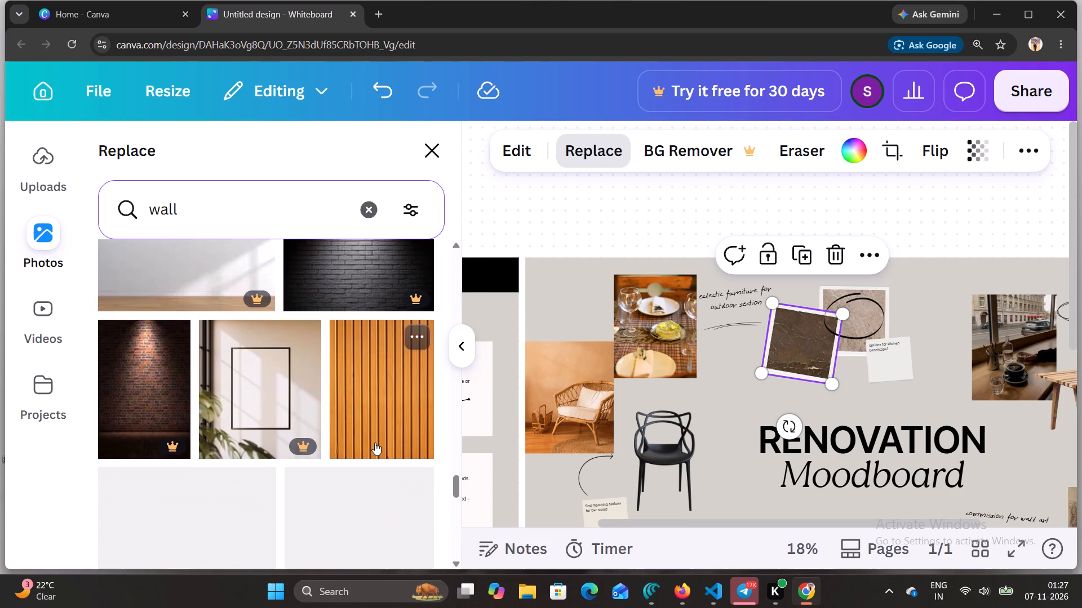
scroll(375, 442, down, 2)
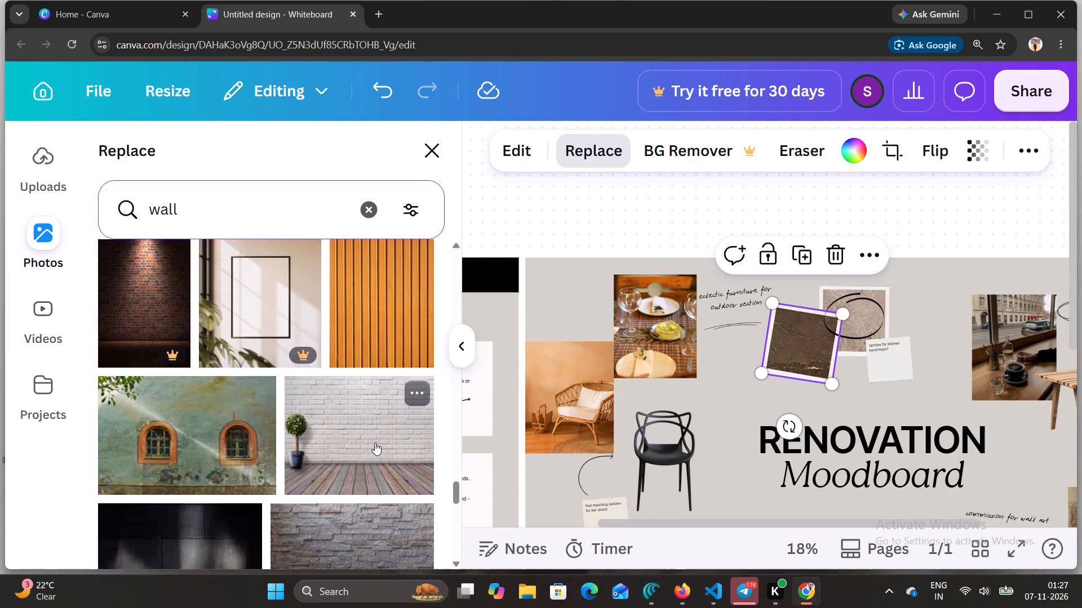
scroll(375, 442, down, 1)
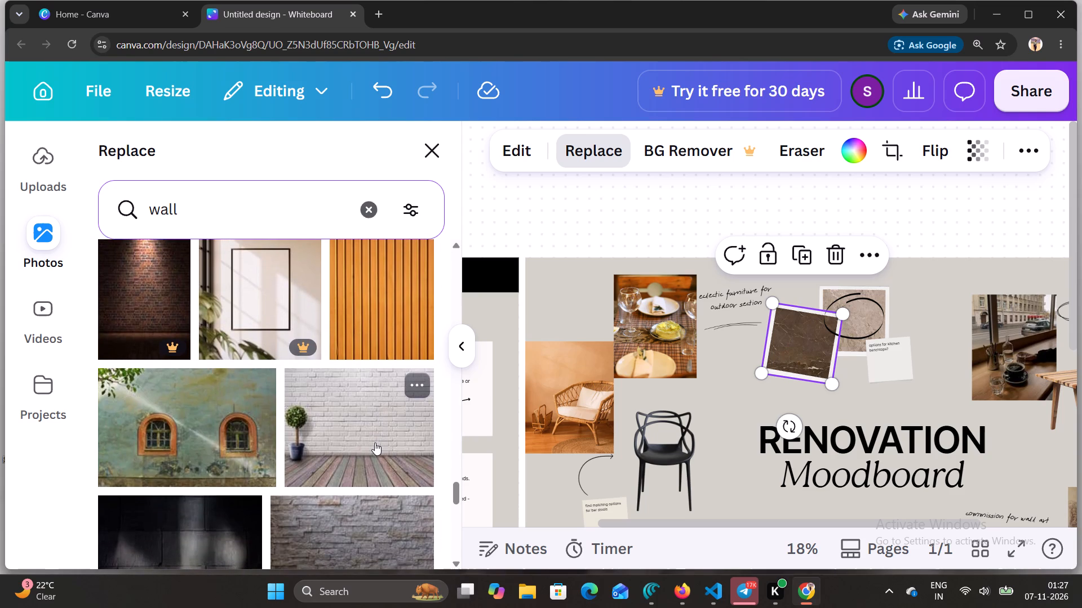
scroll(375, 442, down, 3)
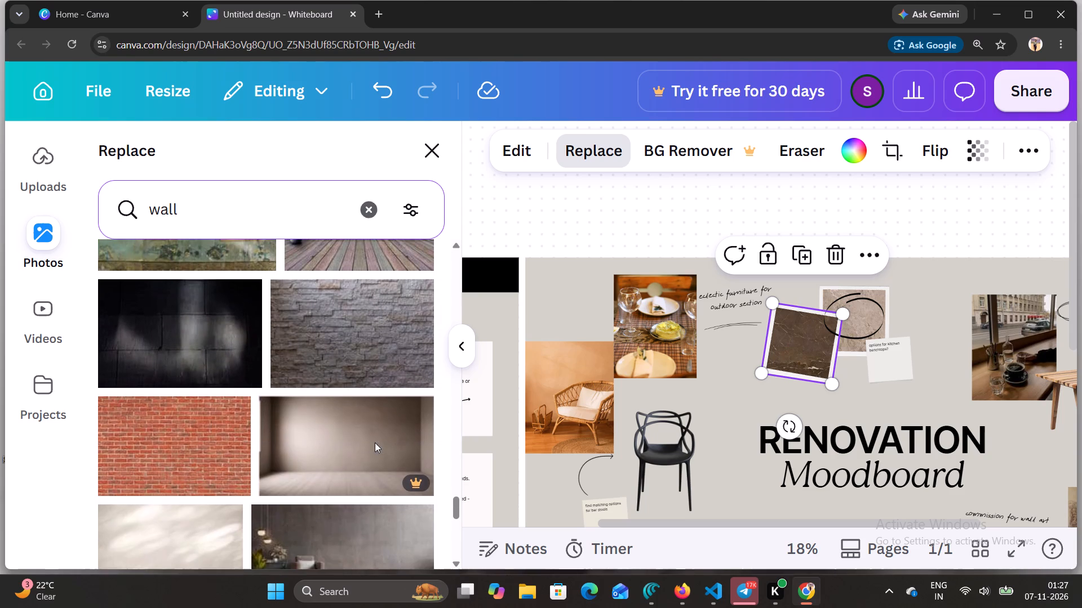
scroll(375, 442, down, 2)
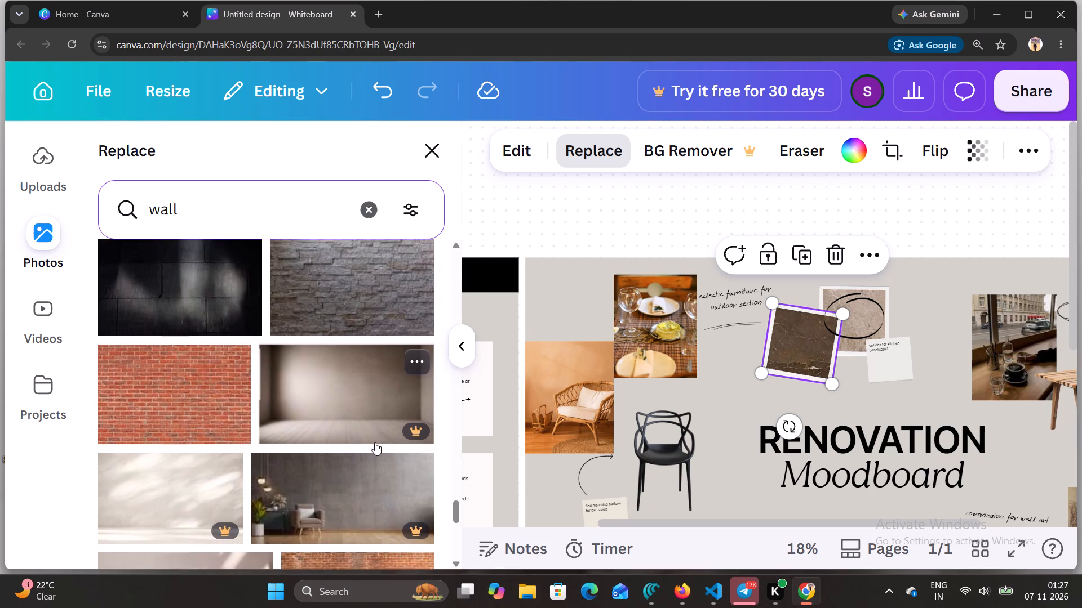
scroll(375, 442, down, 3)
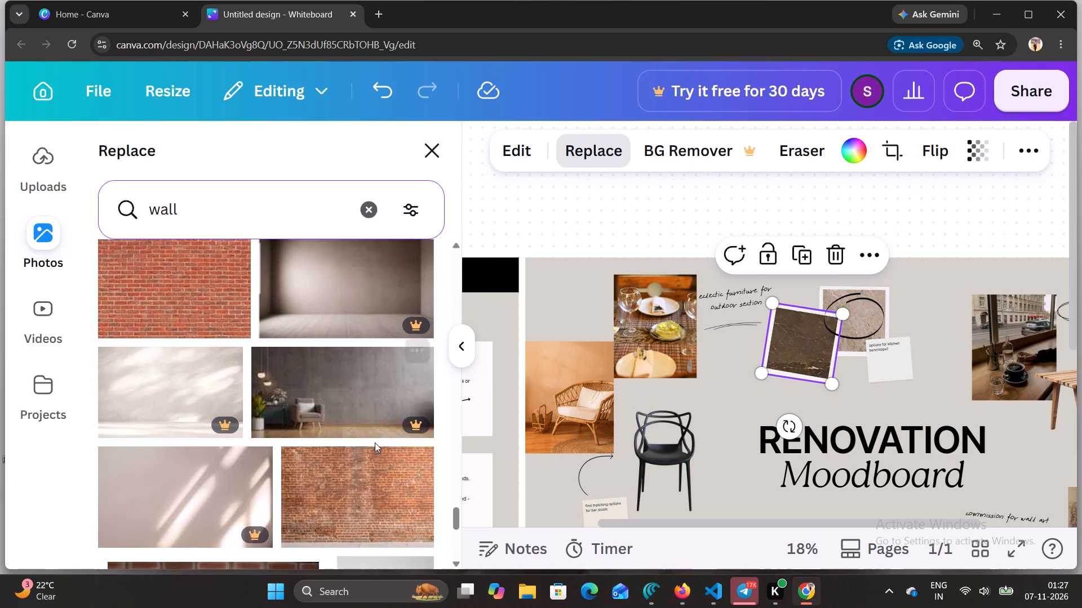
scroll(375, 442, down, 5)
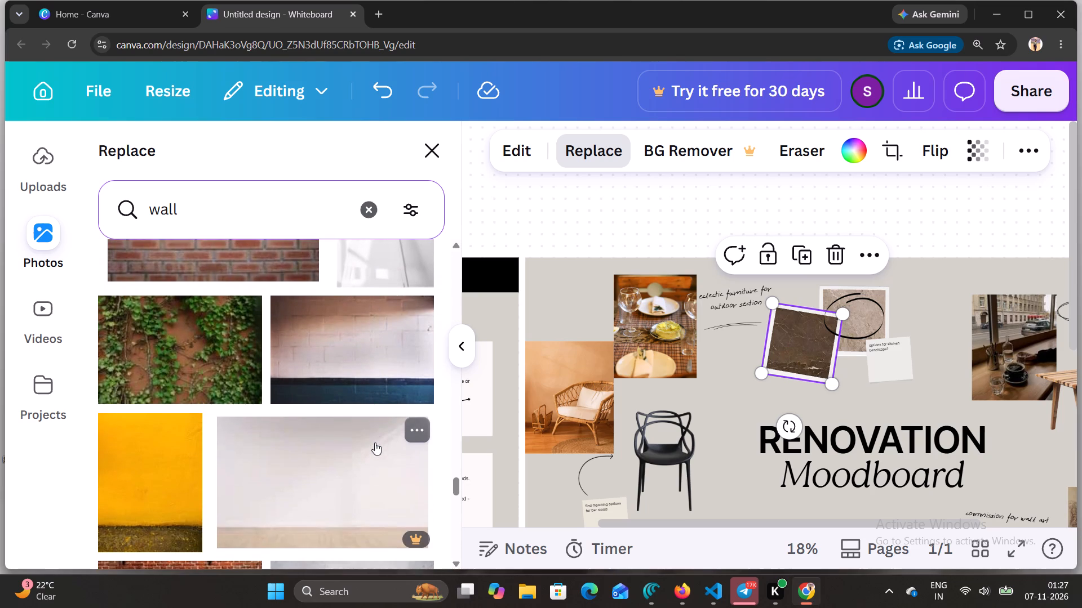
scroll(375, 442, down, 4)
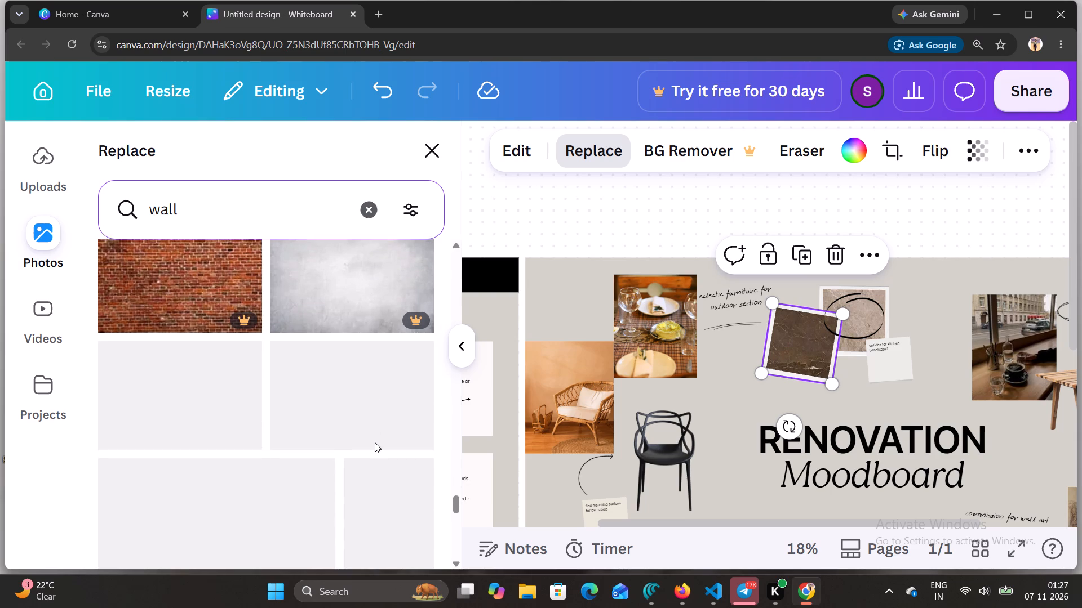
scroll(375, 442, down, 3)
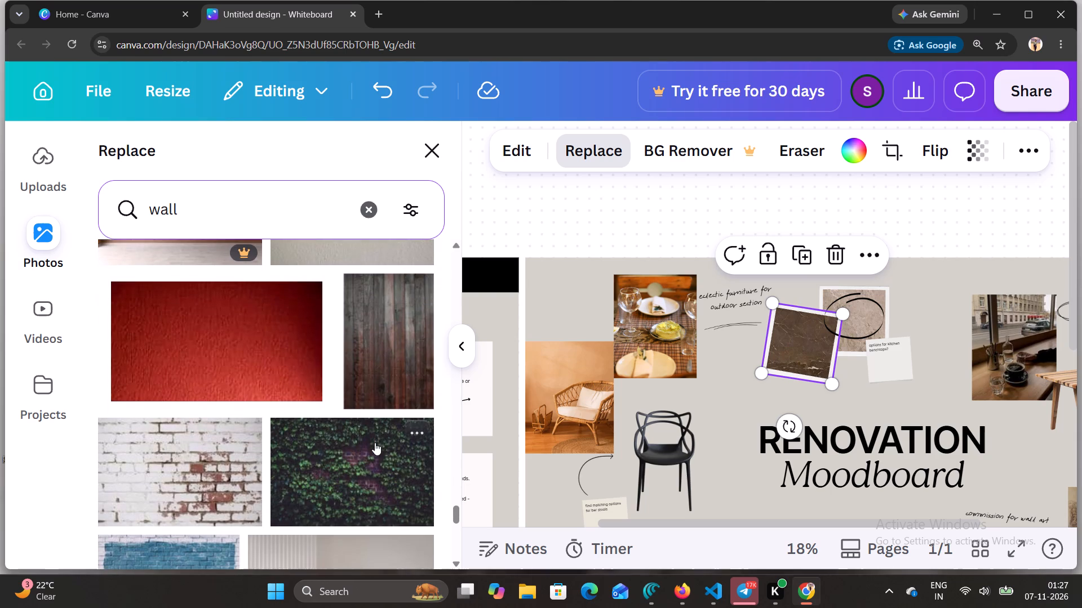
scroll(375, 442, down, 4)
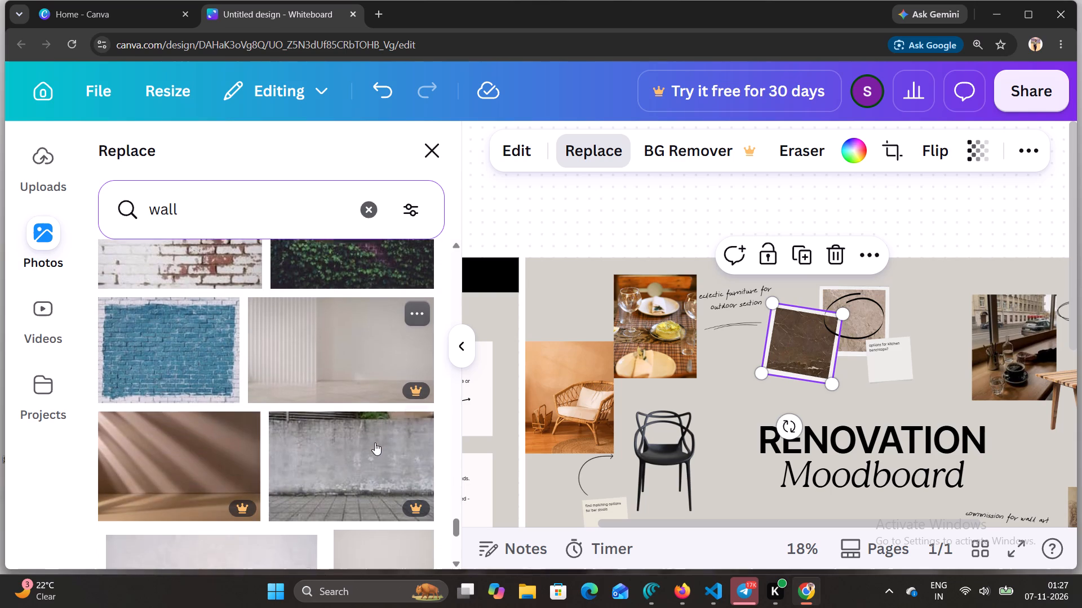
scroll(375, 442, down, 5)
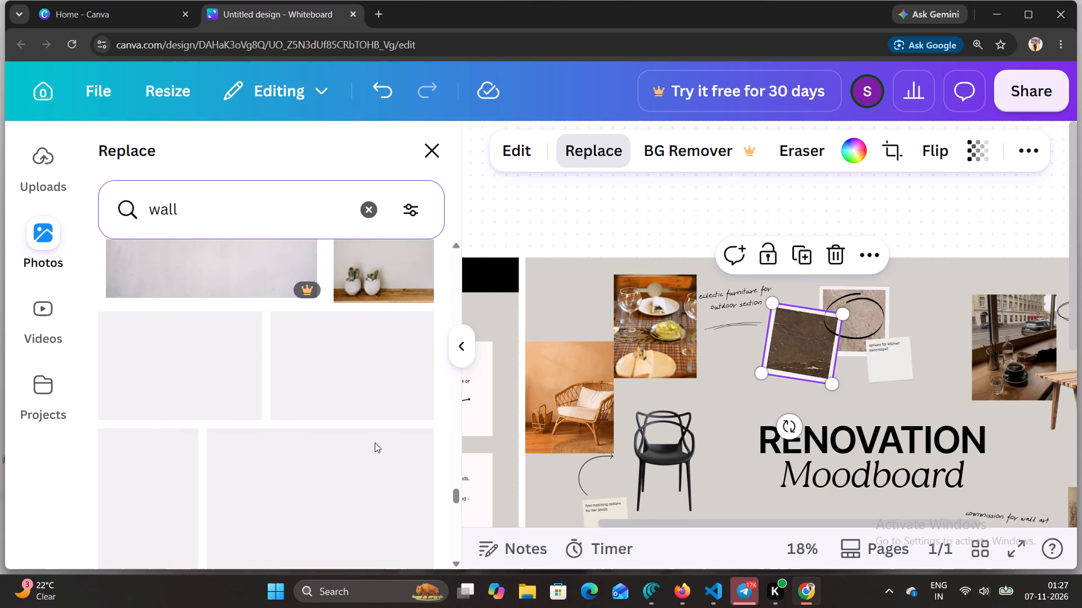
Return to the start of the wall photo results and review the first brick and plaster textures again for the stone sample's replacement.
scroll(375, 442, up, 16)
scroll(375, 442, up, 5)
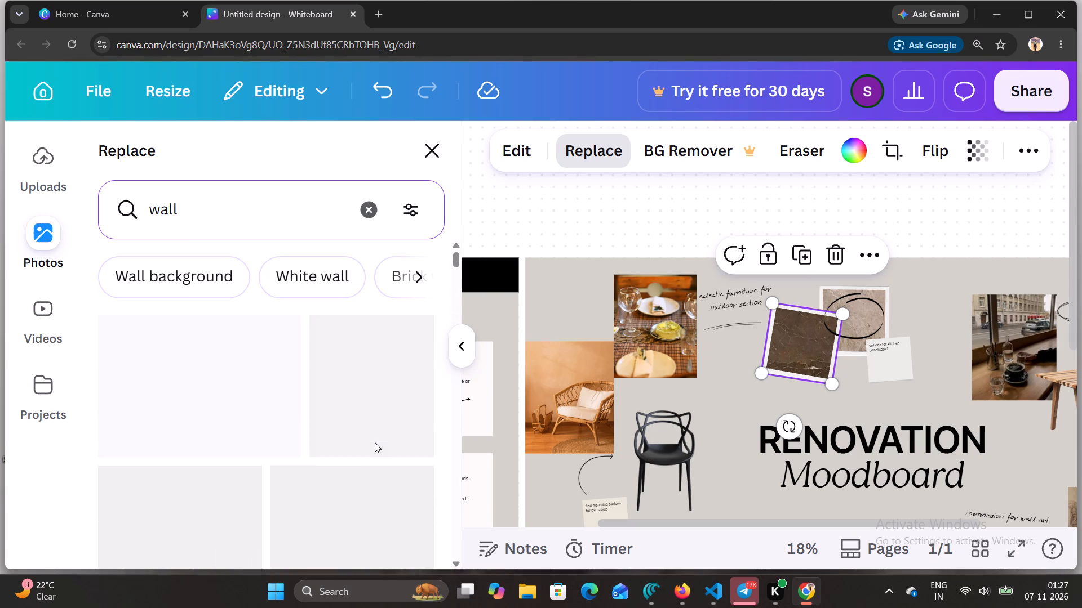
scroll(375, 442, up, 5)
scroll(375, 442, down, 3)
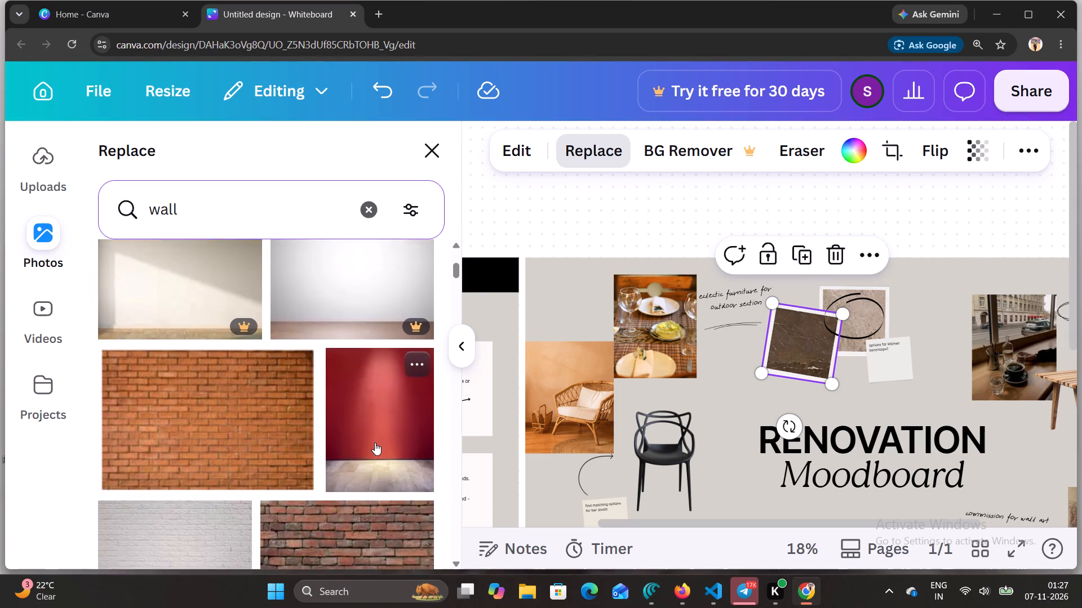
scroll(375, 442, down, 5)
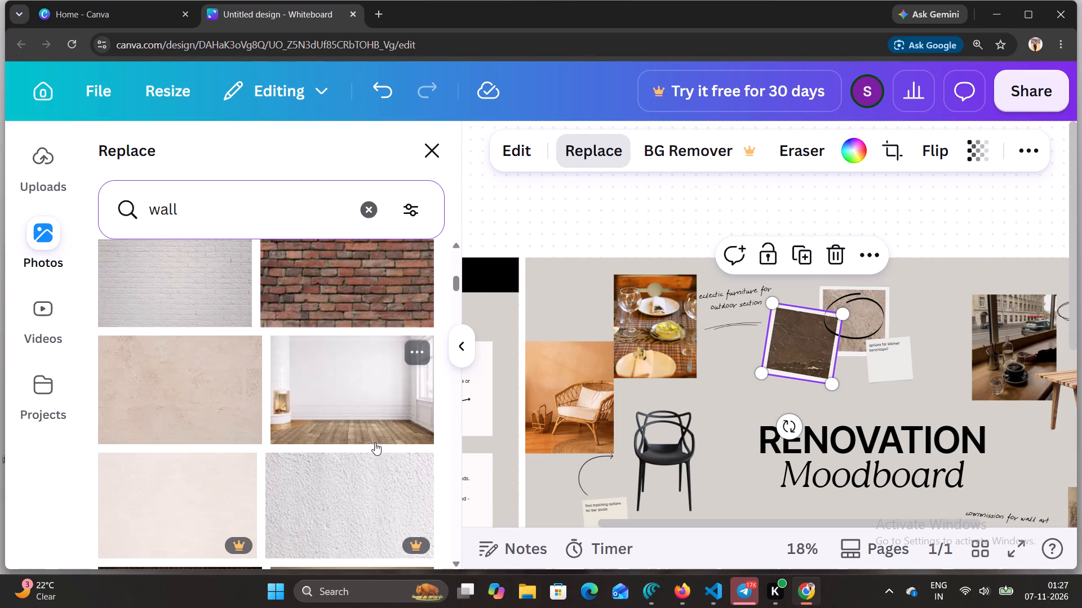
scroll(375, 442, down, 1)
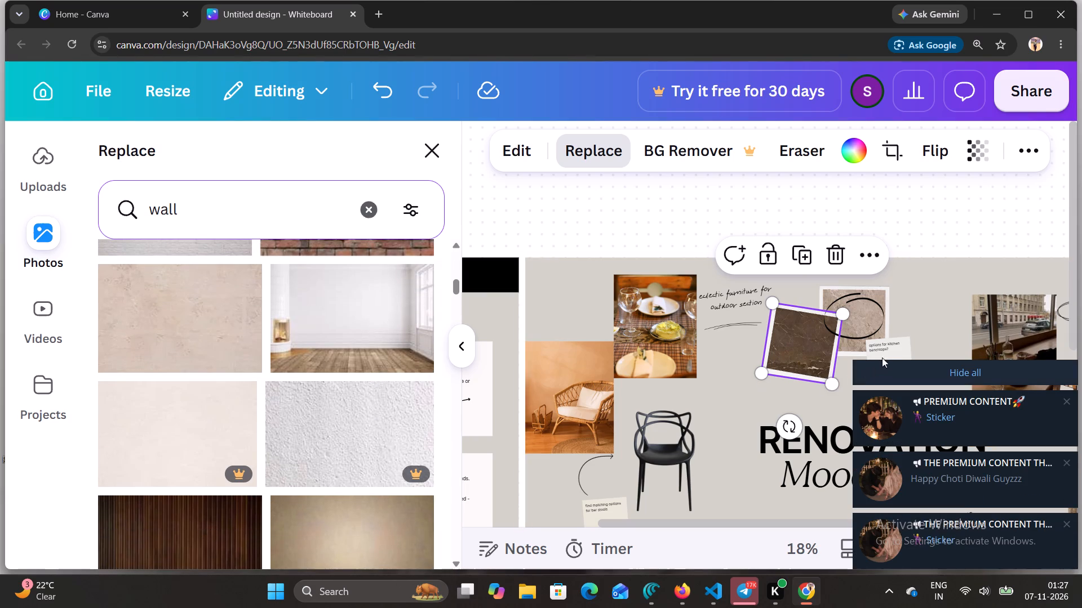
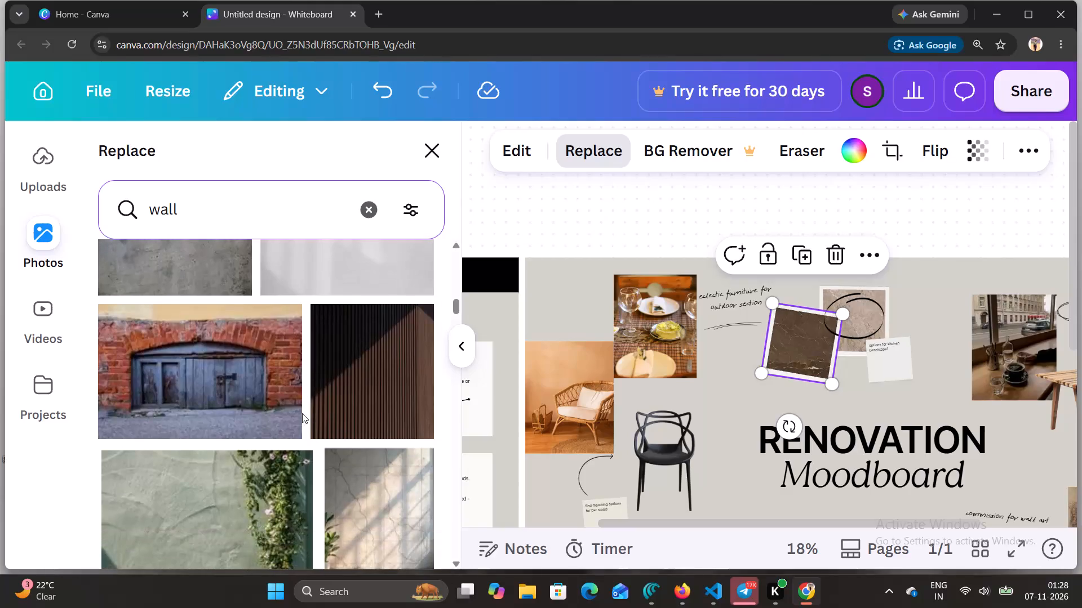
Replace the tilted dark brown stone sample with the dark vertical wood-slat wall photo and enlarge it slightly.
click(360, 363)
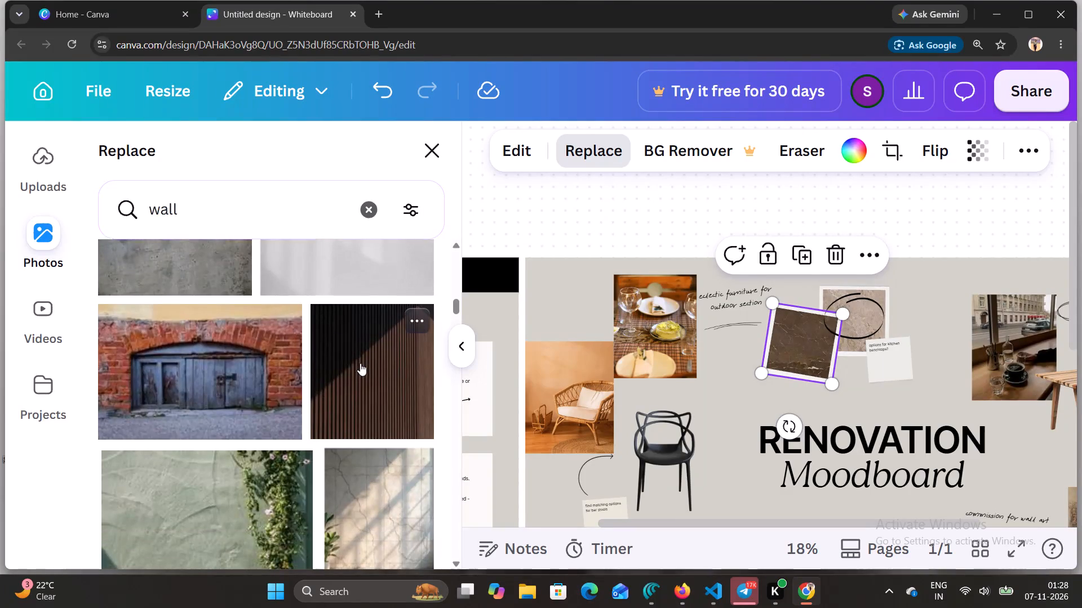
drag(772, 308, 766, 305)
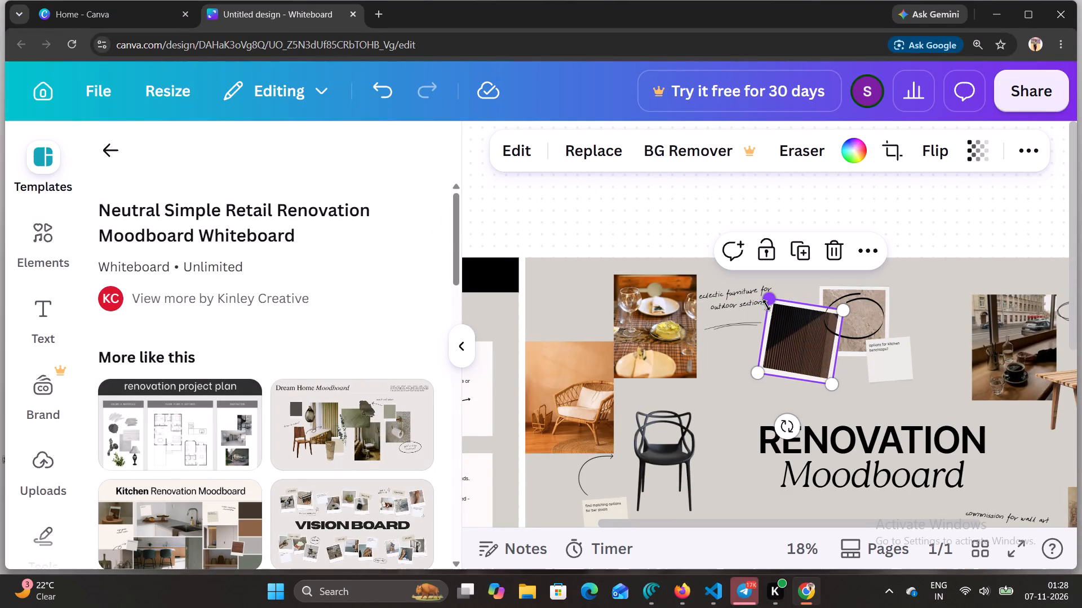
click(750, 363)
click(826, 375)
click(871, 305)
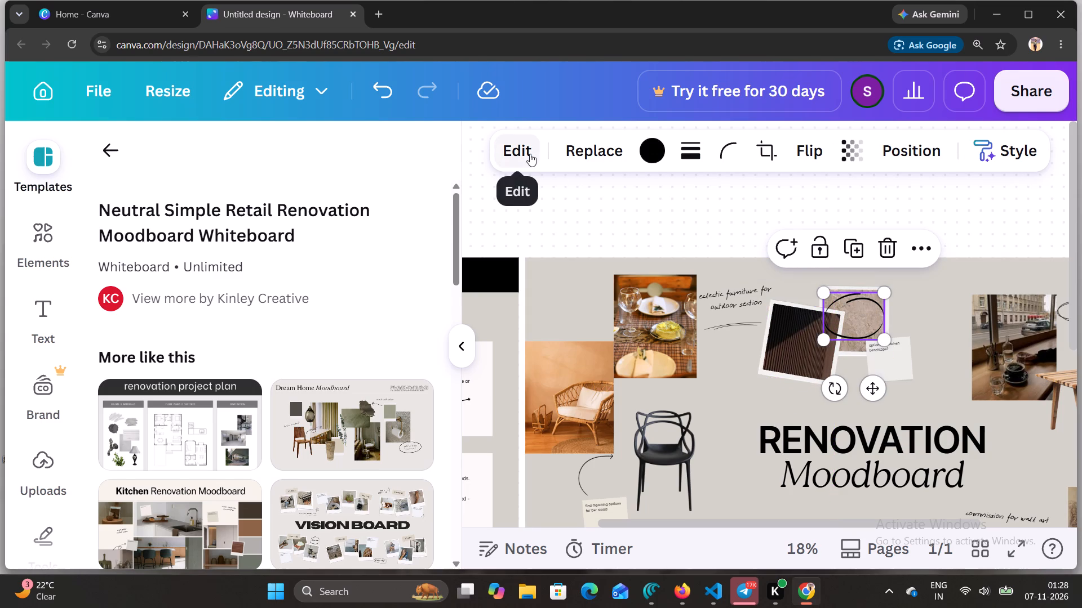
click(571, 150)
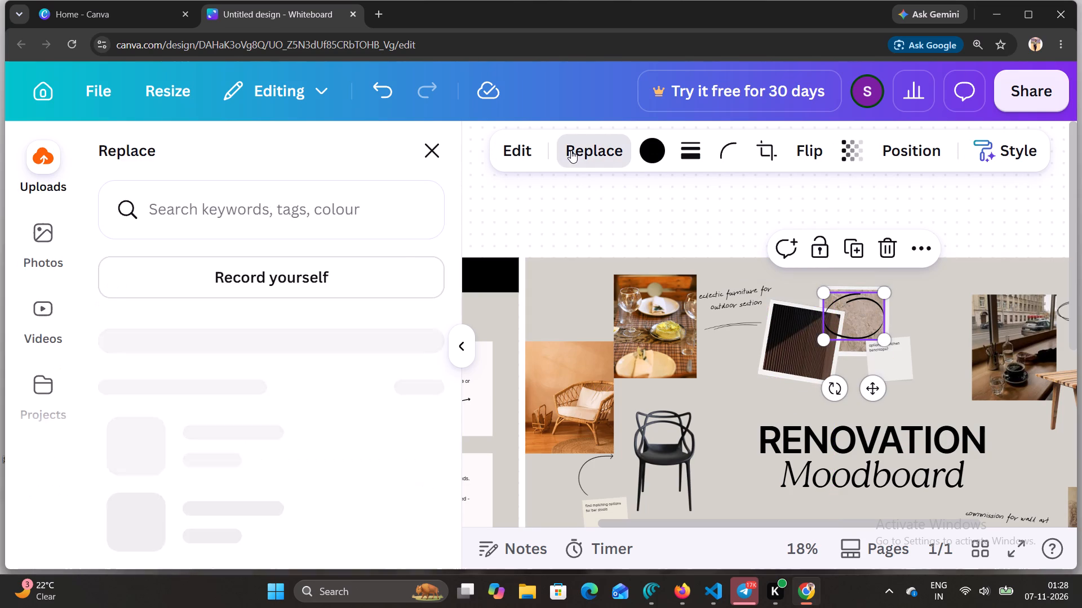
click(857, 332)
Move the hand-drawn oval off the beige stone sample to the empty area above and beside the café window photo.
click(853, 298)
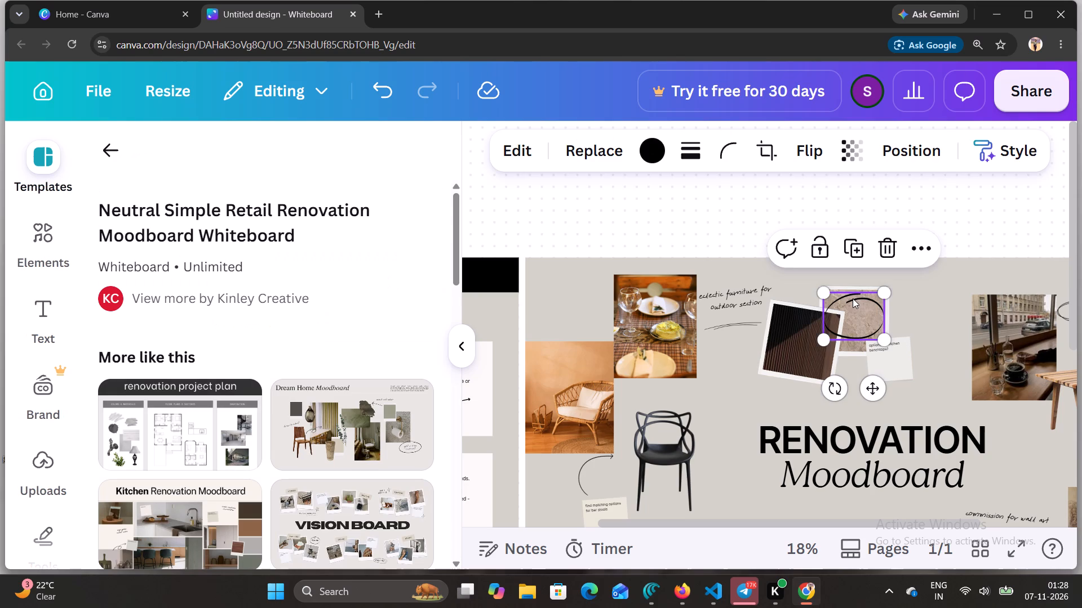
drag(853, 298, 809, 225)
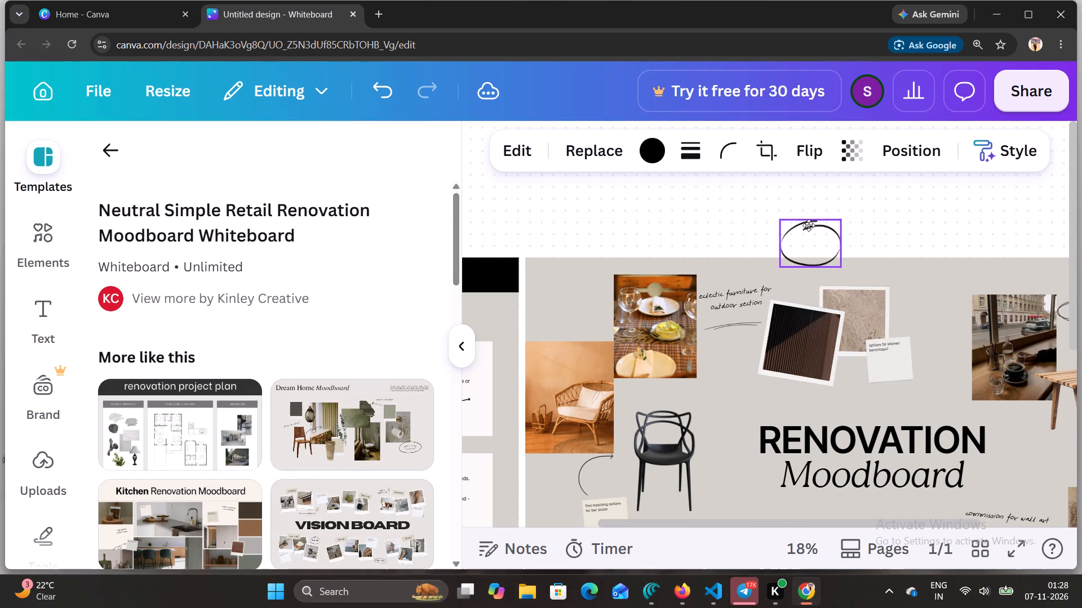
drag(809, 225, 943, 267)
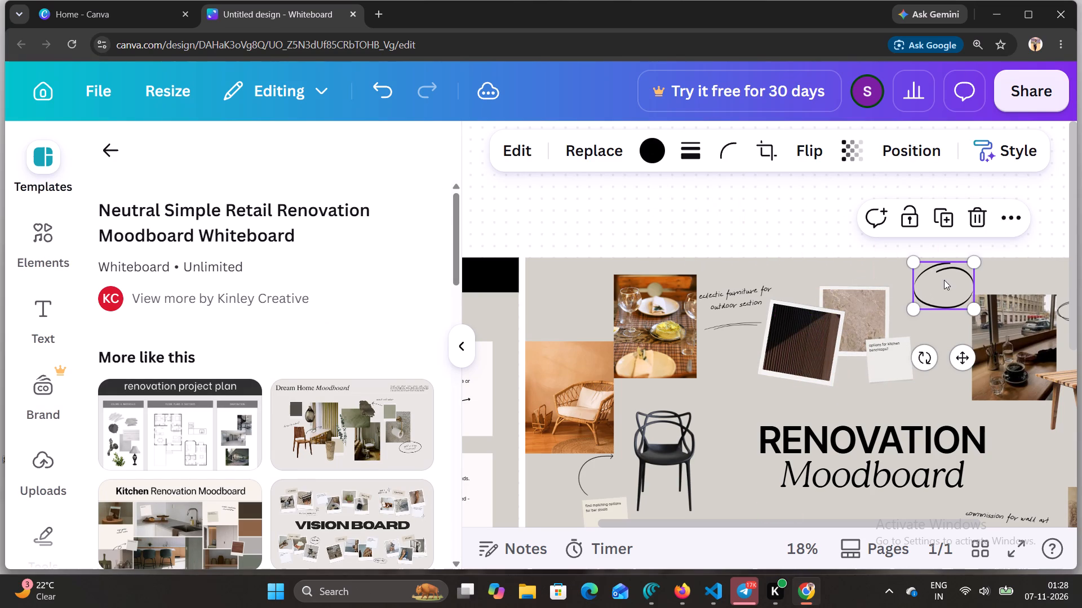
click(970, 223)
Choose to replace the beige stone sample photo behind the wood-slat sample and search the photos for floor.
click(846, 307)
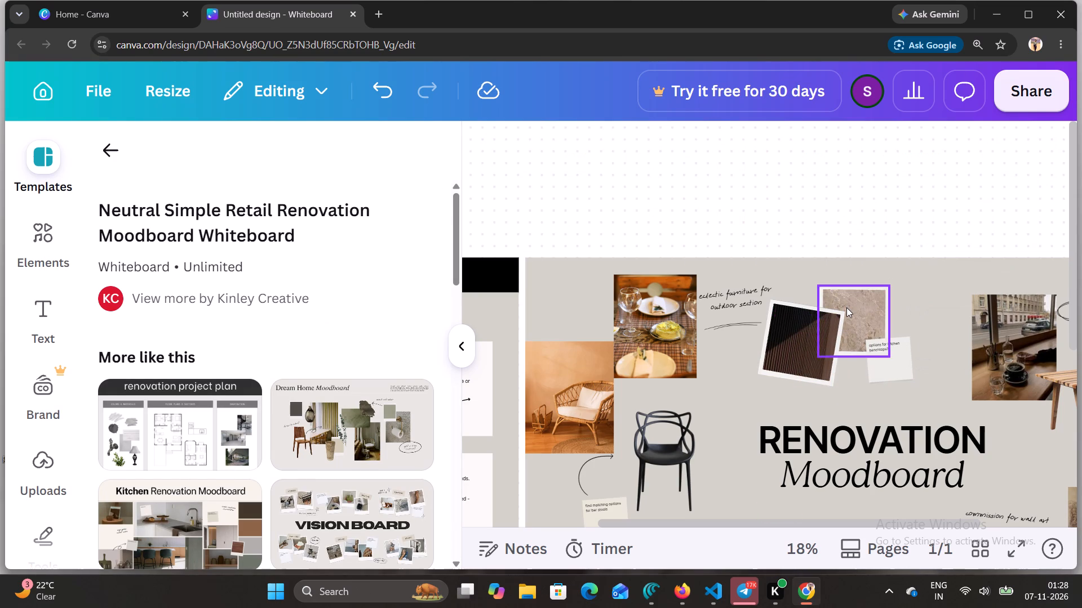
click(582, 142)
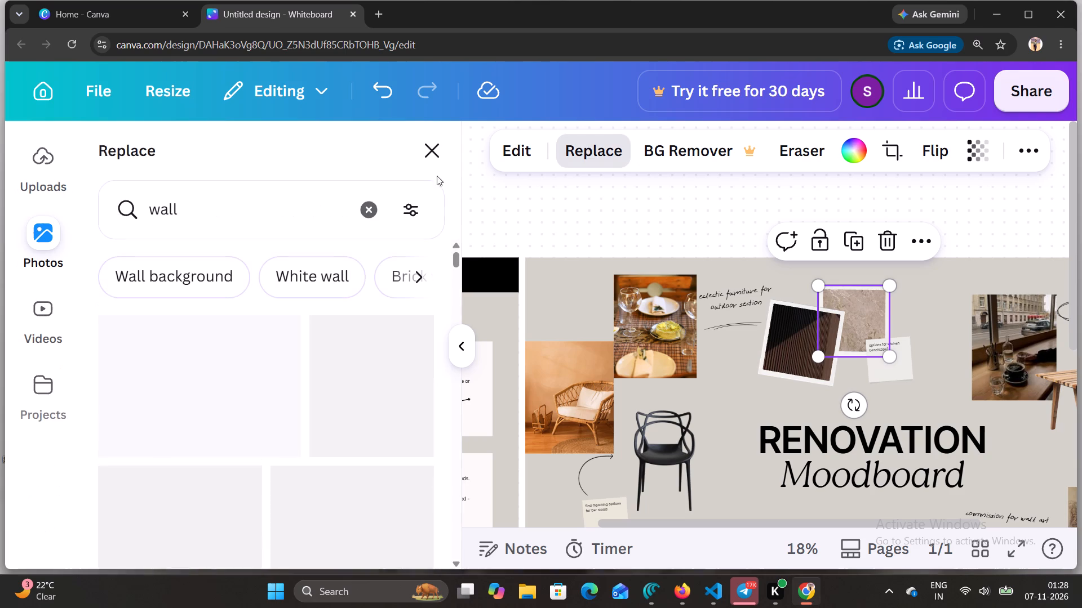
click(369, 220)
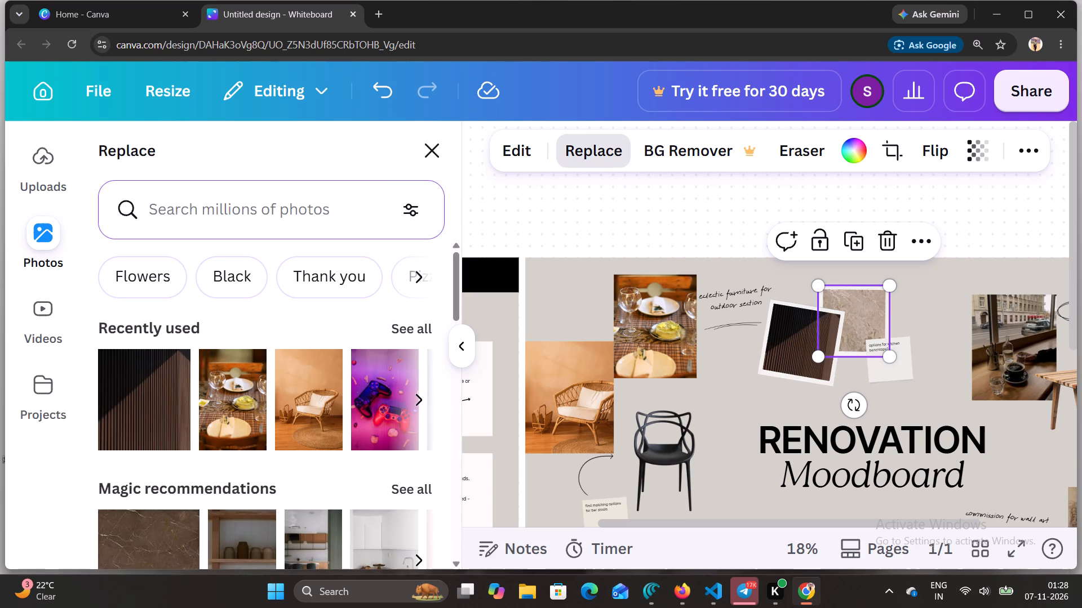
key(f)
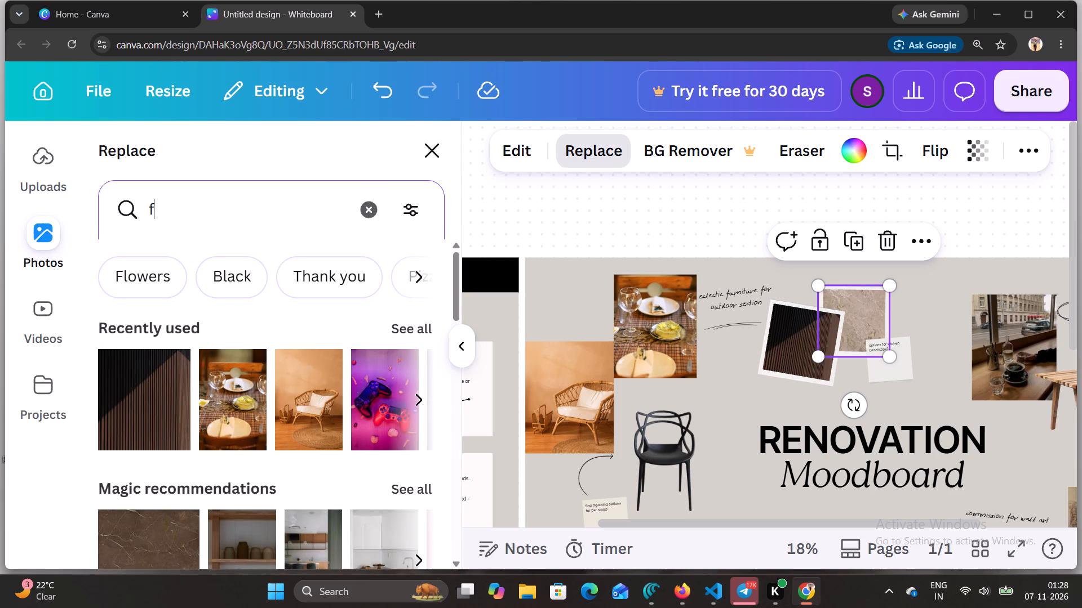
text(loo)
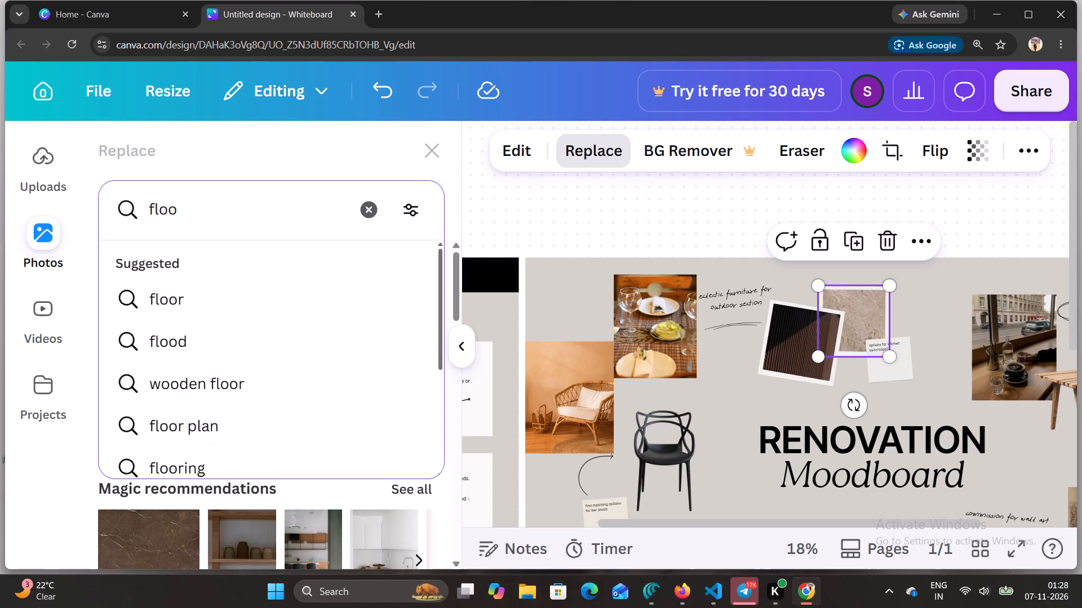
key(r)
key(Return)
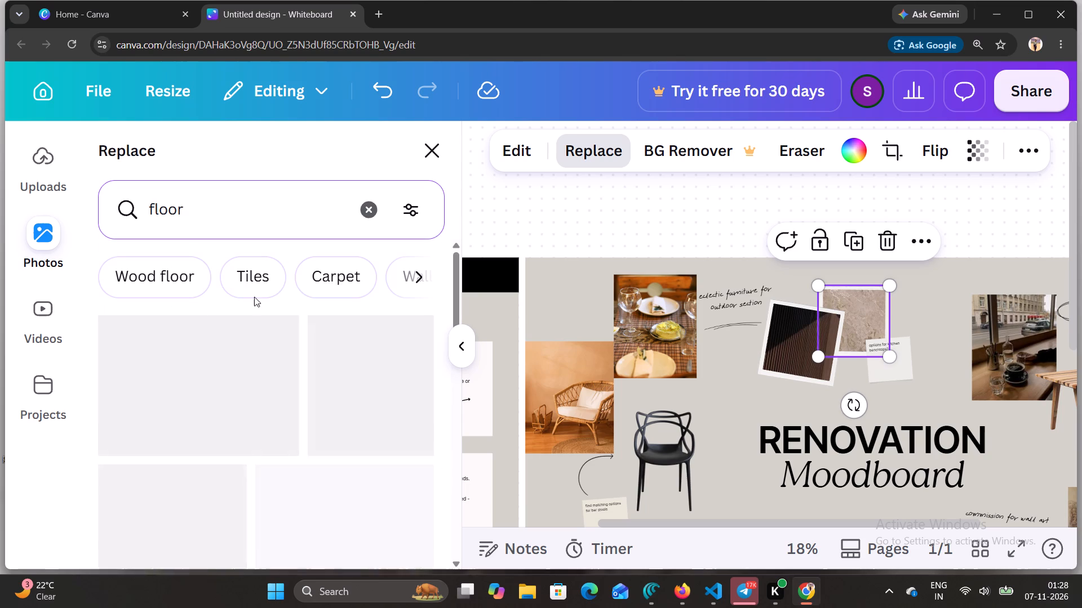
Look through the floor photo results for a wood, tile or stone texture to replace the beige stone sample.
scroll(239, 414, down, 1)
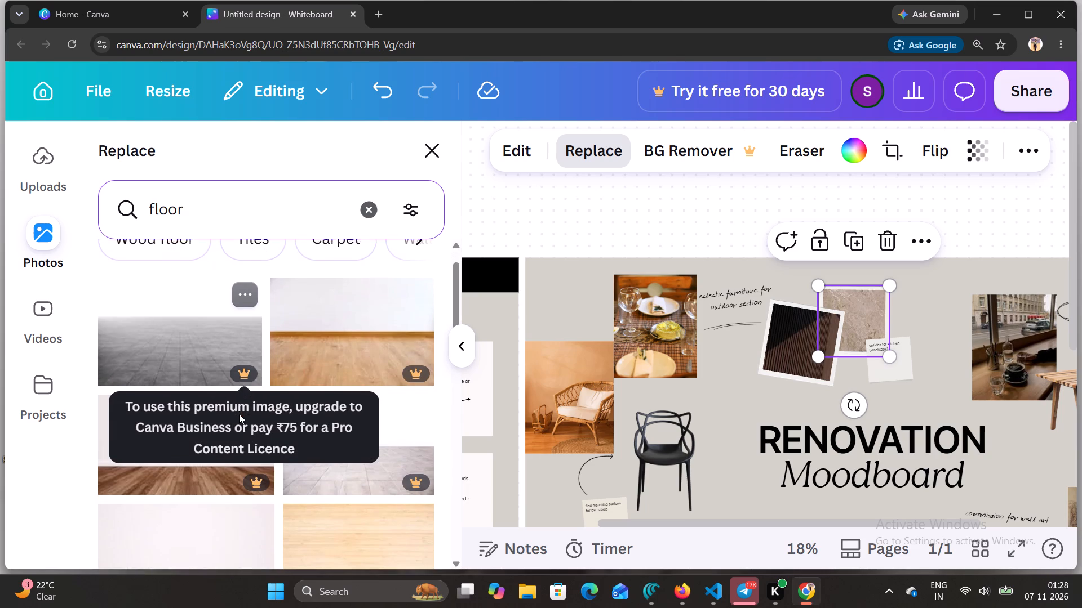
scroll(239, 414, down, 2)
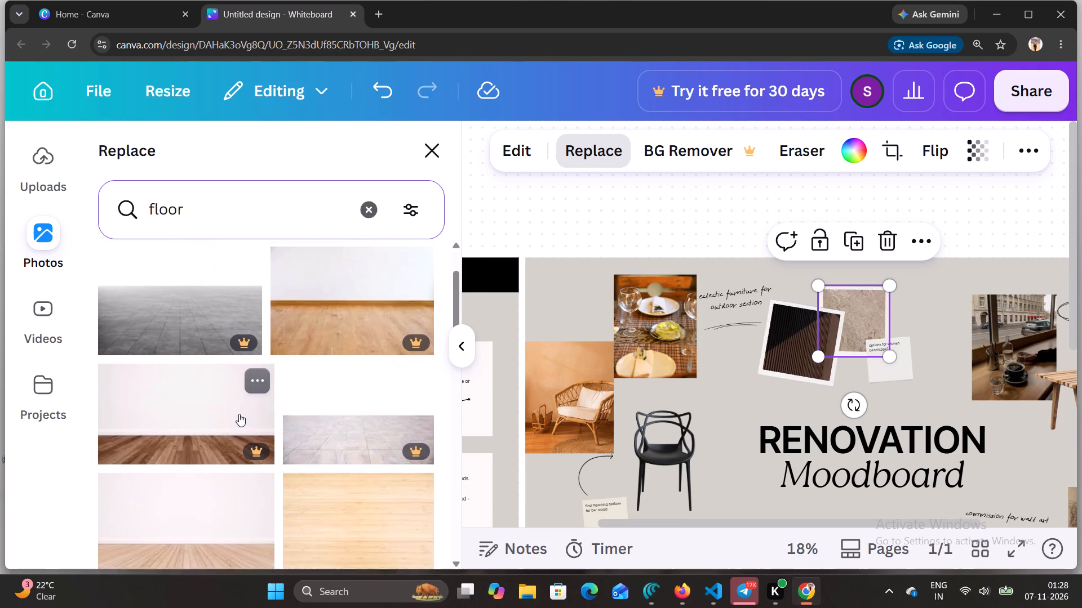
scroll(239, 414, down, 3)
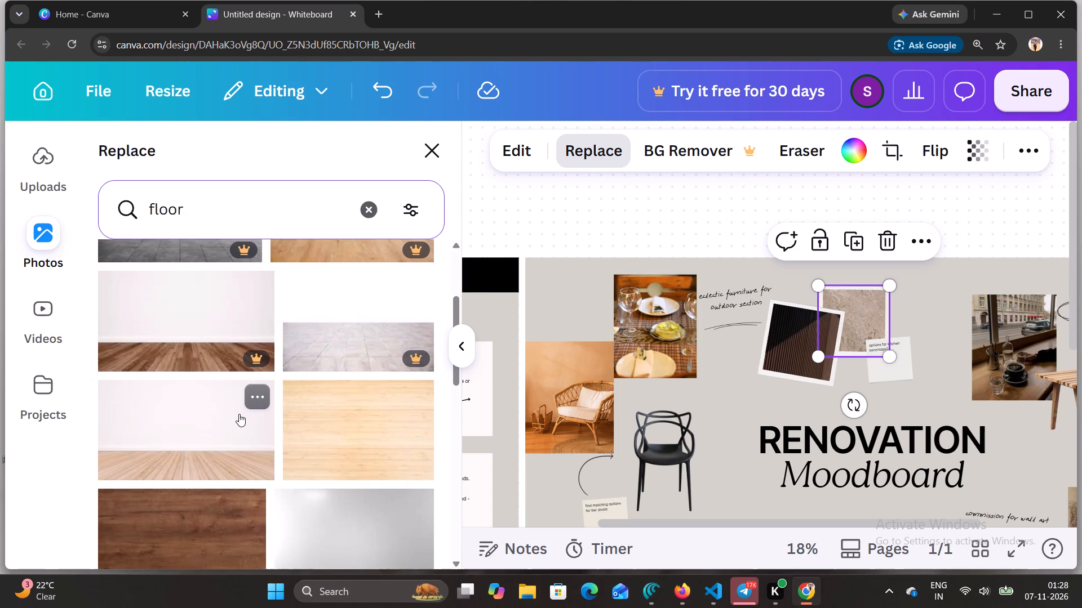
scroll(239, 414, down, 2)
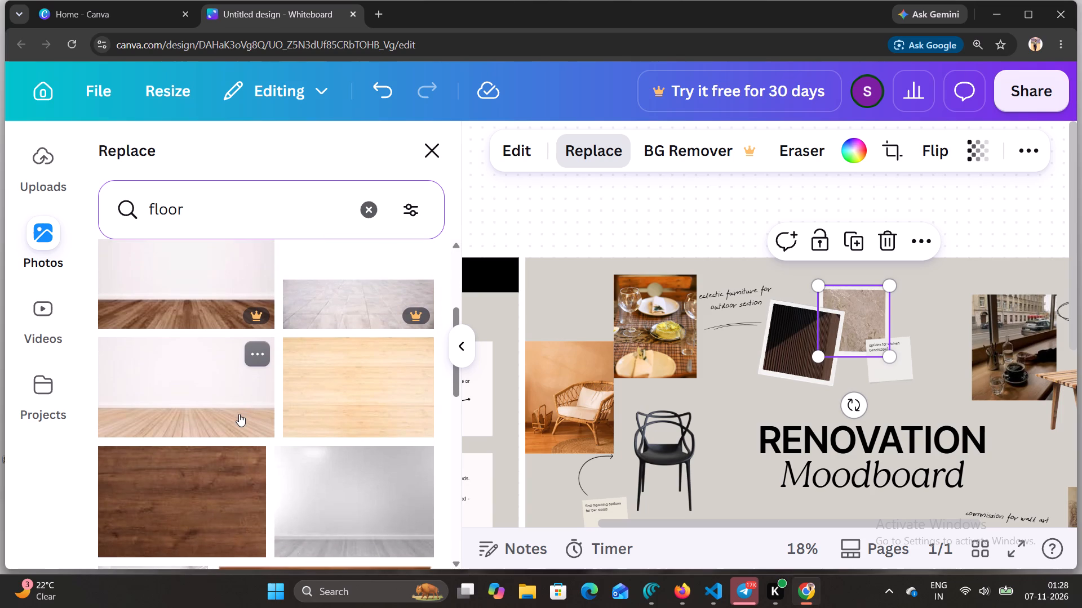
scroll(239, 414, down, 3)
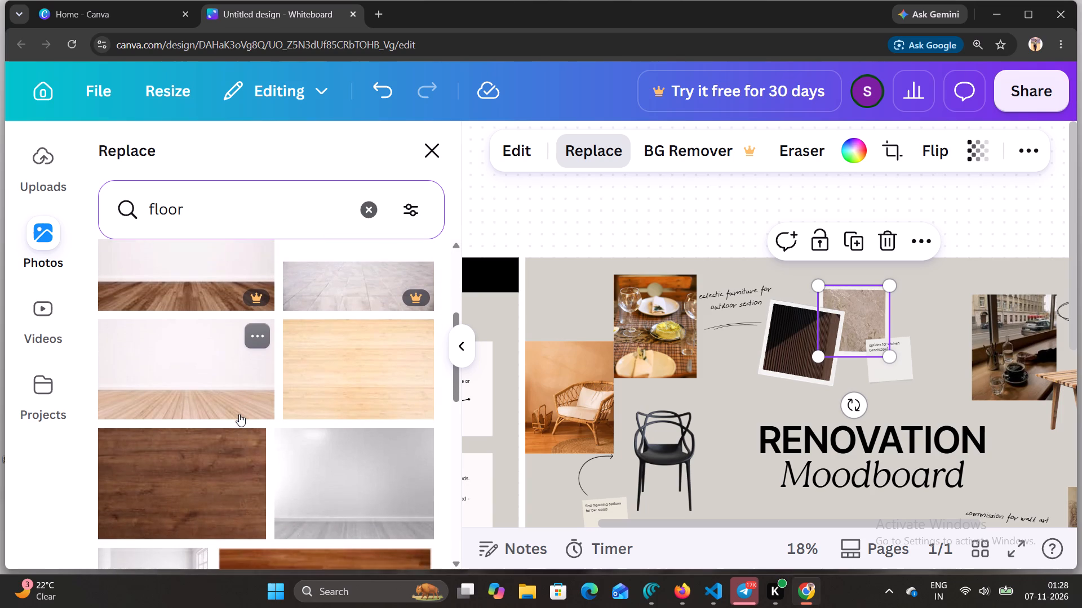
scroll(239, 414, down, 3)
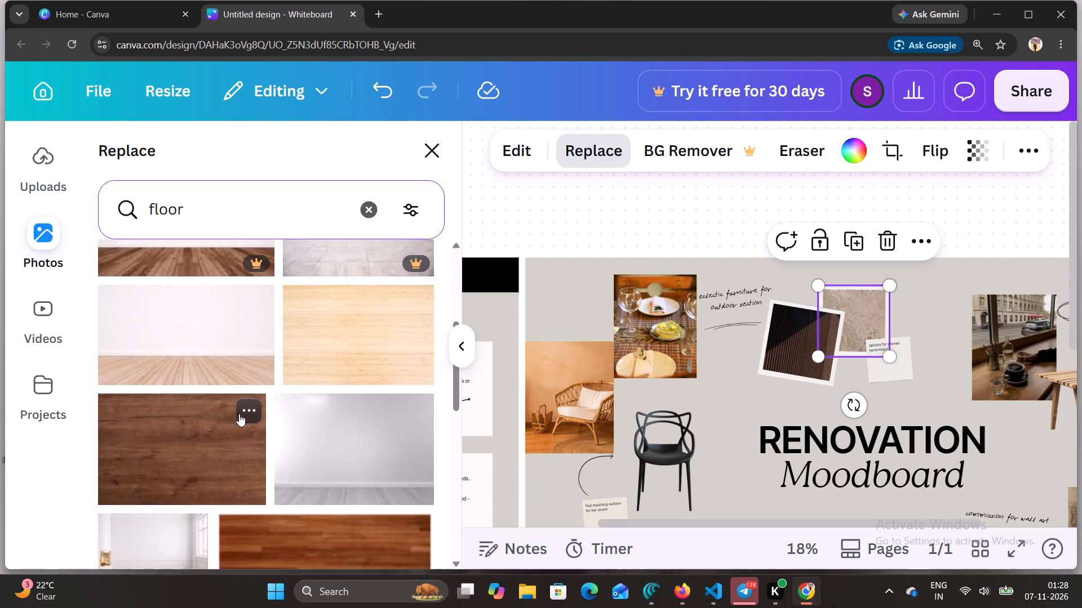
scroll(239, 414, down, 6)
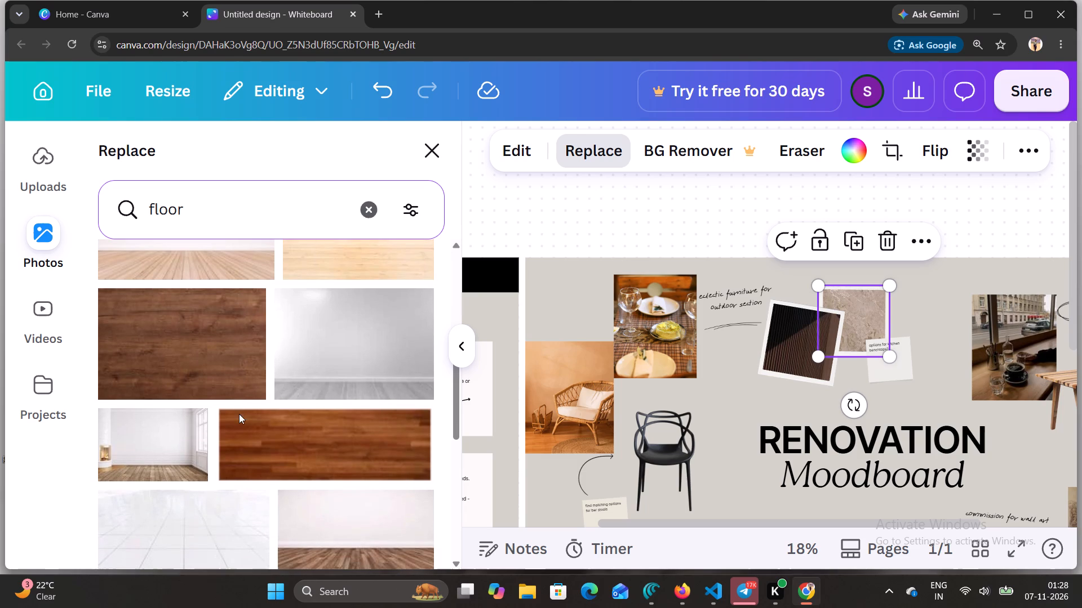
scroll(239, 414, down, 3)
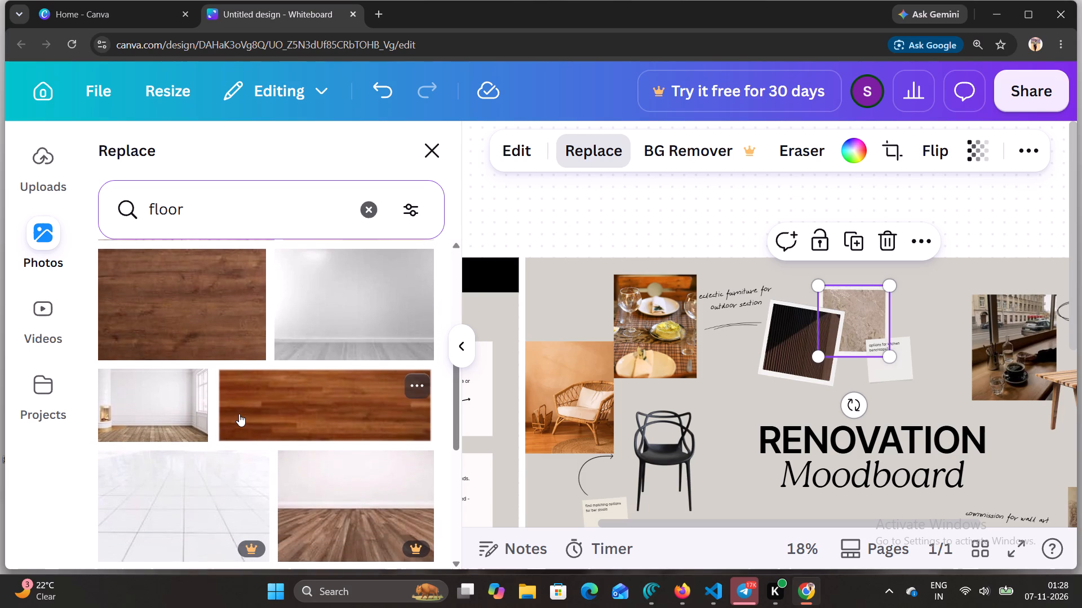
scroll(239, 414, down, 3)
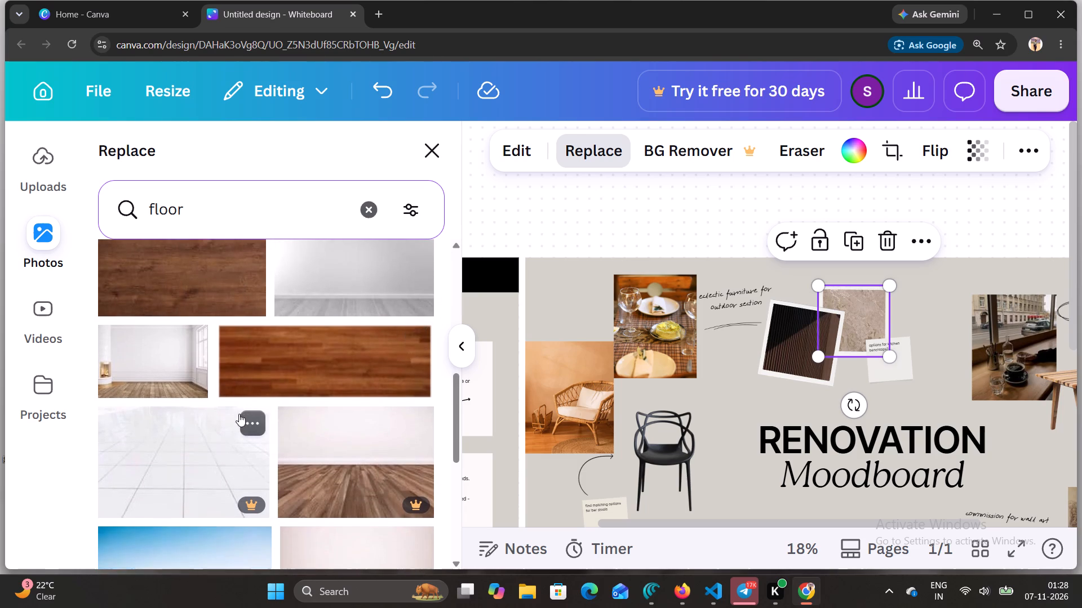
scroll(239, 414, down, 3)
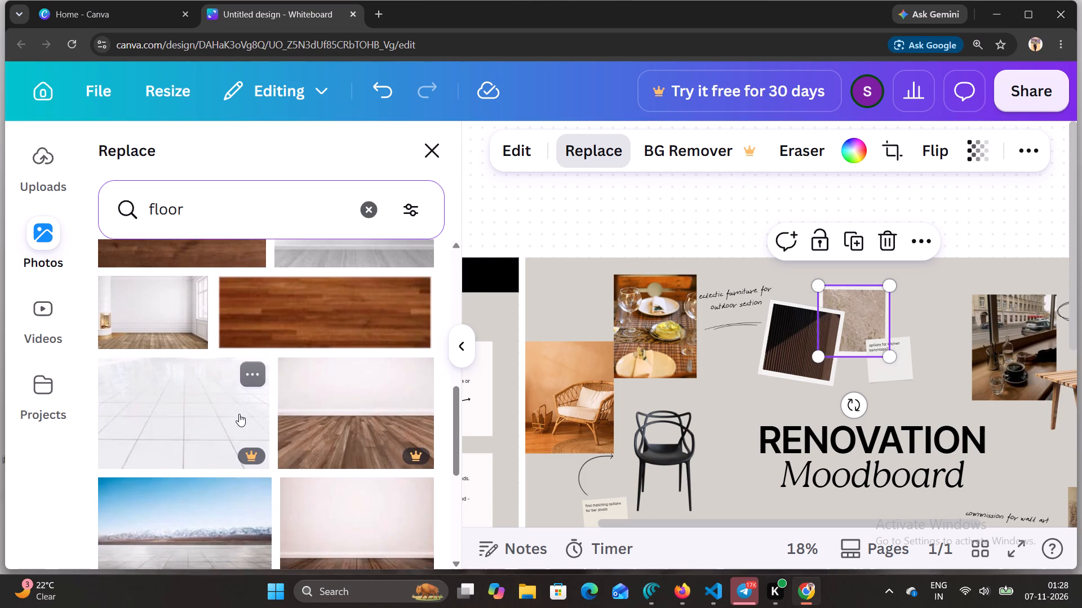
scroll(239, 414, down, 3)
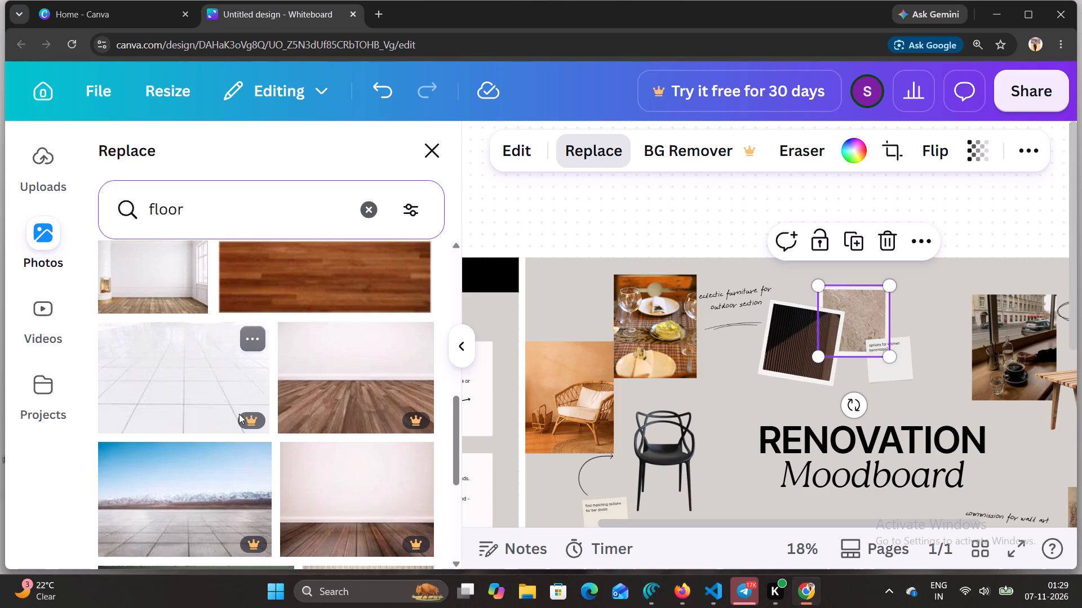
scroll(239, 414, down, 3)
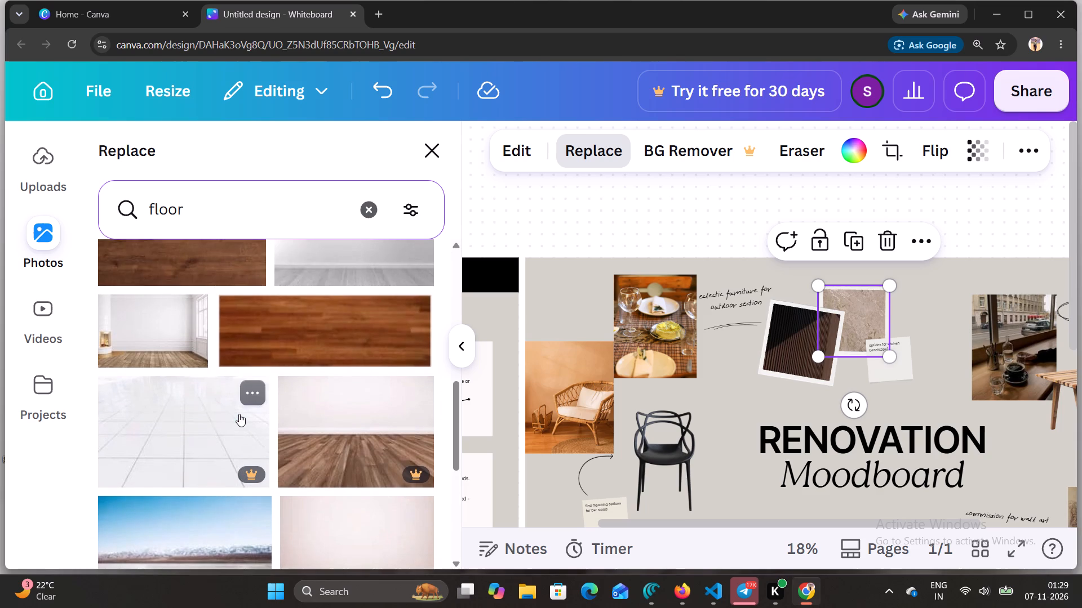
scroll(239, 414, down, 3)
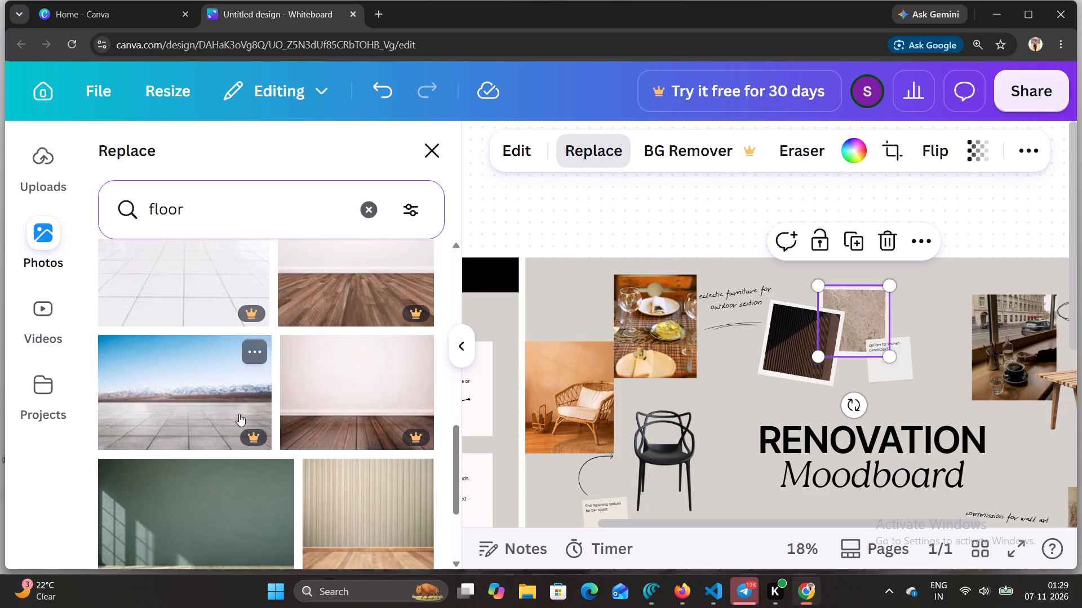
scroll(239, 414, down, 4)
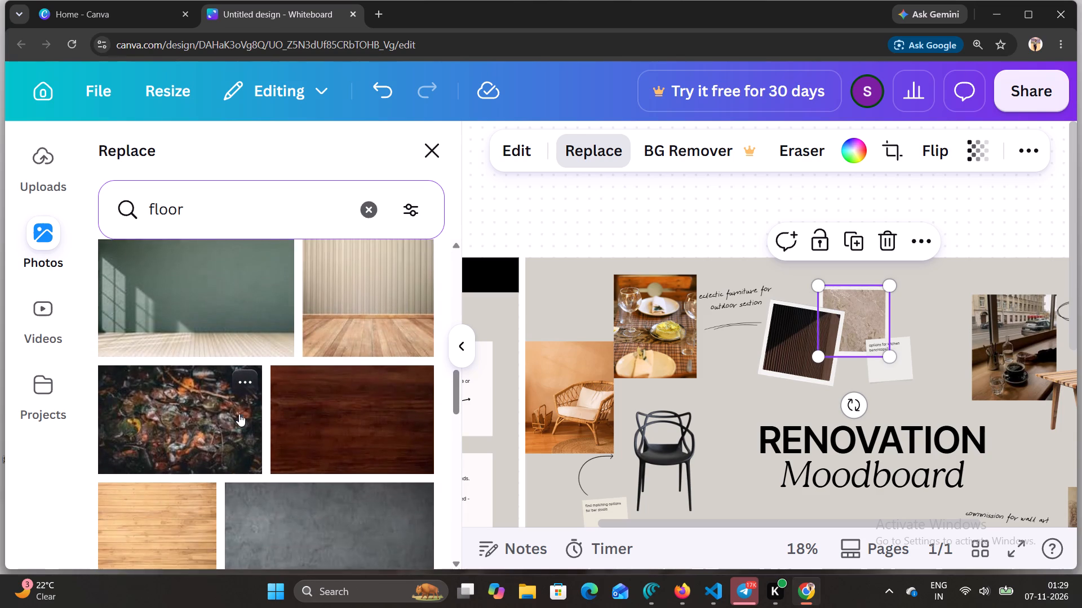
scroll(239, 414, down, 4)
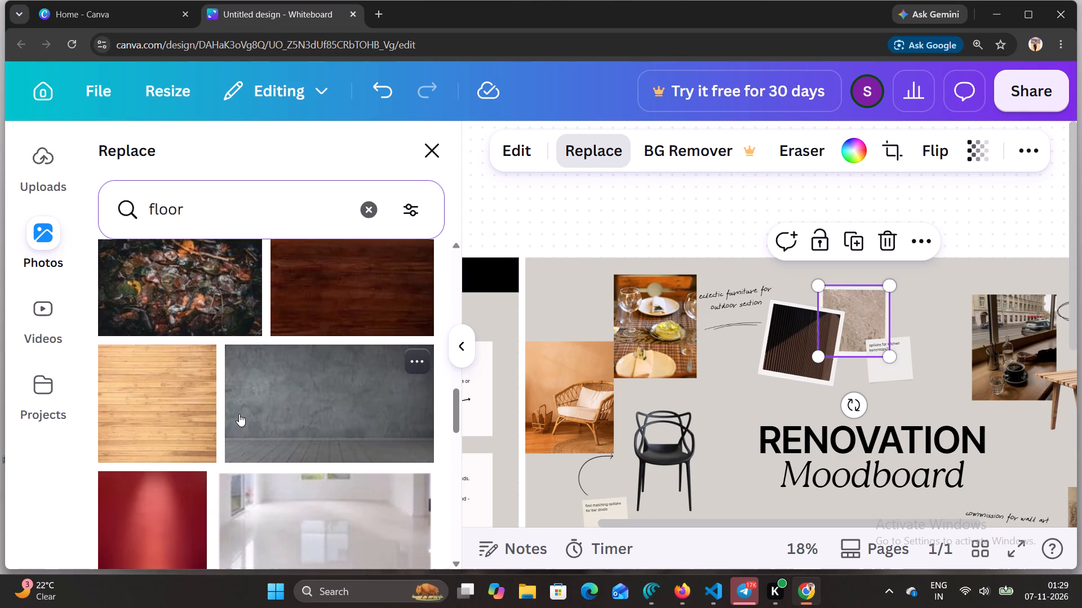
scroll(239, 414, down, 3)
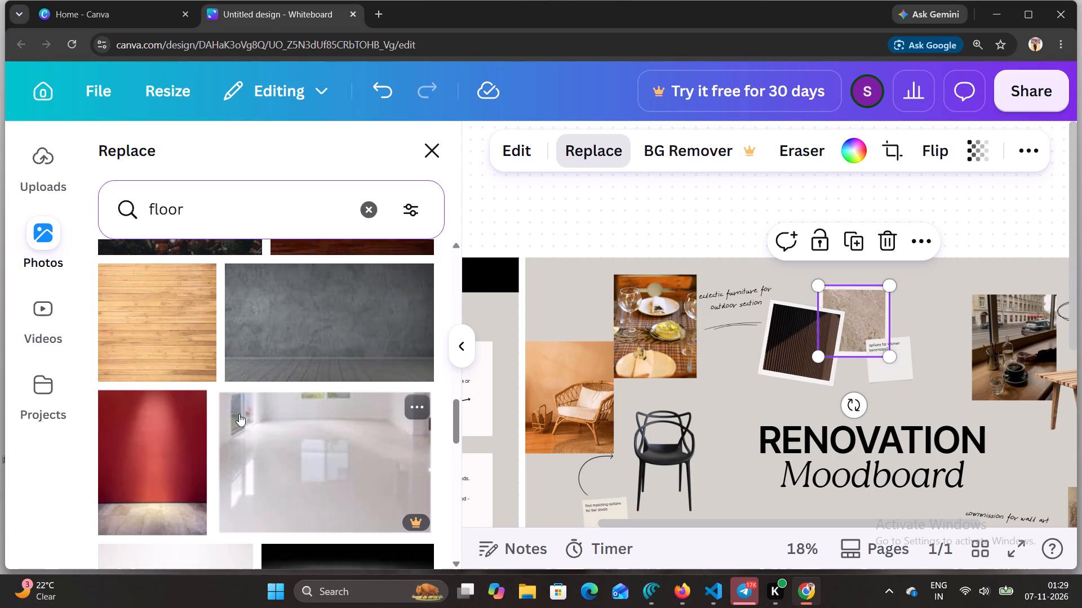
scroll(239, 414, down, 3)
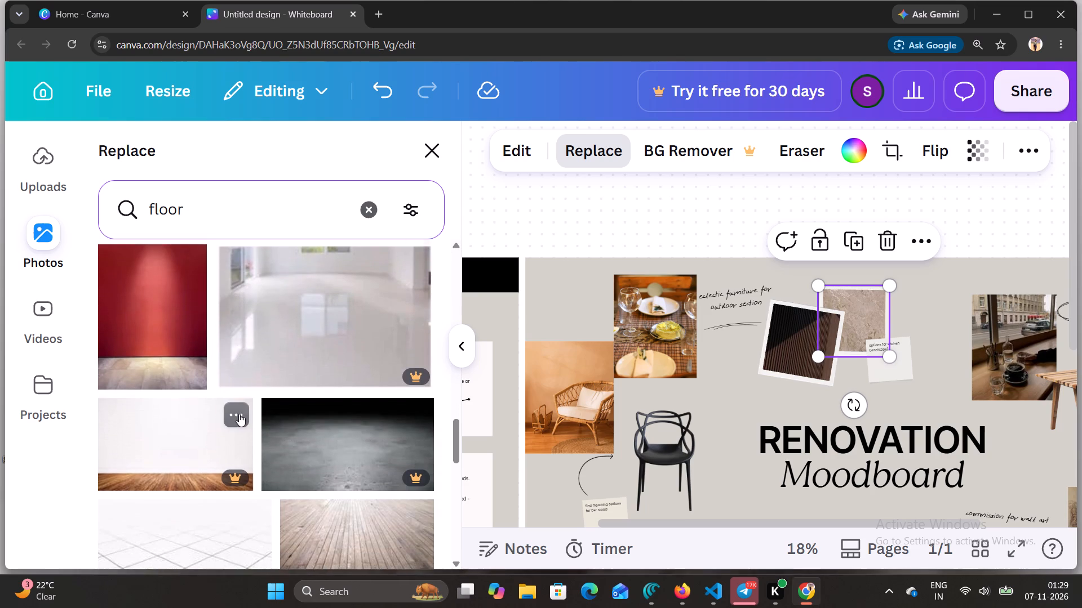
scroll(239, 414, down, 2)
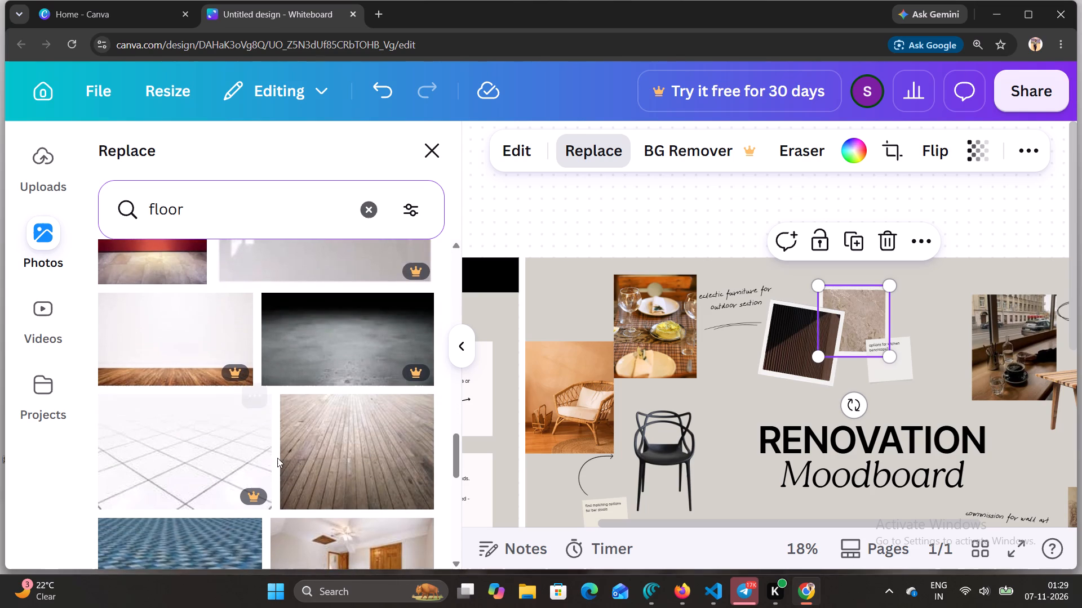
scroll(277, 458, down, 3)
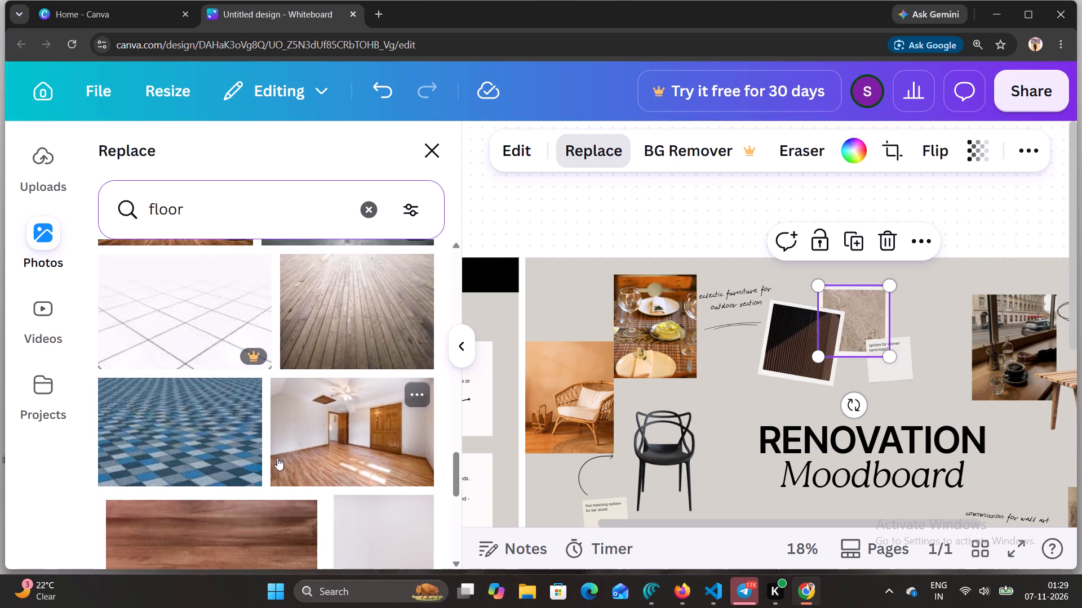
scroll(277, 458, down, 3)
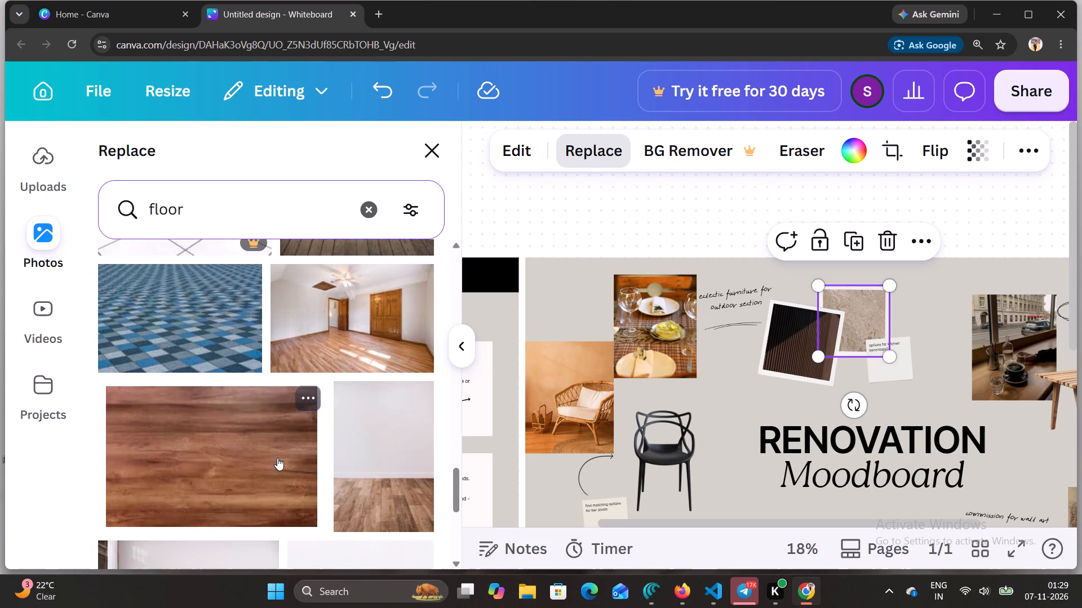
scroll(277, 458, down, 4)
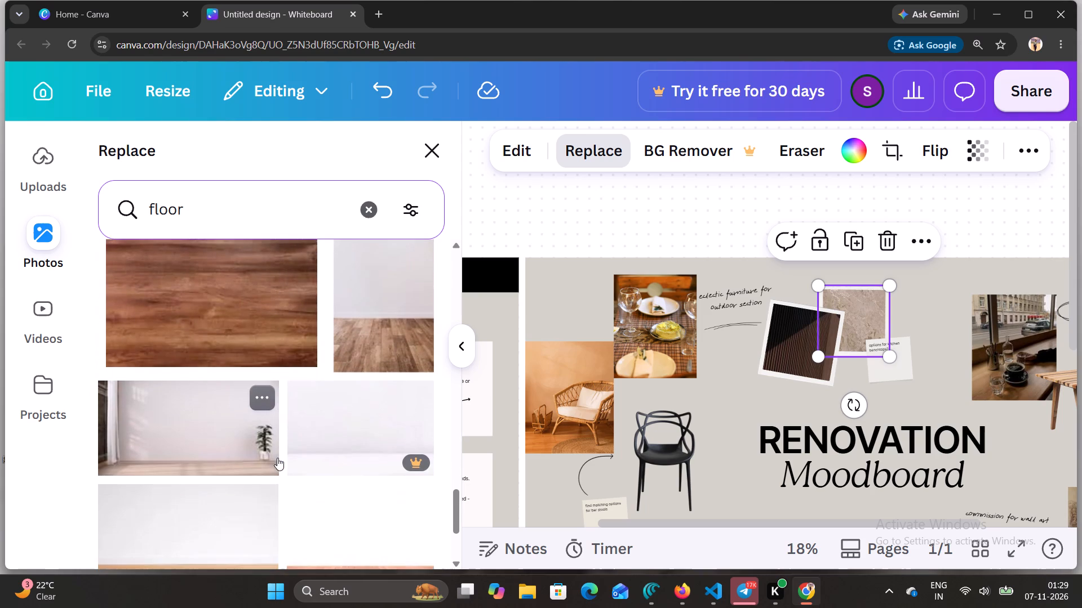
Look further through the floor photo results for an image to replace the beige stone sample.
scroll(277, 458, down, 3)
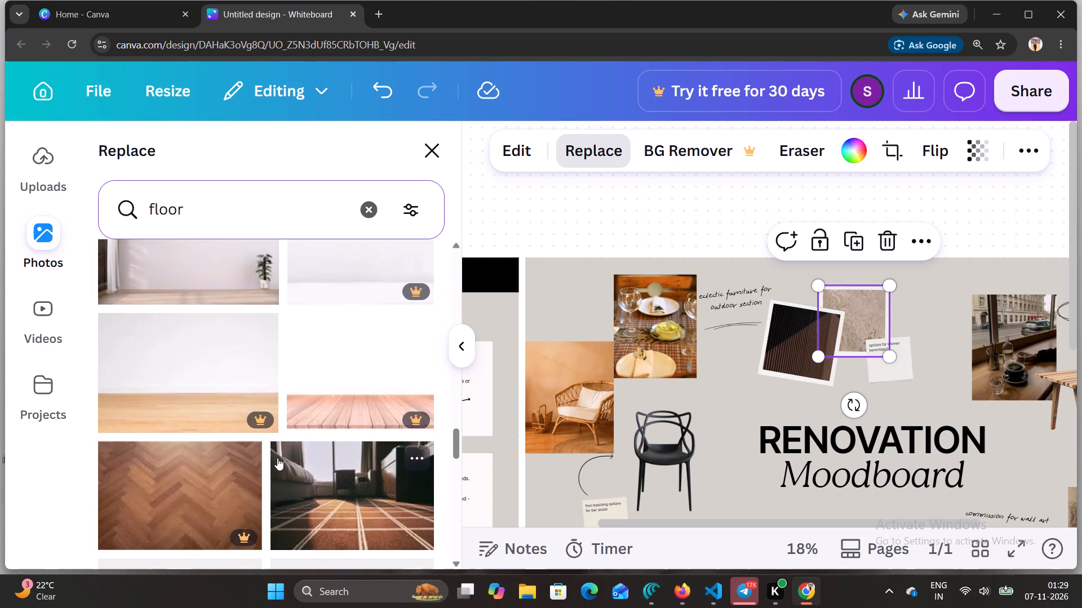
scroll(277, 458, down, 4)
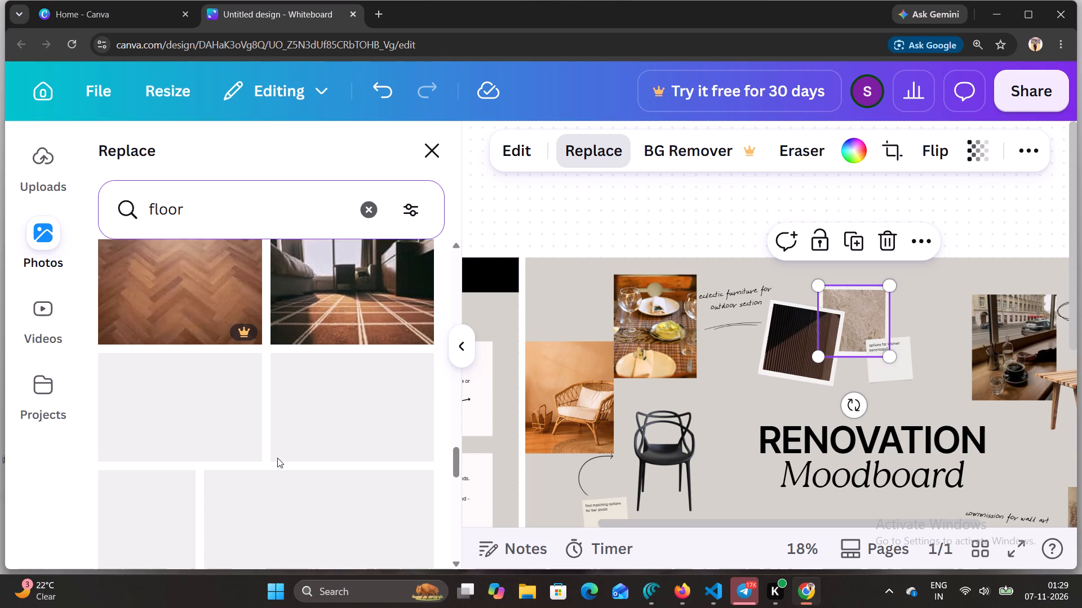
scroll(277, 458, down, 4)
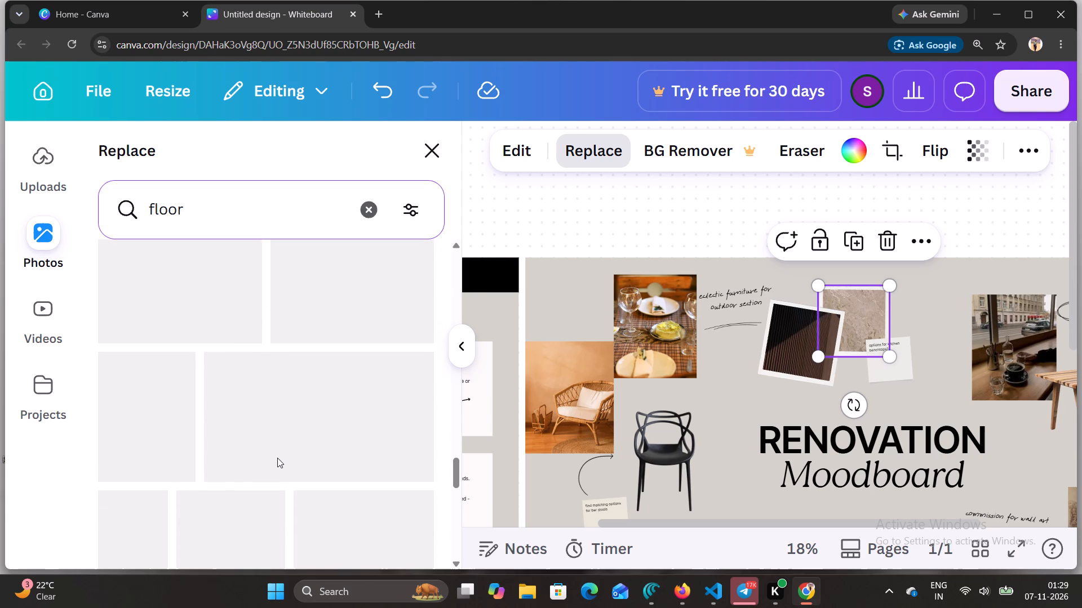
scroll(277, 458, down, 1)
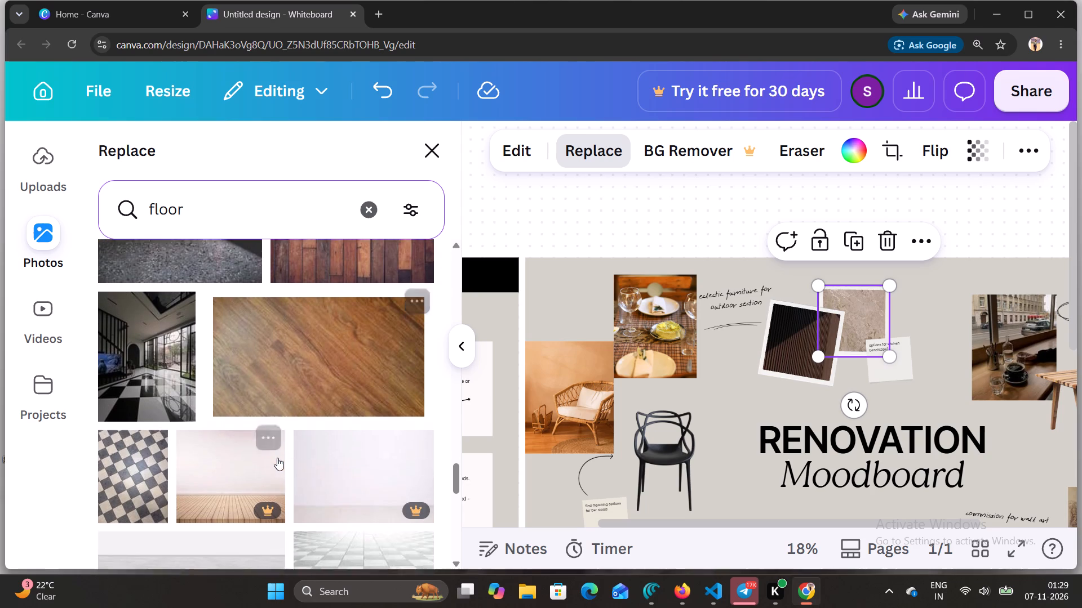
scroll(277, 458, down, 3)
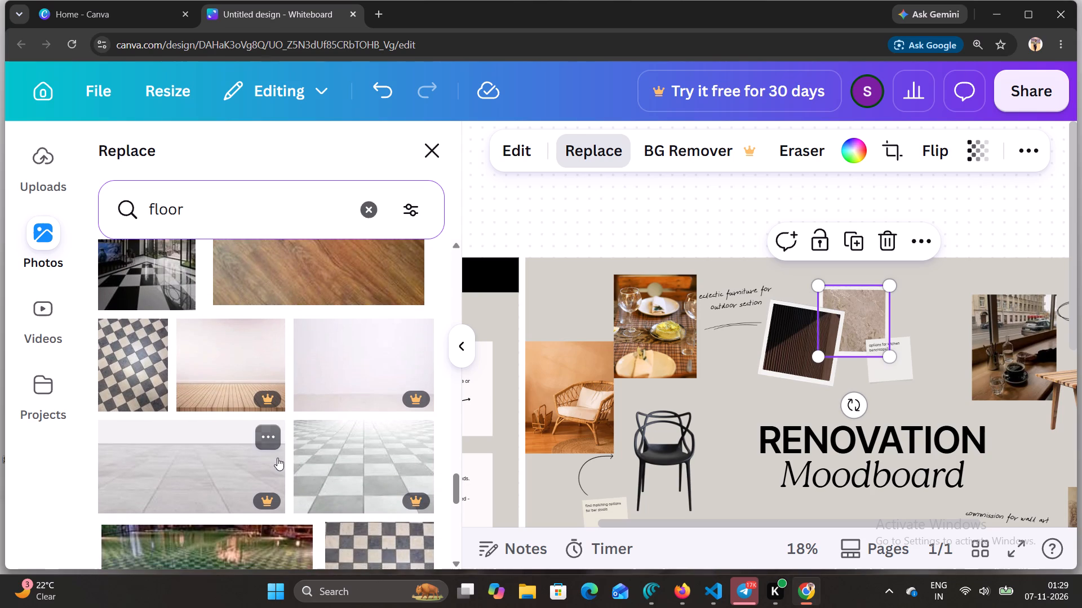
scroll(277, 458, down, 3)
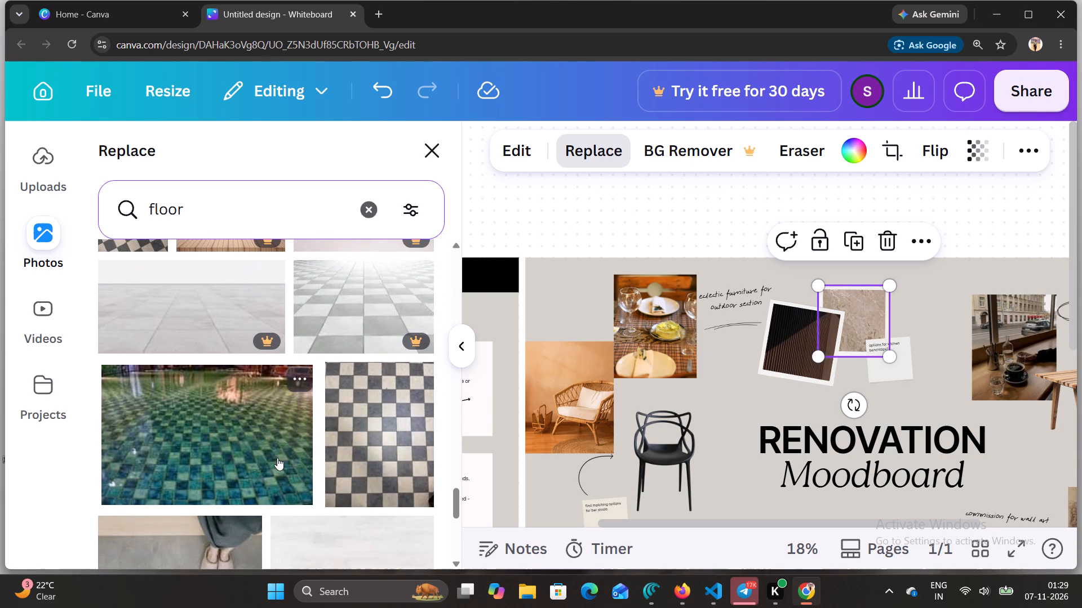
scroll(277, 458, down, 1)
scroll(322, 467, down, 1)
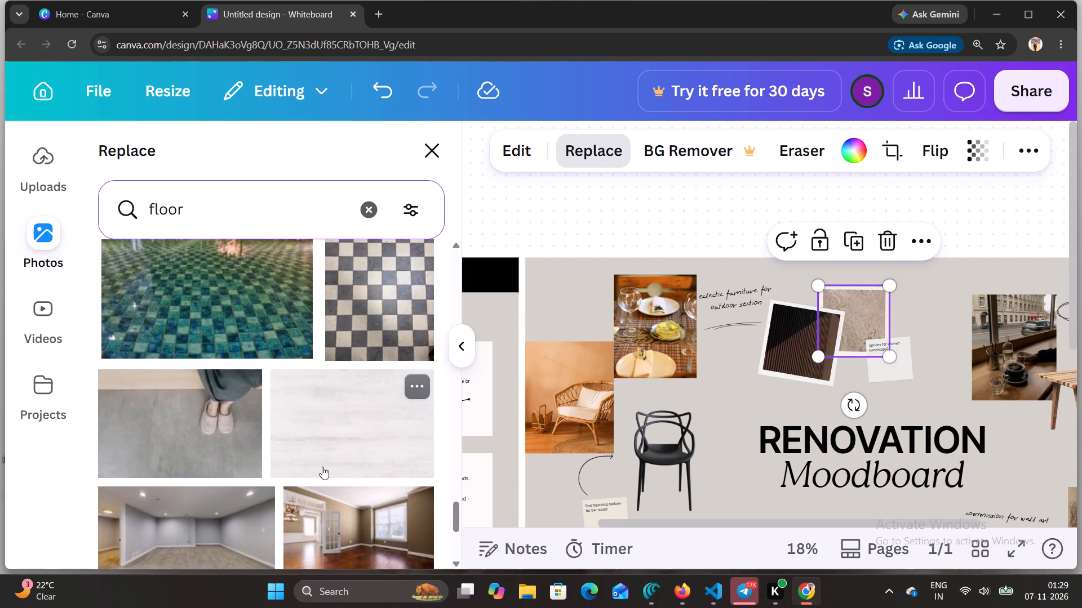
scroll(322, 467, down, 3)
scroll(285, 361, down, 2)
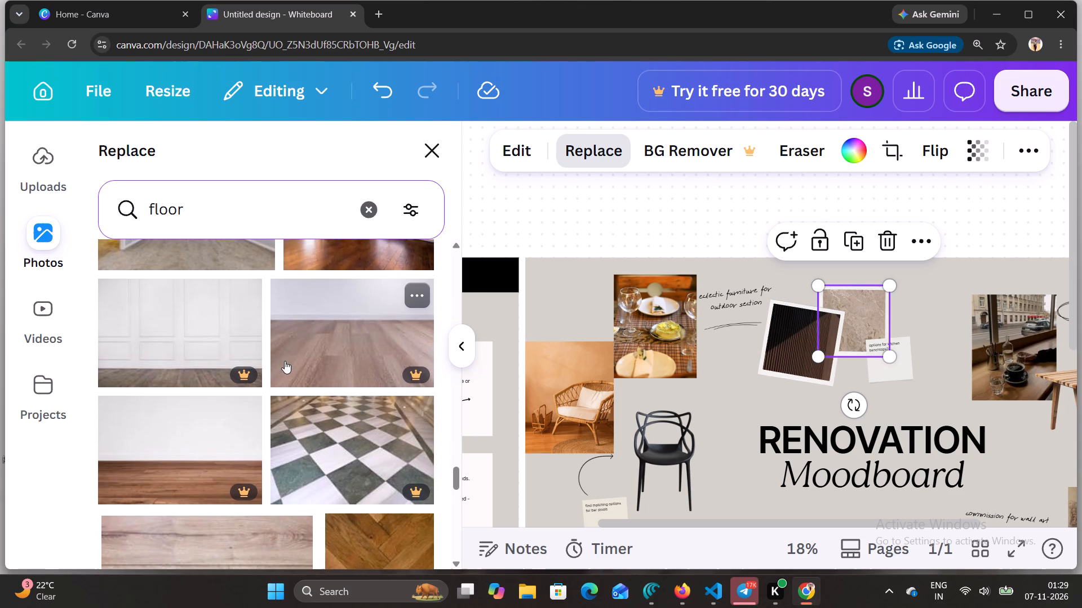
scroll(285, 361, up, 3)
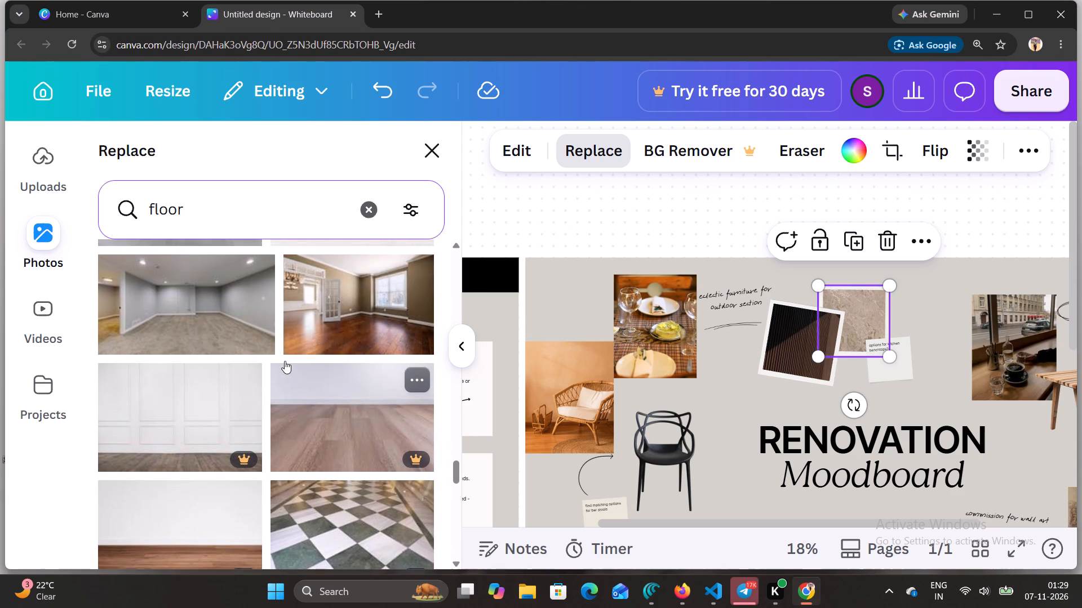
scroll(285, 361, up, 1)
scroll(285, 361, down, 3)
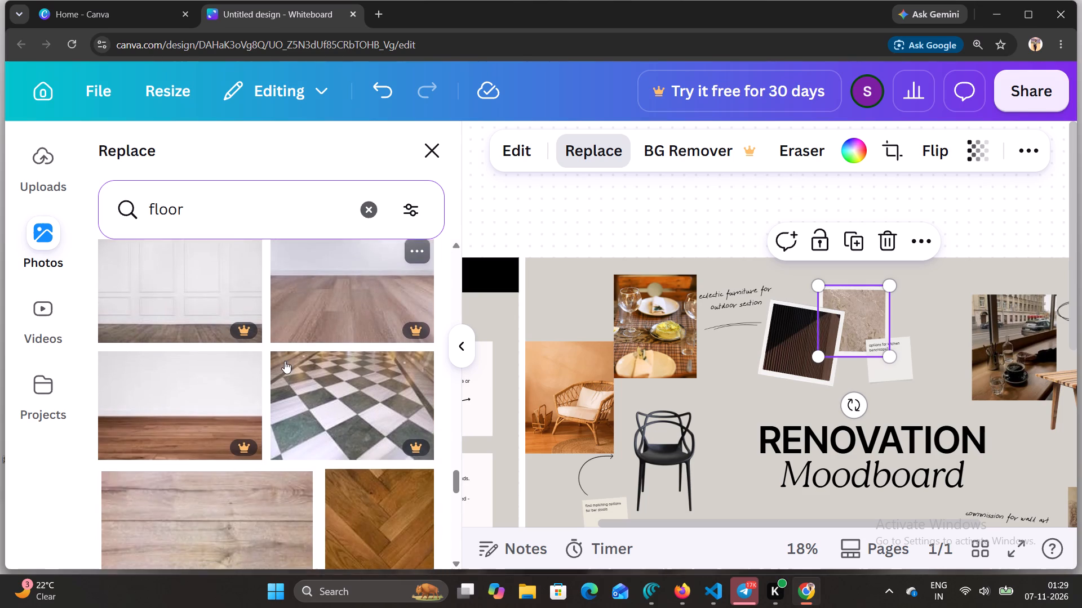
scroll(285, 361, down, 3)
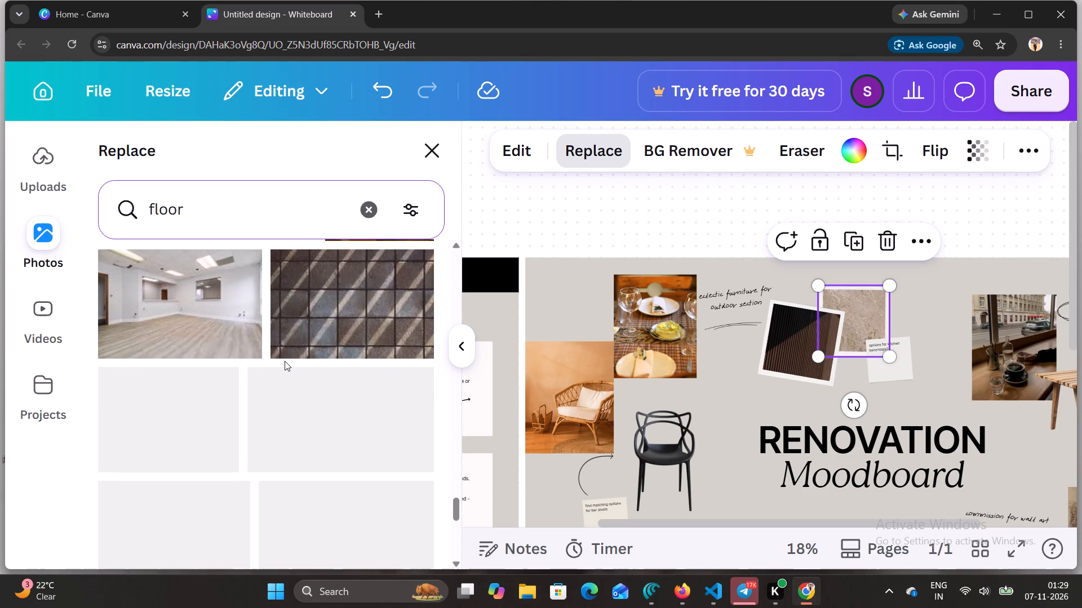
scroll(285, 361, down, 3)
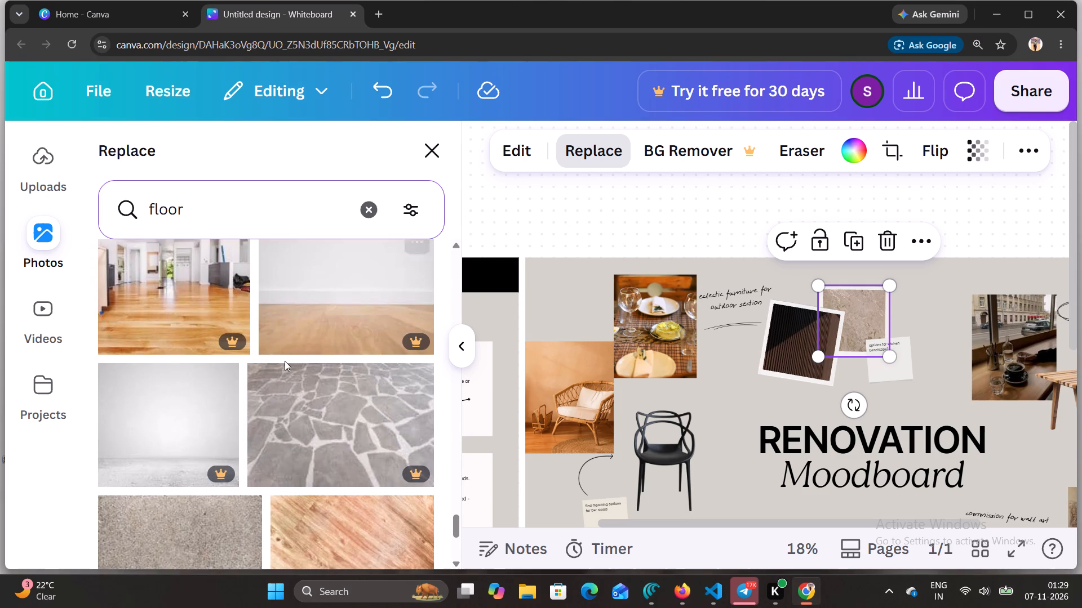
scroll(285, 361, down, 4)
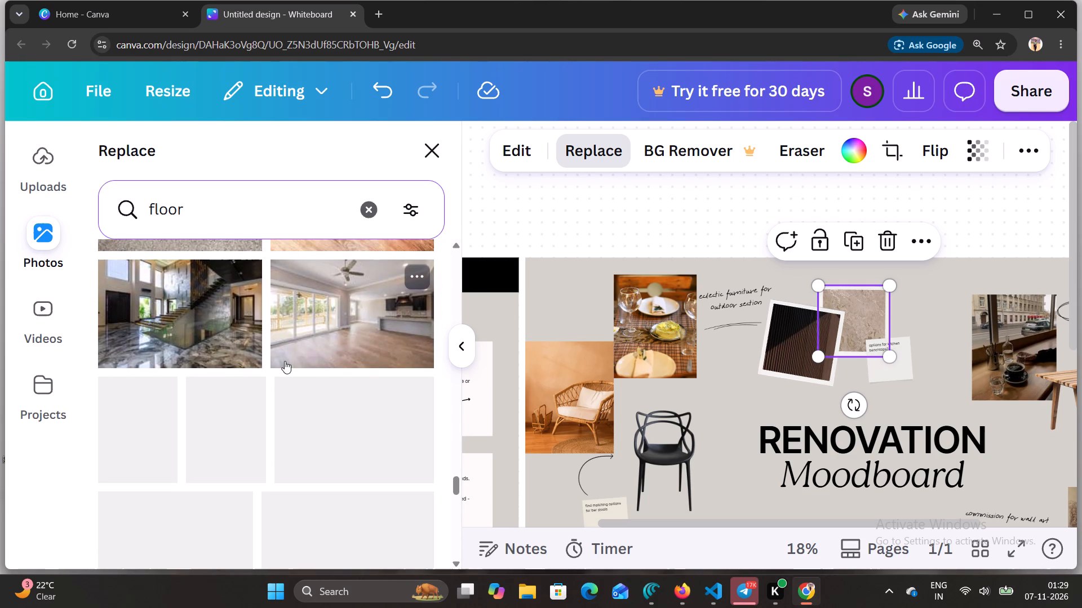
scroll(285, 361, down, 1)
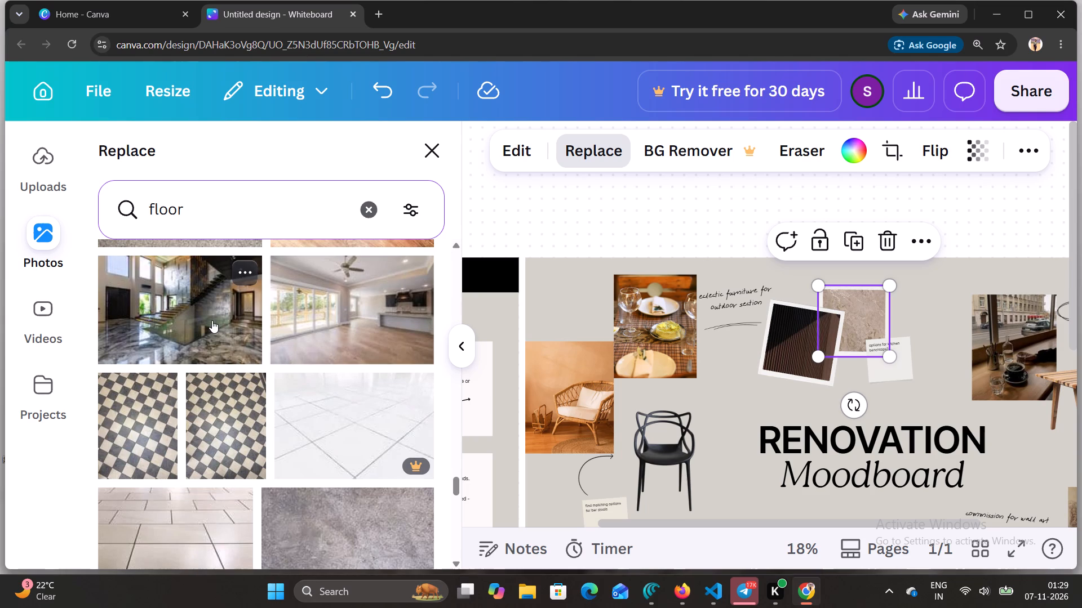
Replace the beige stone sample with the photo of a staircase hall with a dark marble floor and enlarge it slightly.
click(209, 327)
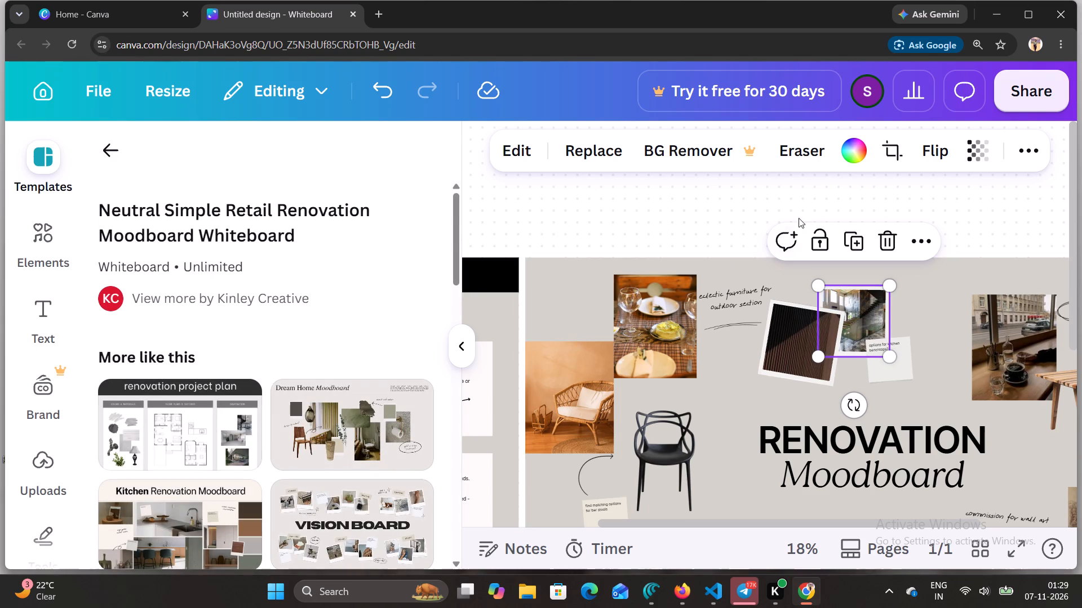
drag(885, 283, 912, 272)
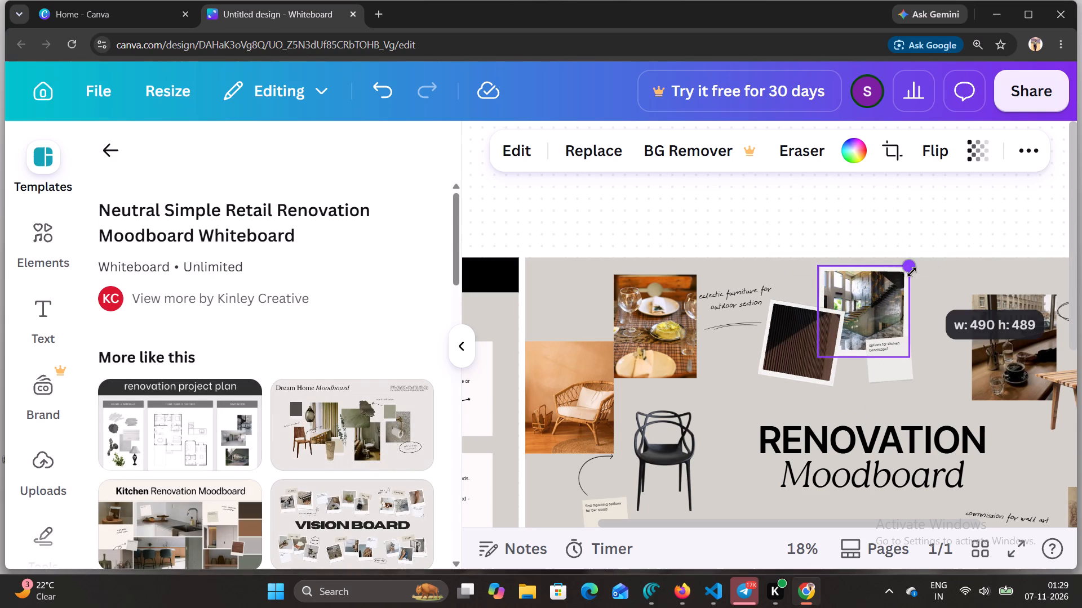
drag(912, 272, 911, 292)
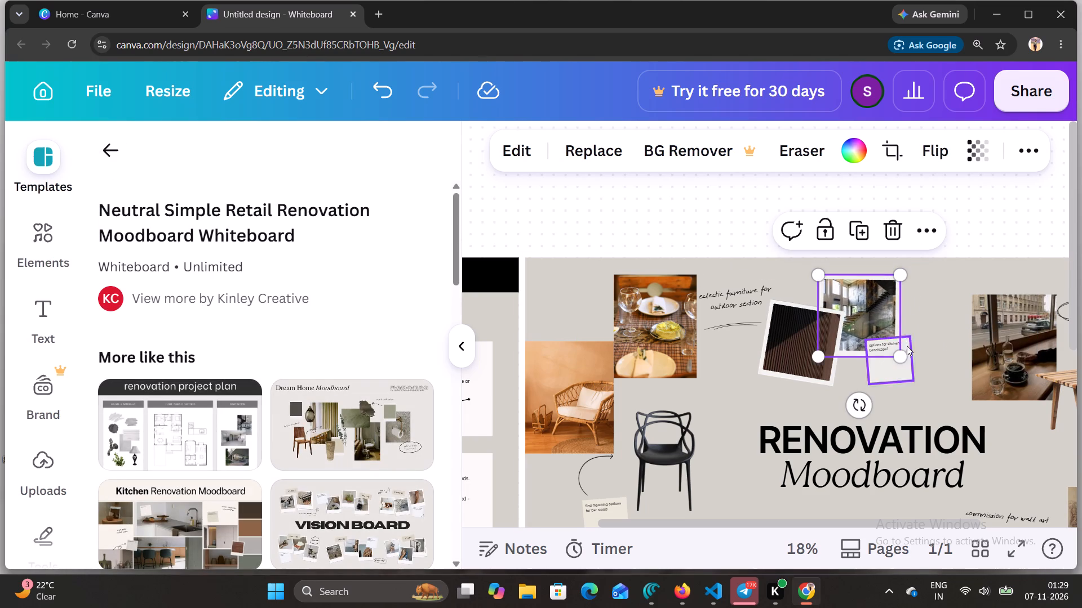
Reposition the "options for kitchen benchtops?" note so it overlaps the lower right corner of the staircase photo.
drag(885, 378, 881, 387)
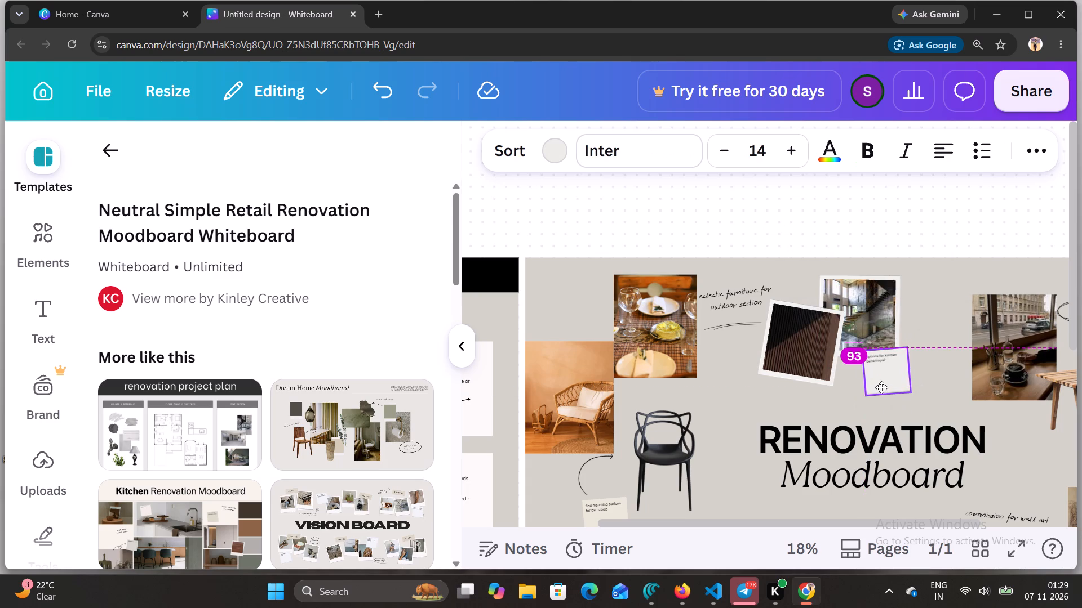
drag(881, 387, 882, 373)
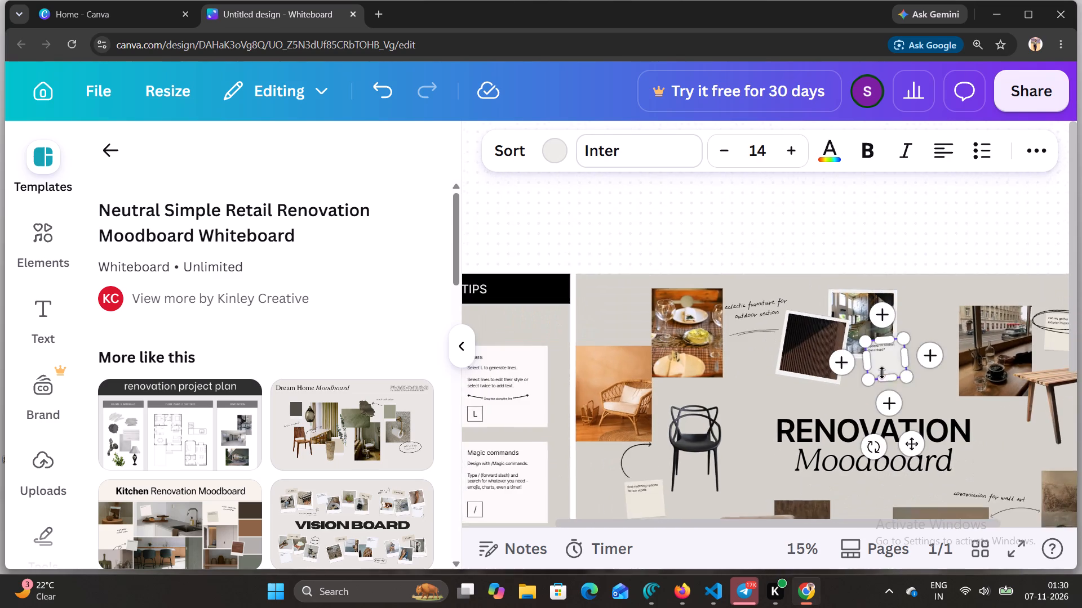
Choose to replace the café window photo beside the wooden table and search the photos for restaurant.
scroll(882, 373, left, 4)
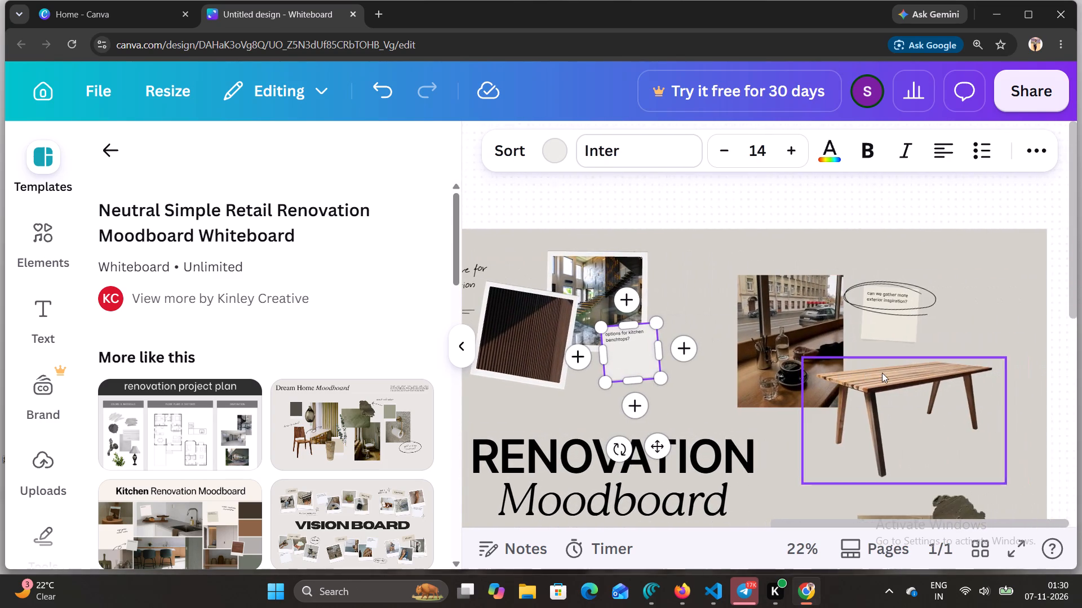
scroll(882, 373, left, 1)
click(767, 324)
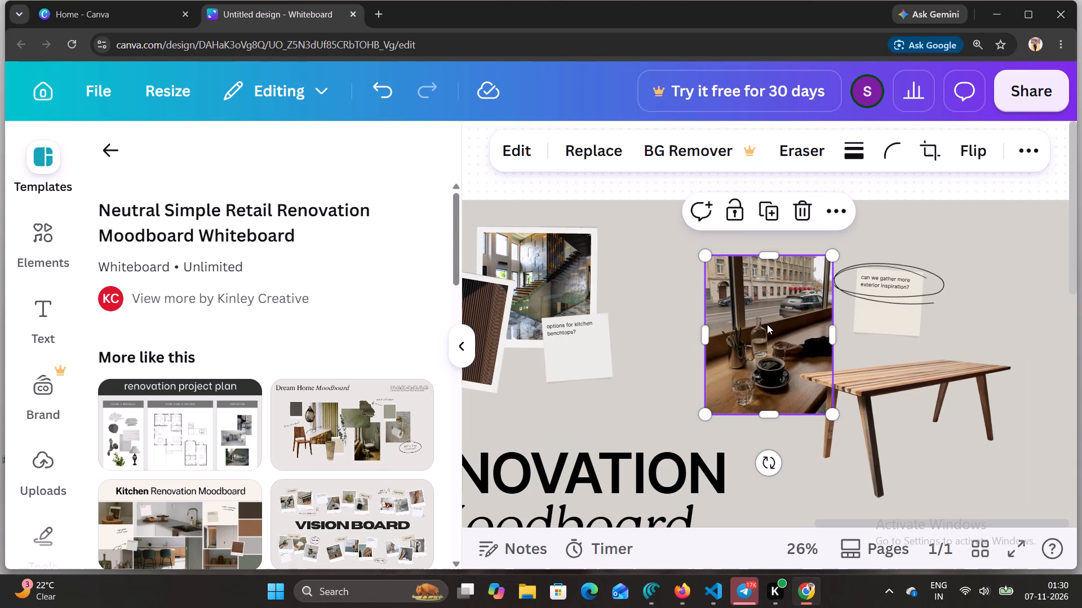
double_click(570, 154)
click(570, 154)
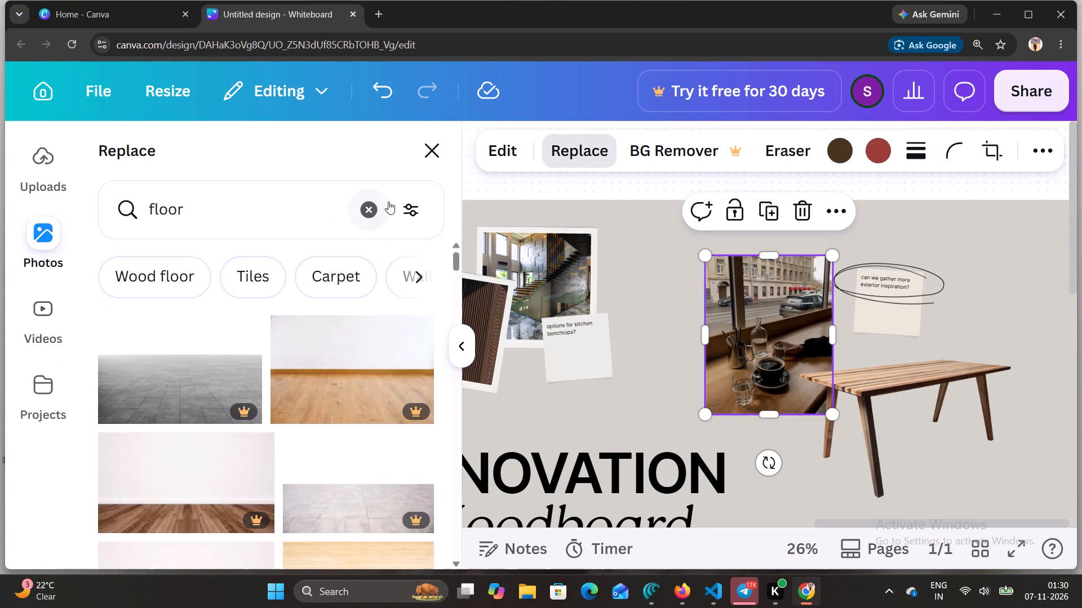
click(374, 206)
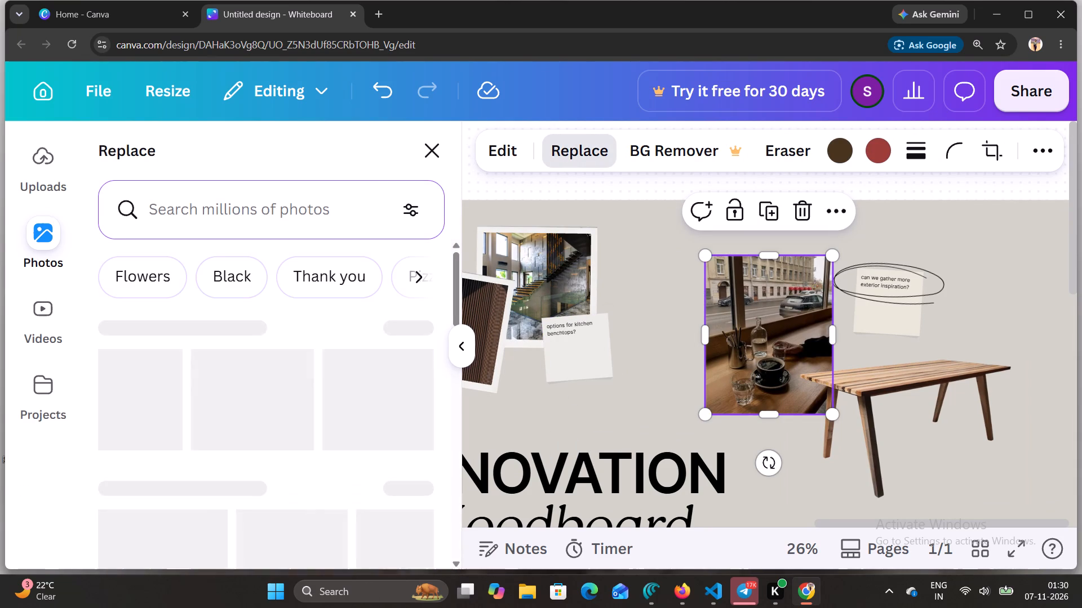
click(291, 217)
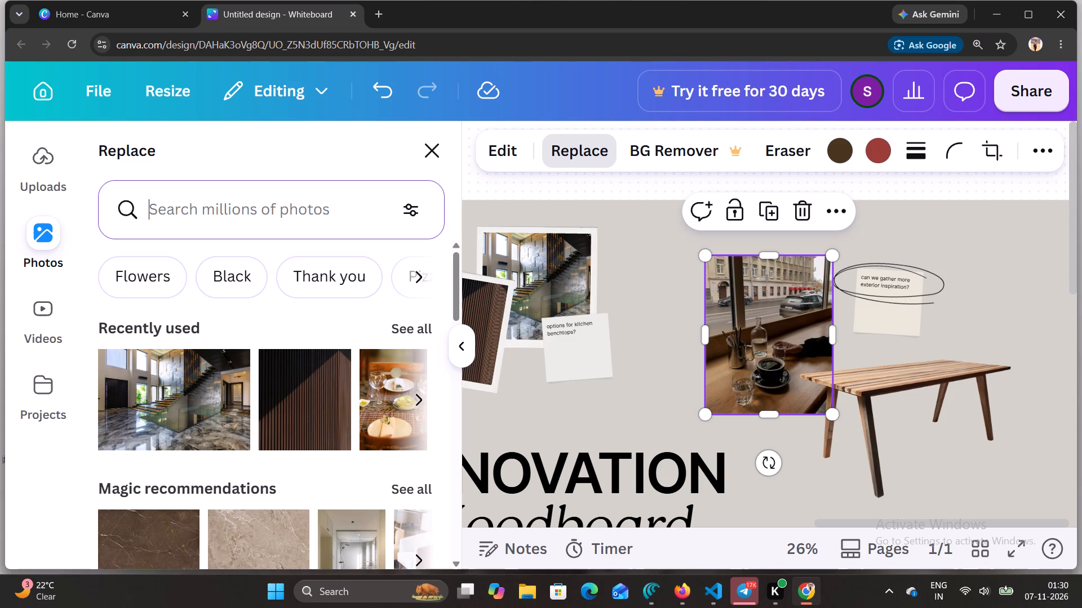
text(re)
key(s)
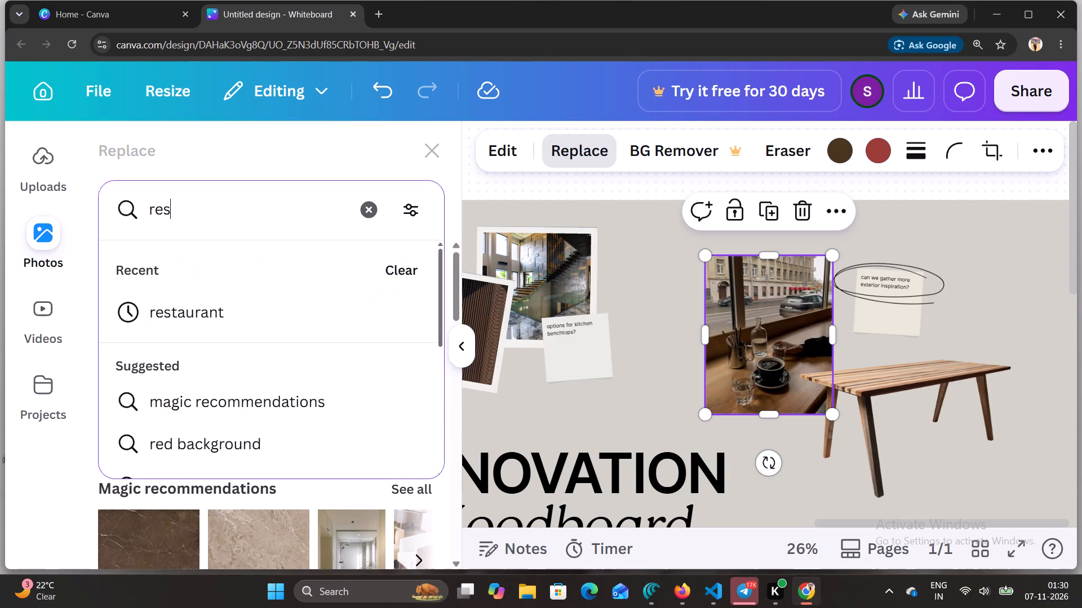
click(249, 301)
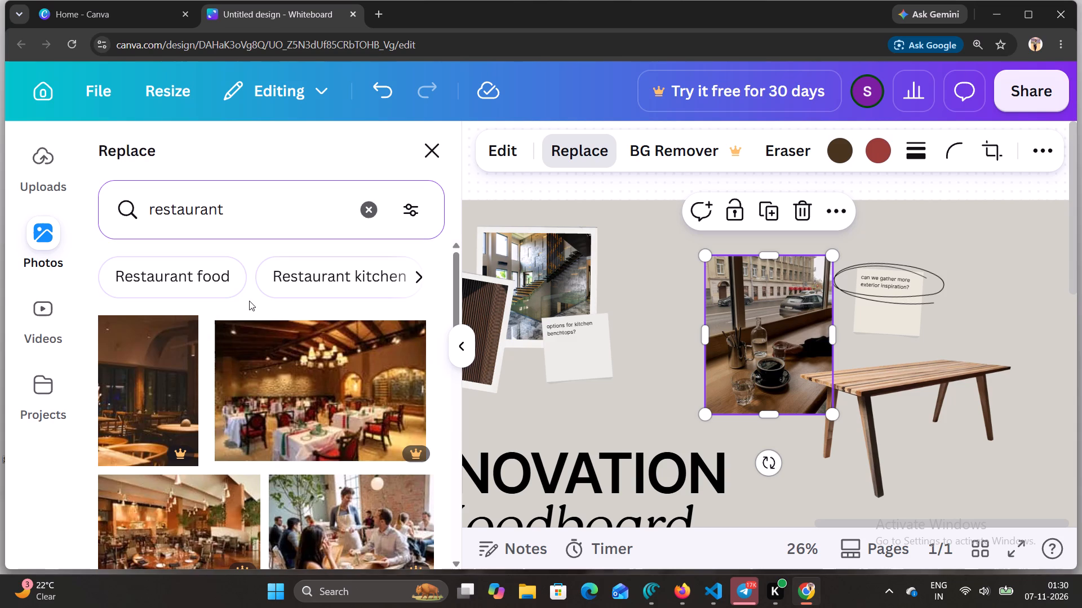
Look through the restaurant photo results for an image to replace the café window photo beside the wooden table.
scroll(324, 440, down, 3)
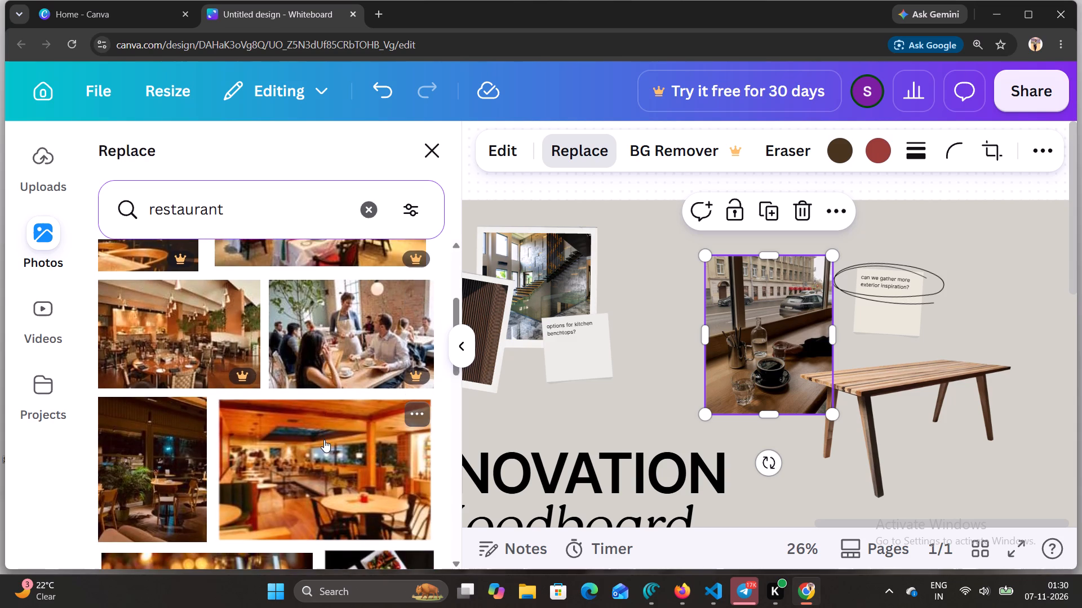
scroll(324, 440, down, 4)
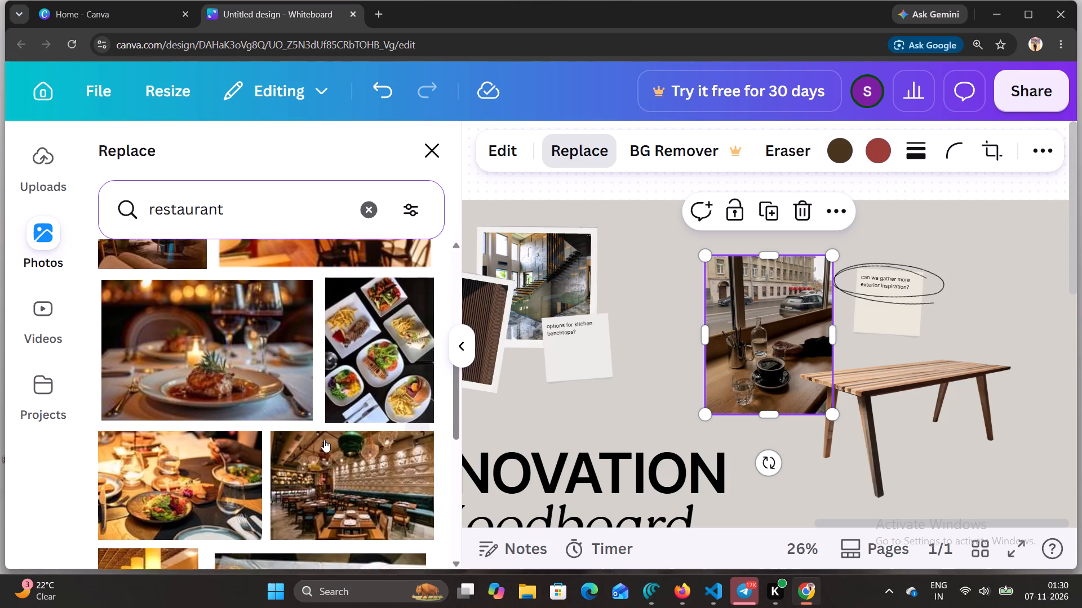
scroll(324, 435, down, 3)
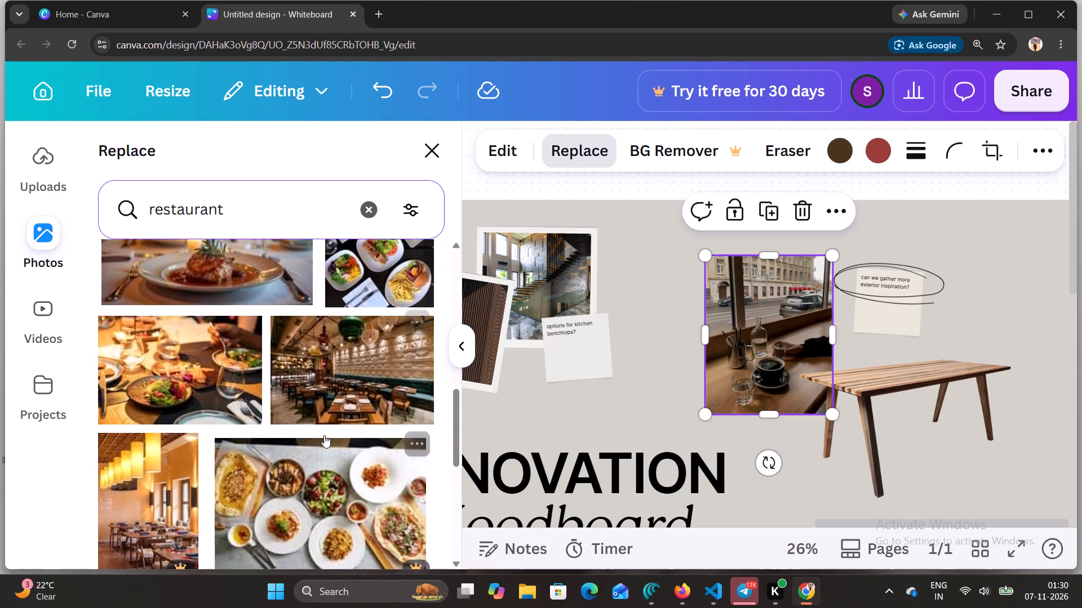
scroll(324, 435, down, 4)
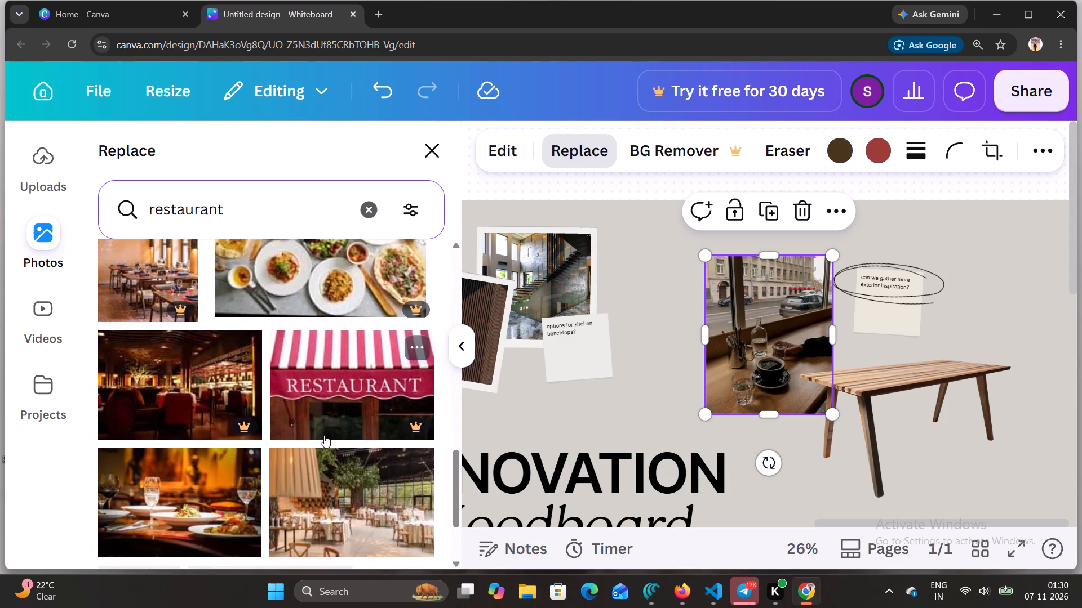
scroll(324, 435, down, 6)
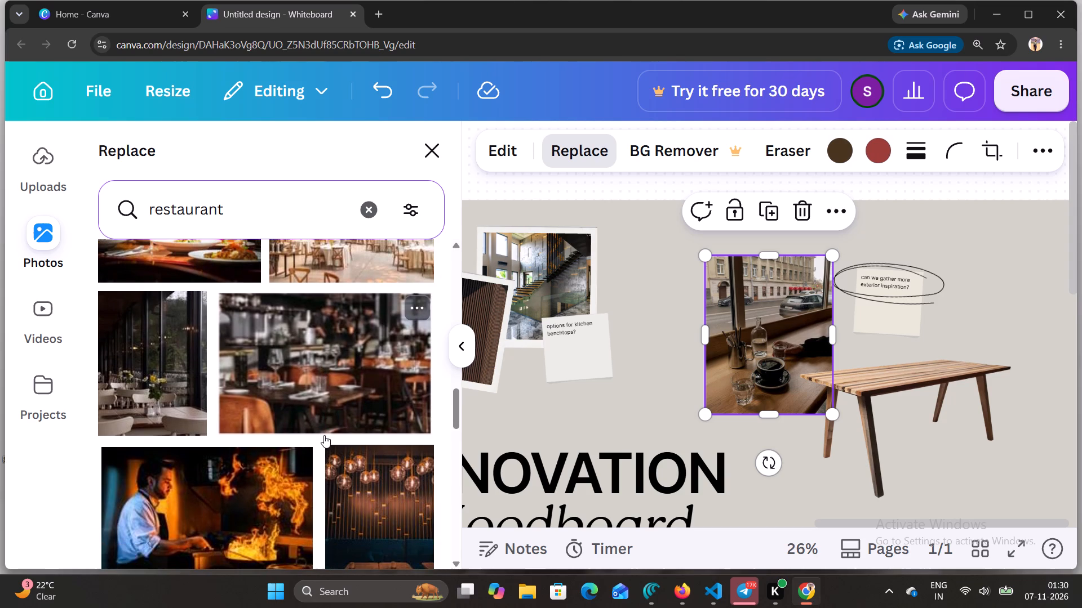
scroll(324, 435, down, 2)
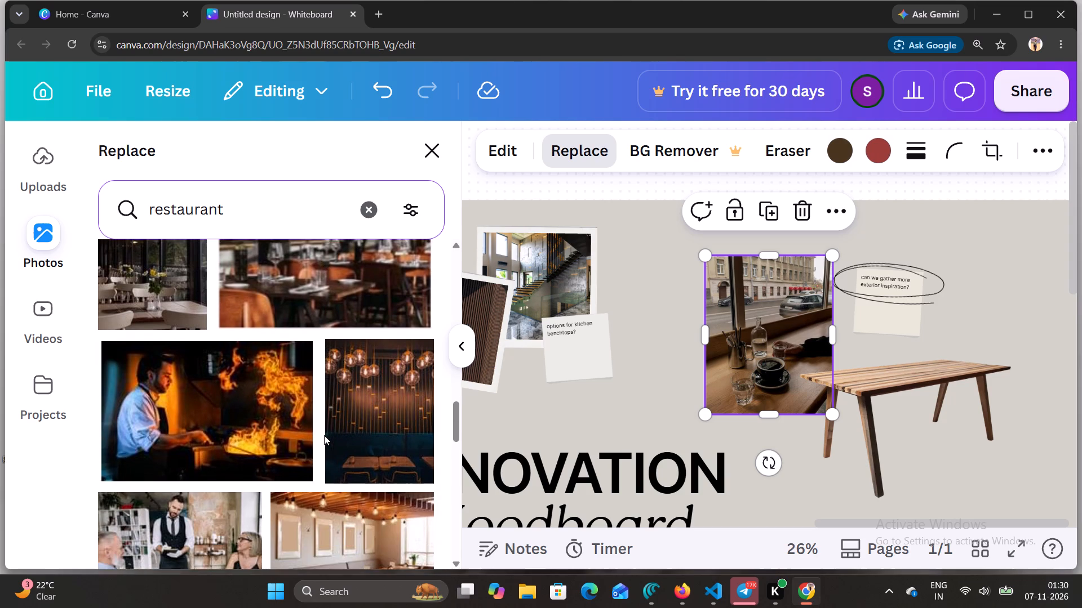
scroll(324, 435, down, 3)
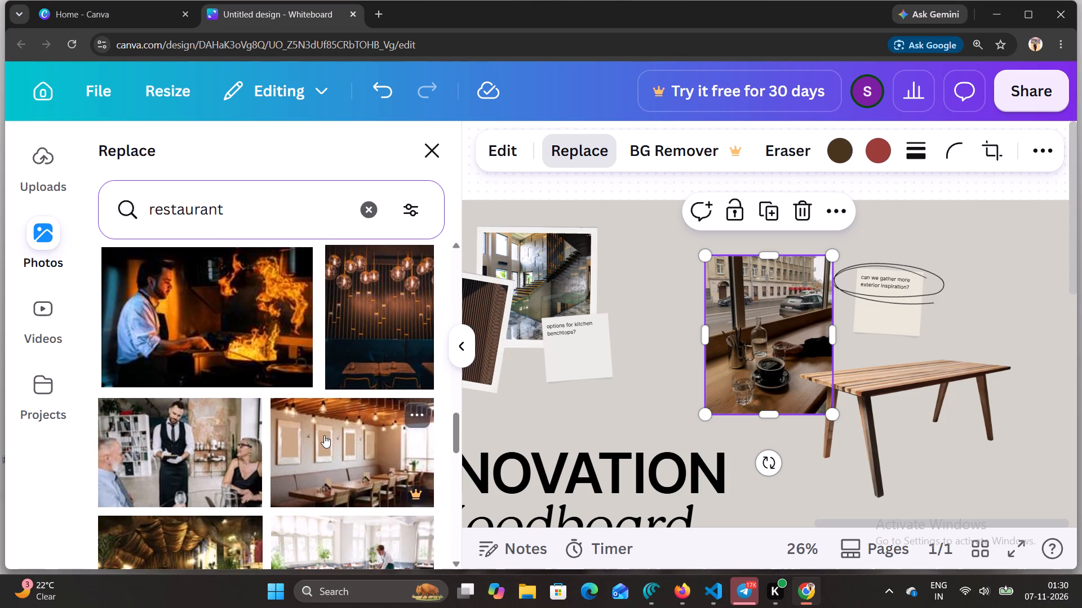
scroll(324, 435, down, 3)
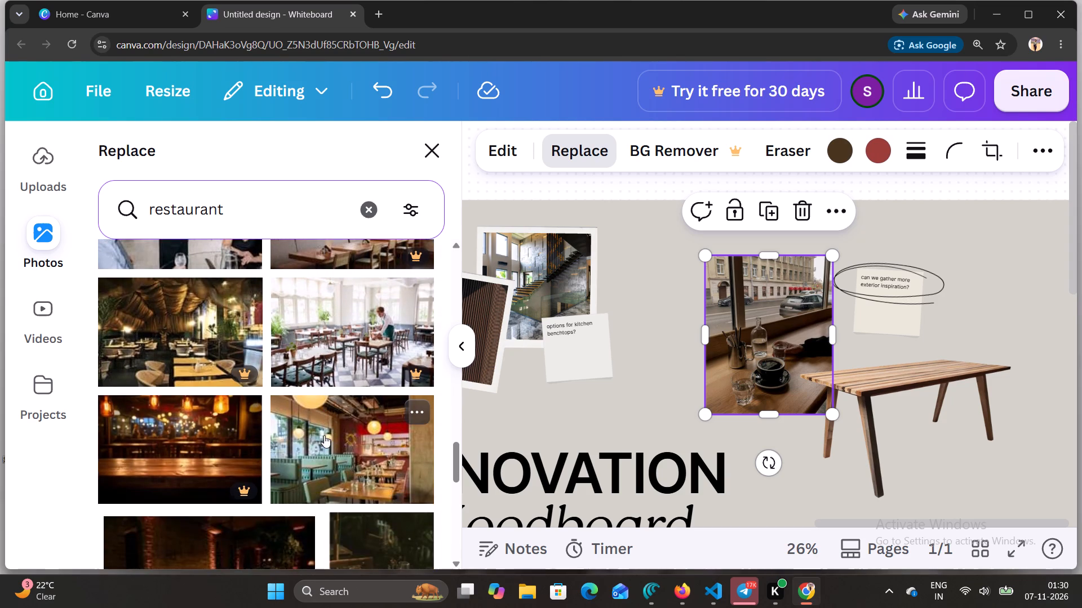
scroll(324, 435, down, 3)
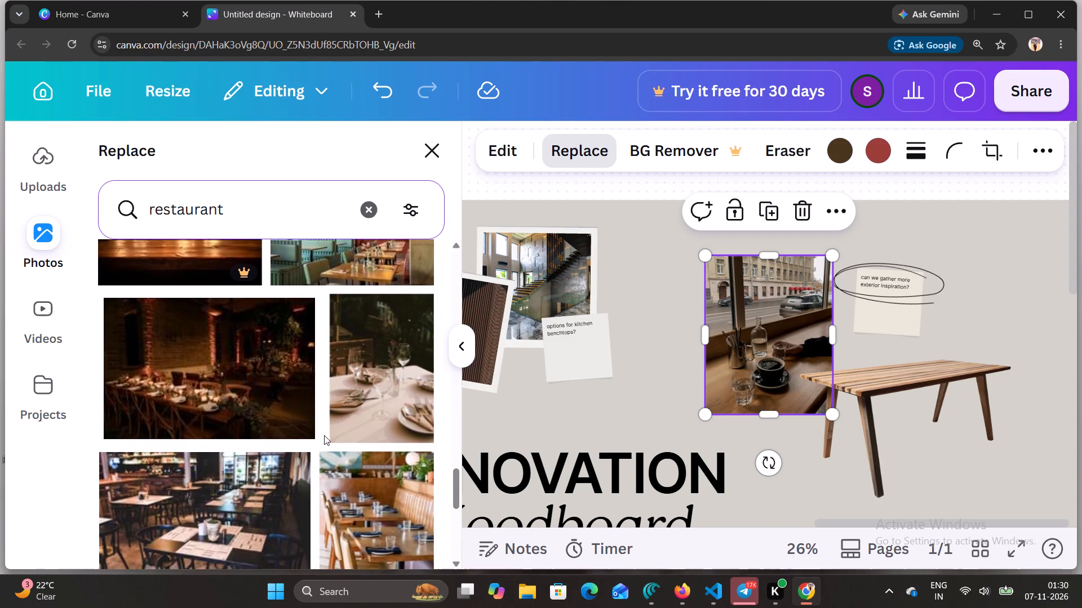
scroll(324, 435, down, 3)
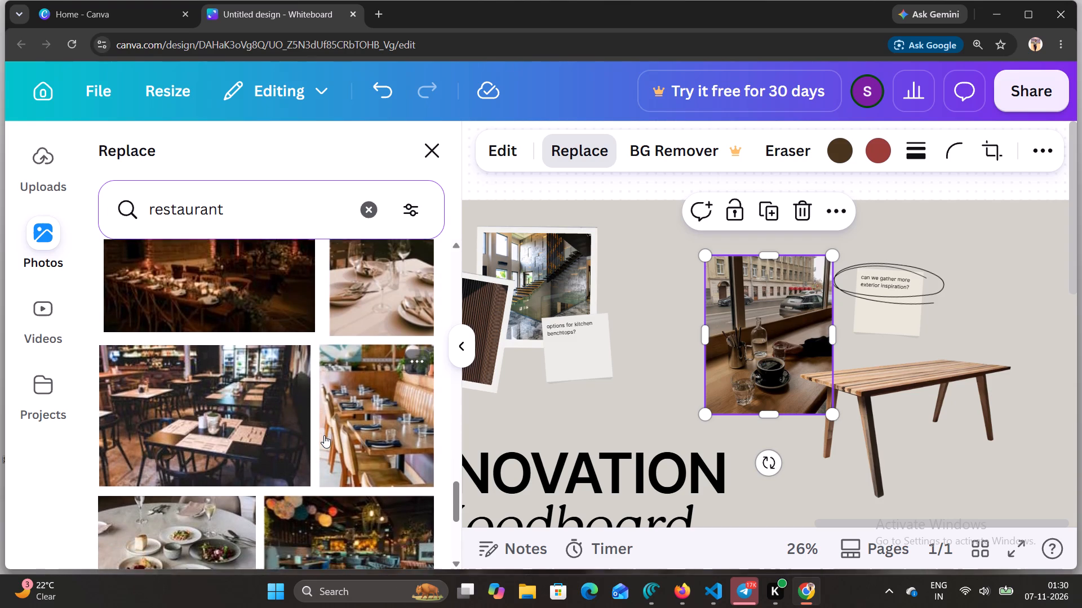
scroll(324, 435, down, 4)
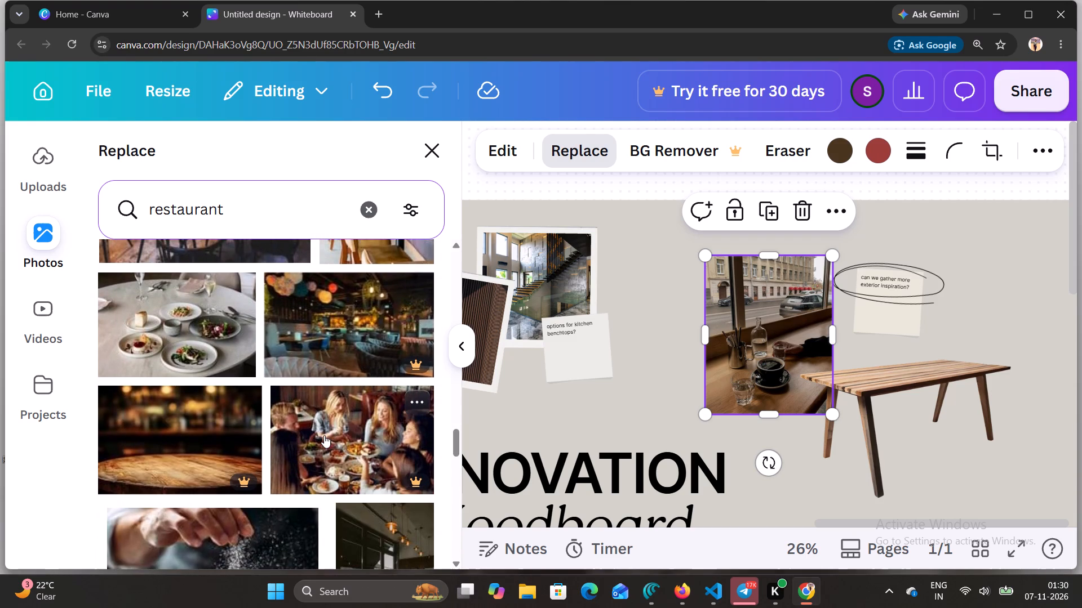
scroll(324, 435, down, 4)
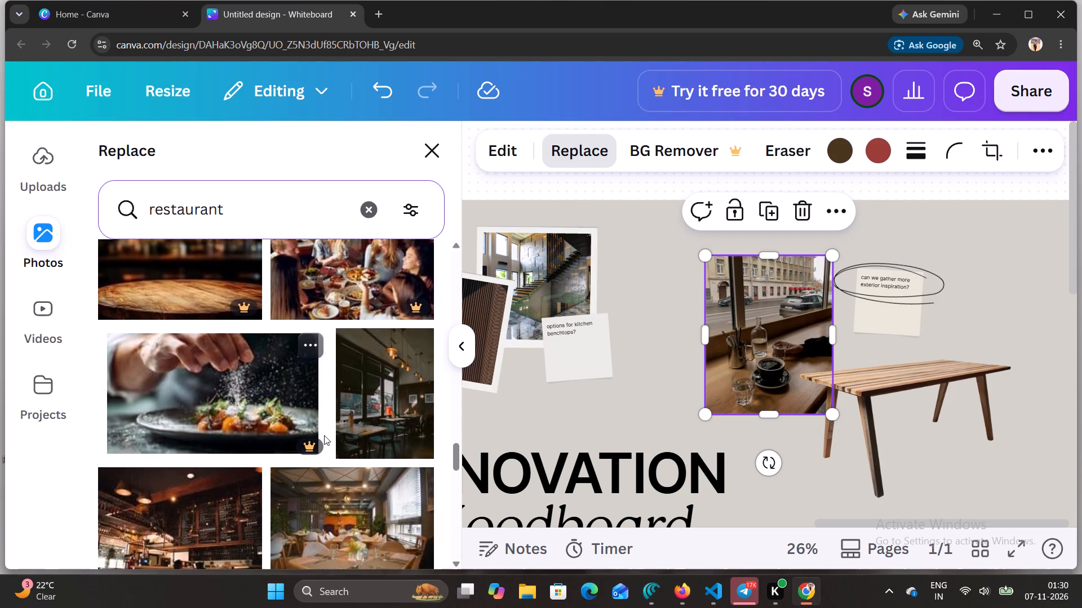
scroll(324, 435, down, 3)
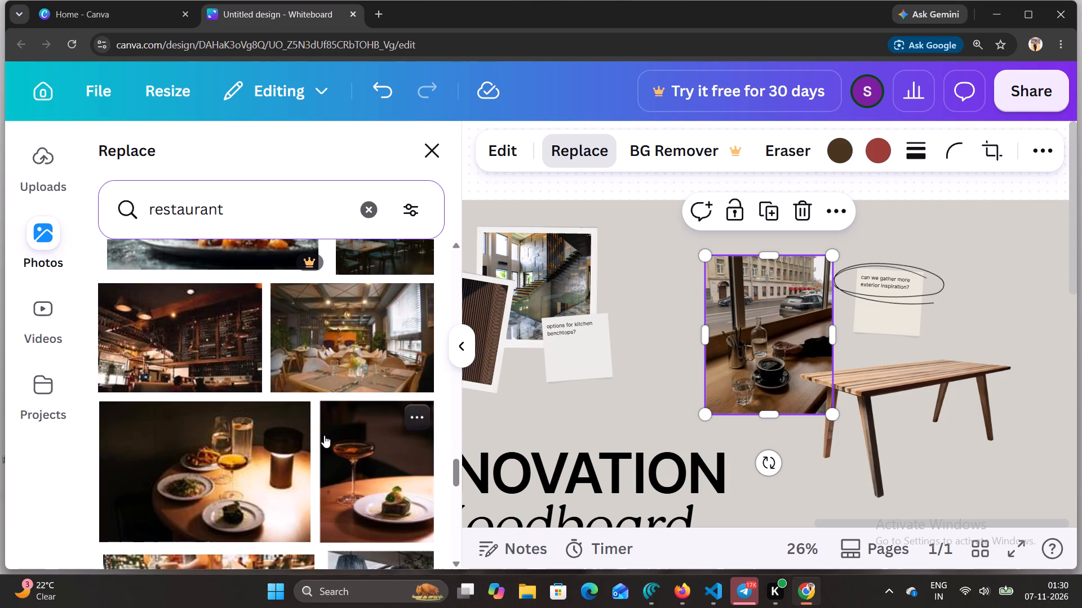
scroll(324, 435, down, 3)
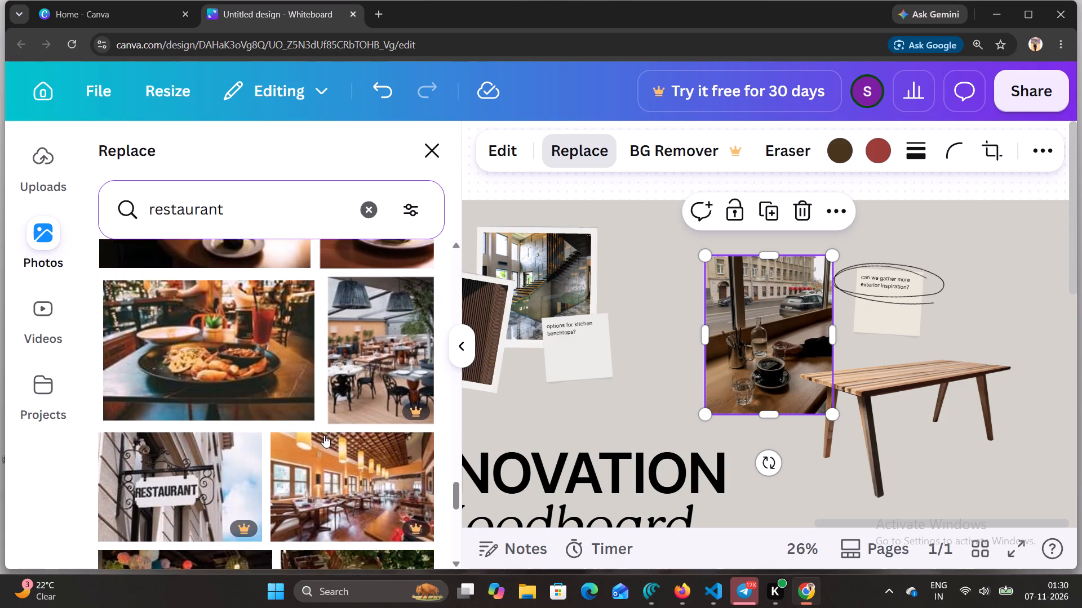
scroll(324, 435, down, 2)
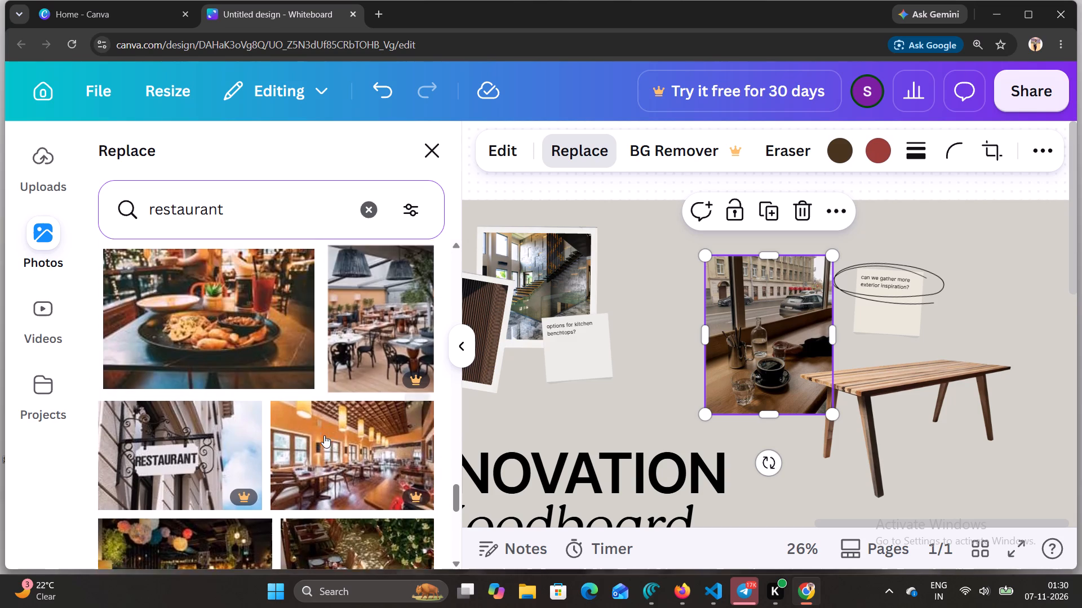
scroll(324, 435, down, 3)
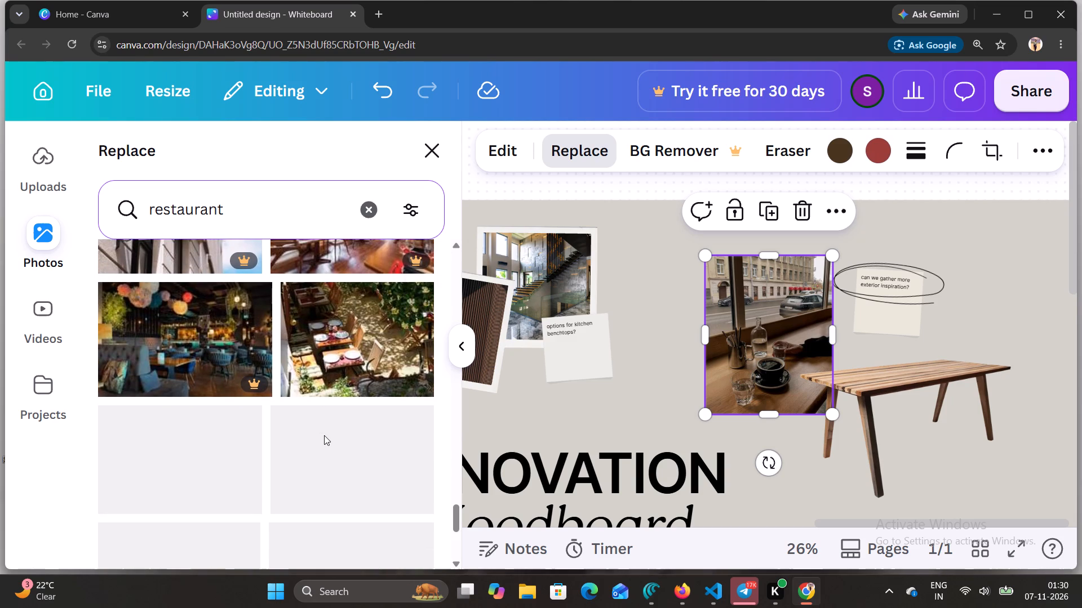
scroll(324, 435, down, 3)
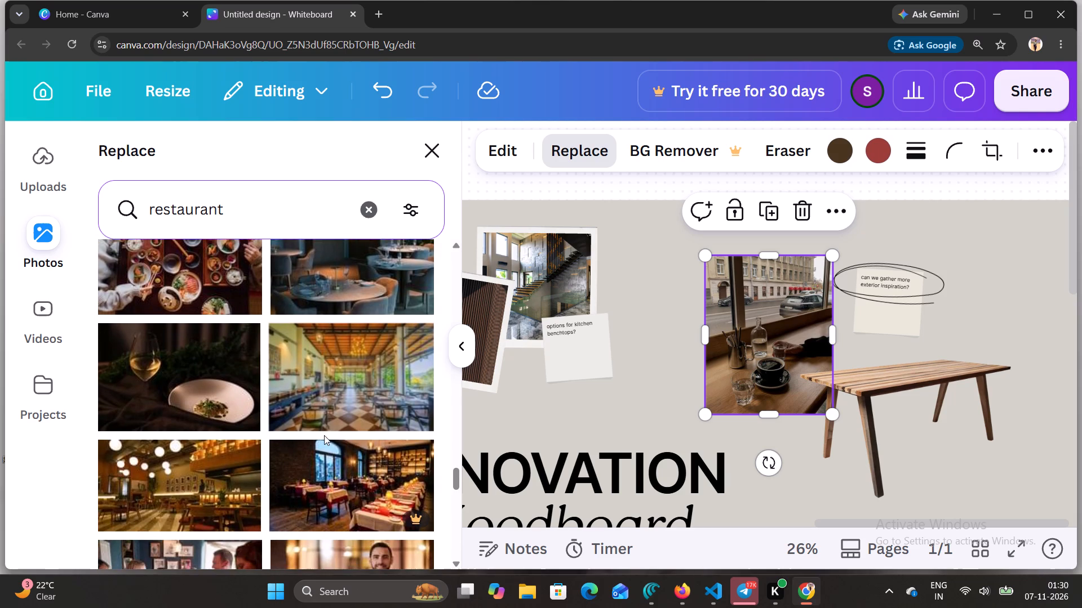
scroll(324, 435, down, 2)
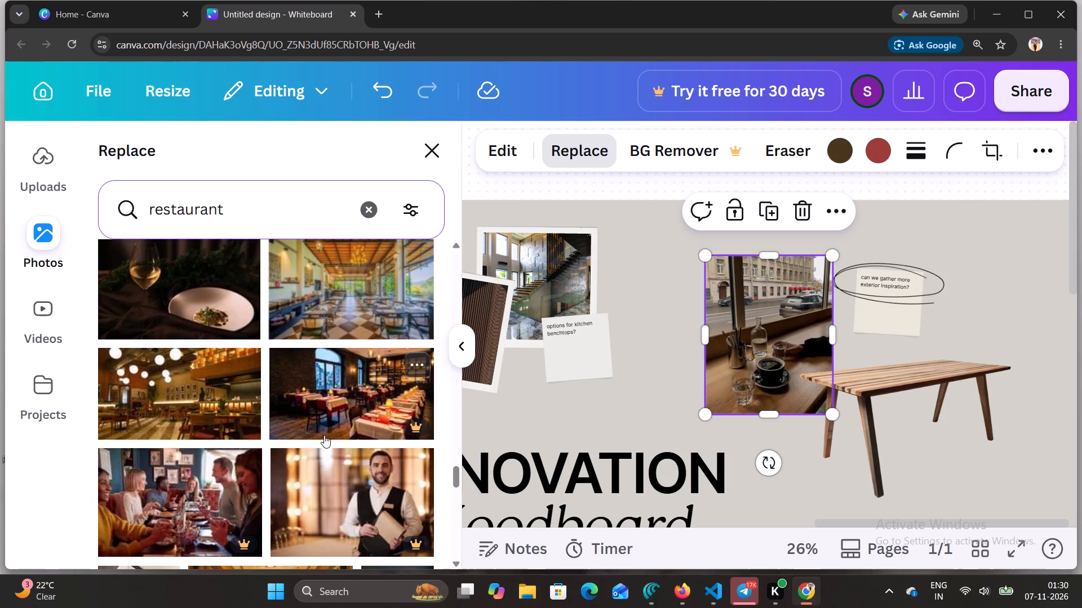
scroll(324, 435, down, 3)
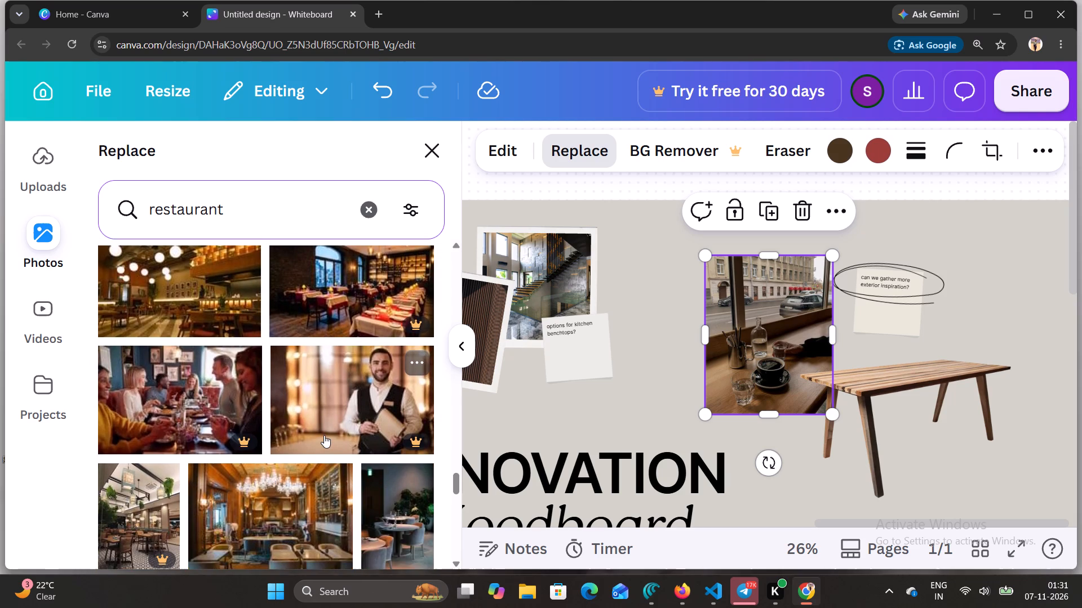
scroll(324, 435, down, 3)
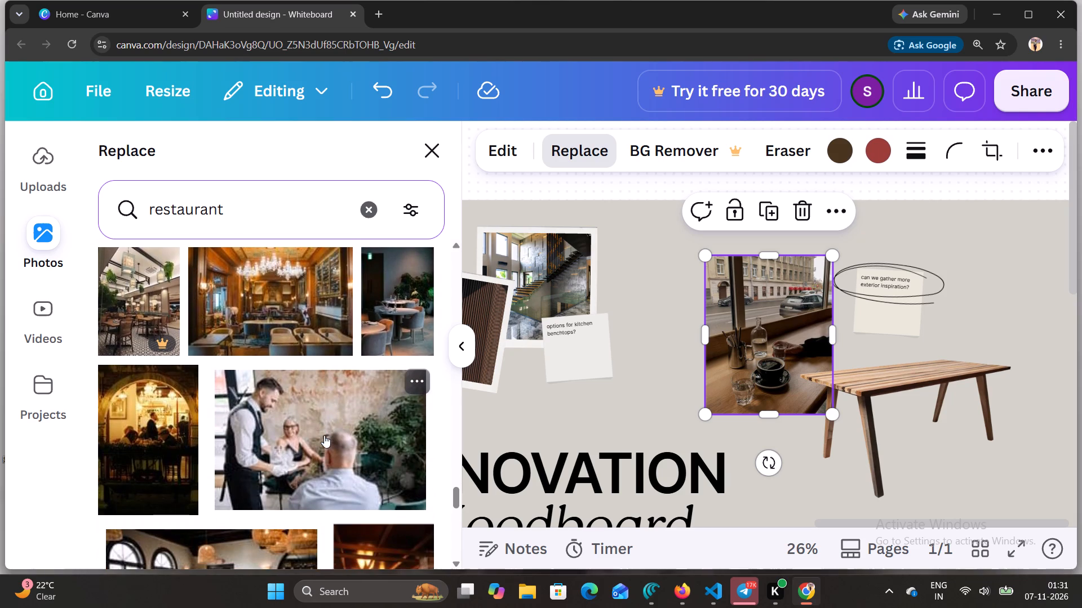
scroll(324, 435, down, 4)
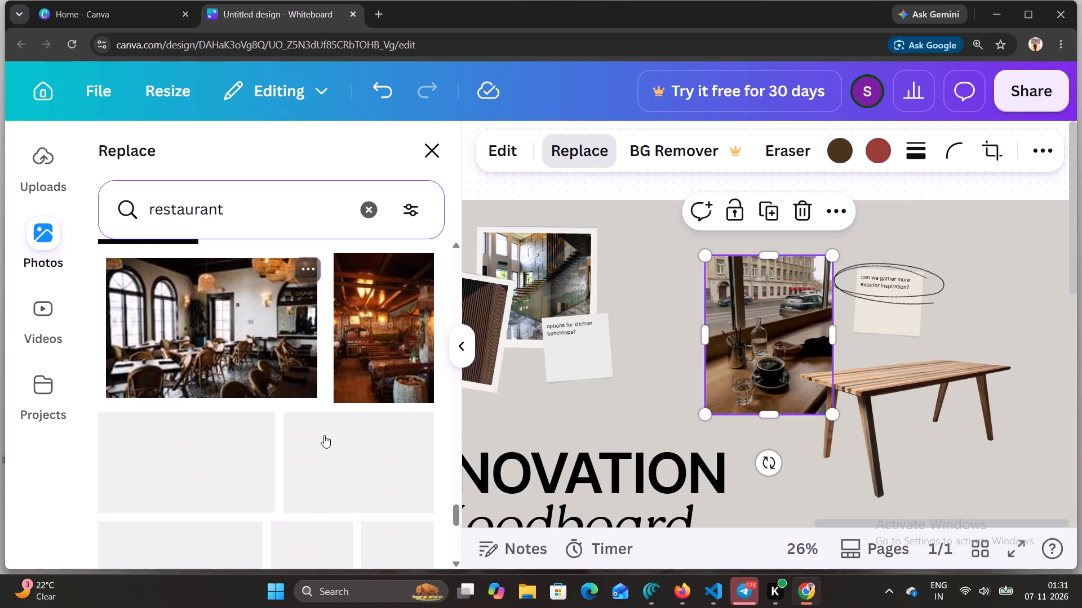
scroll(324, 435, down, 3)
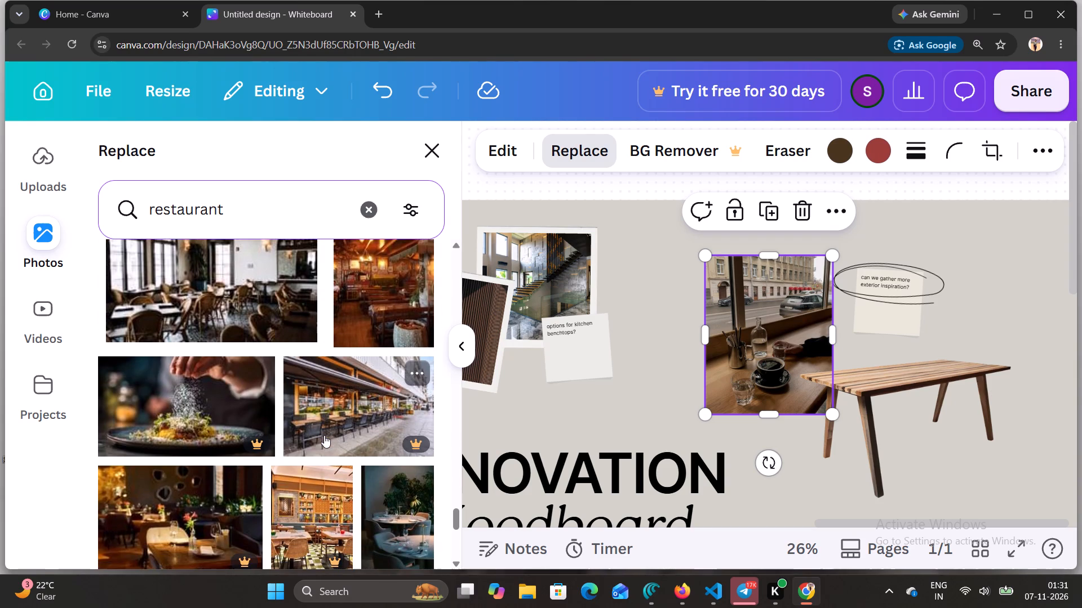
scroll(324, 435, down, 3)
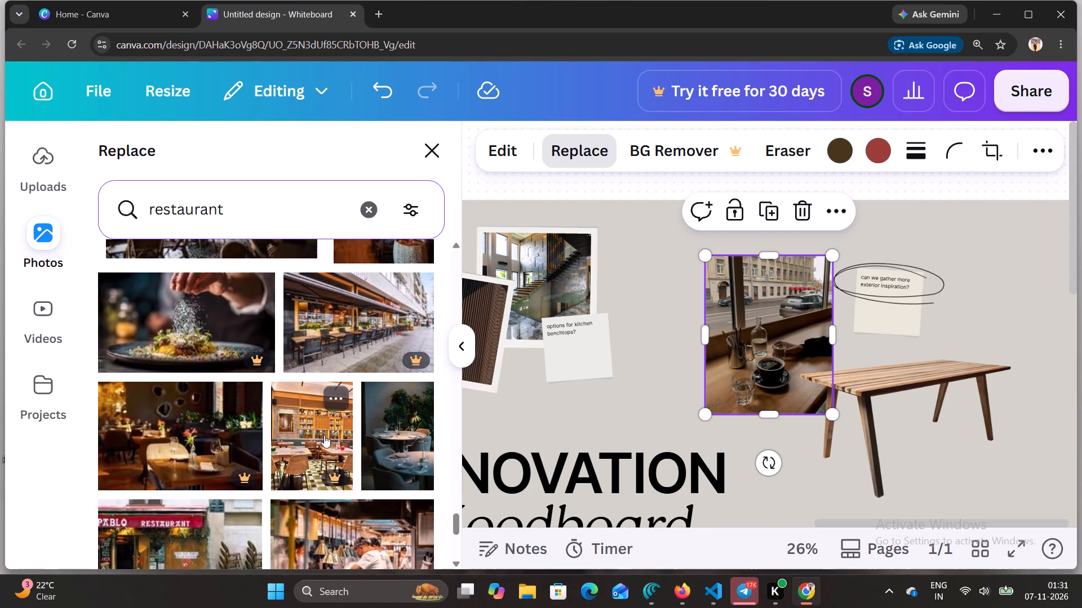
scroll(324, 435, down, 3)
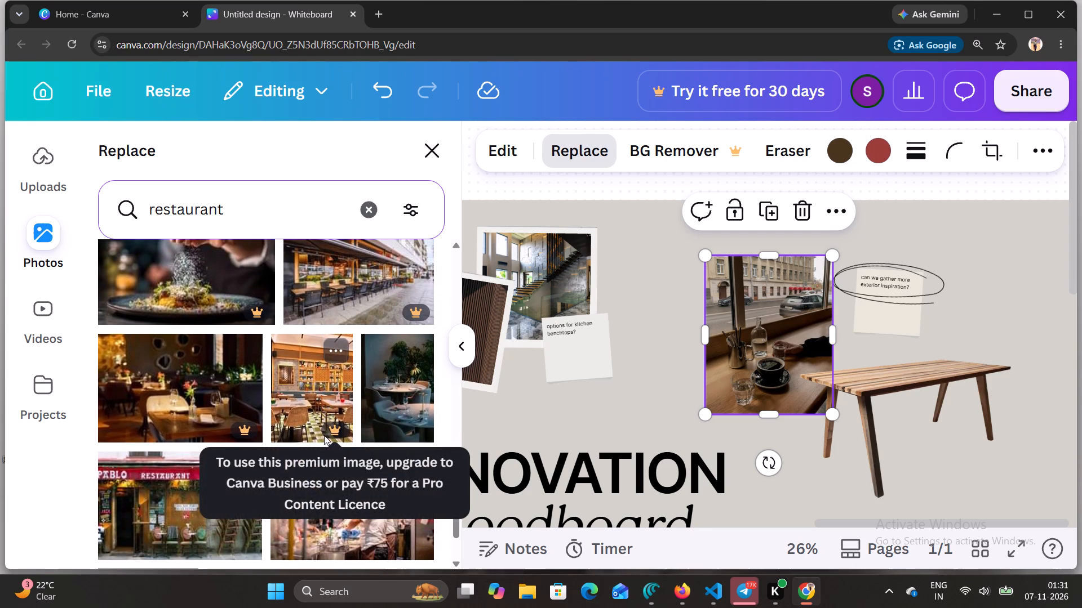
scroll(324, 435, down, 1)
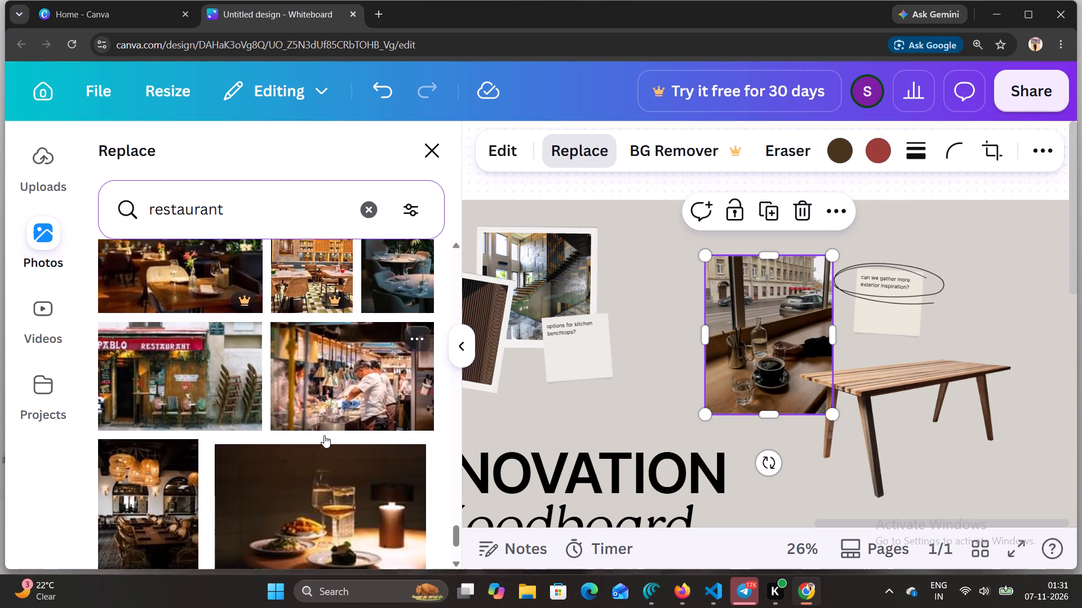
scroll(324, 435, down, 5)
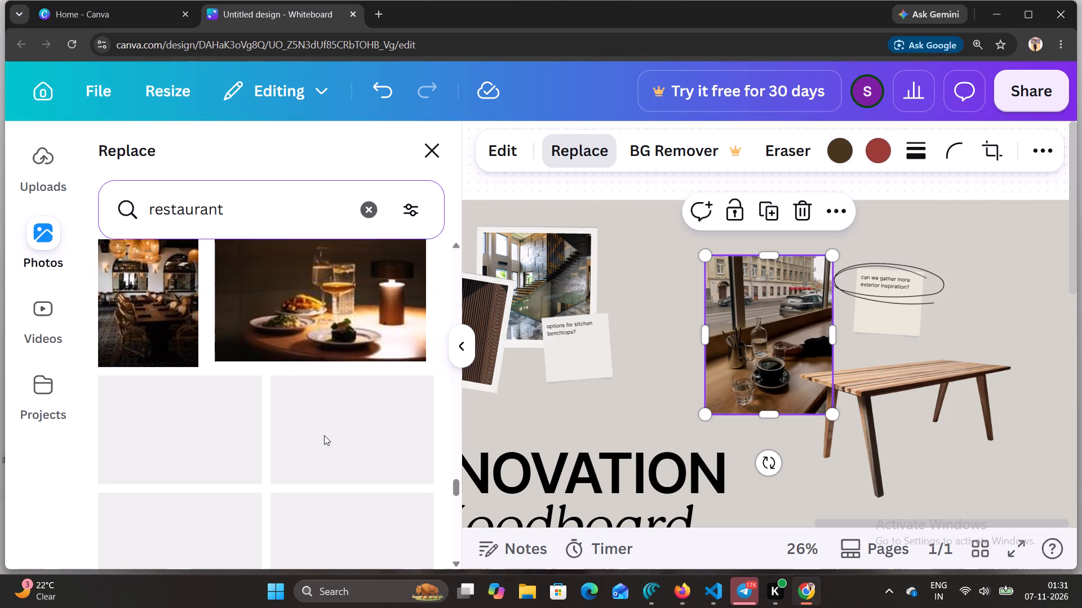
scroll(324, 435, down, 1)
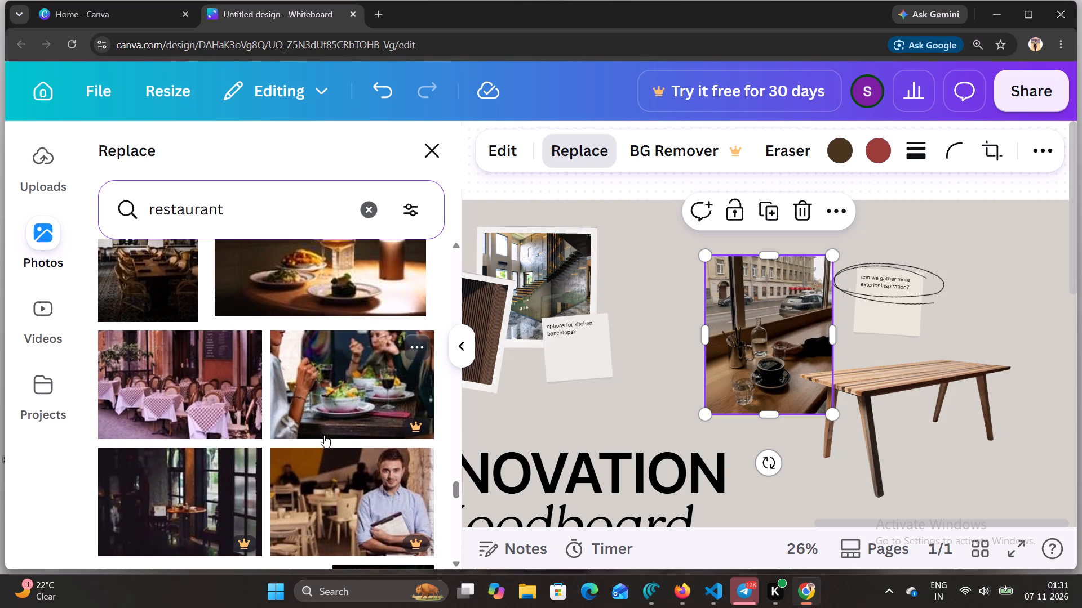
scroll(324, 435, down, 3)
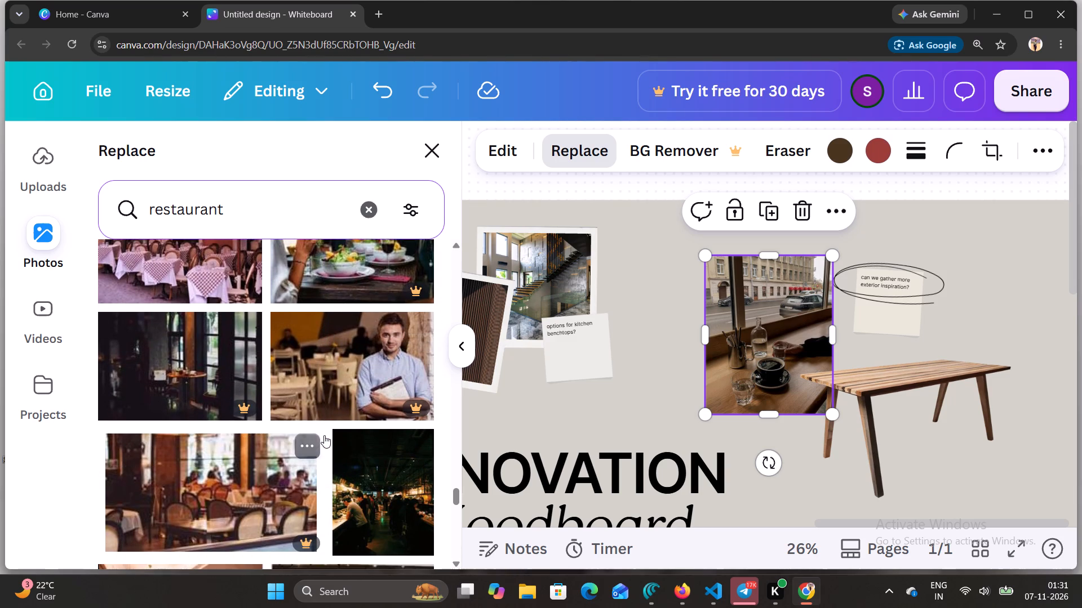
scroll(324, 435, down, 4)
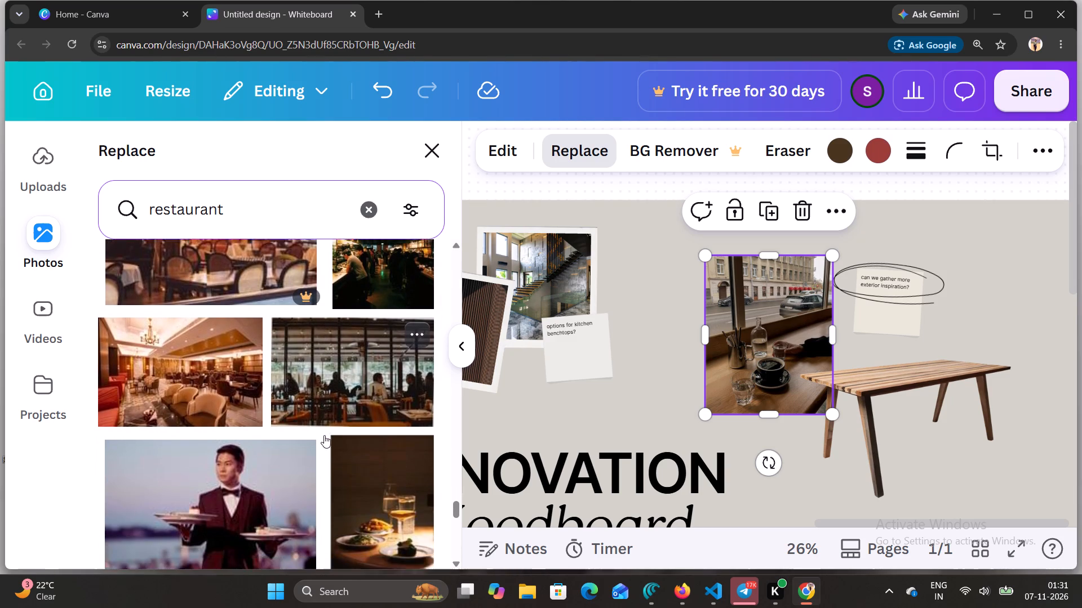
scroll(324, 435, down, 3)
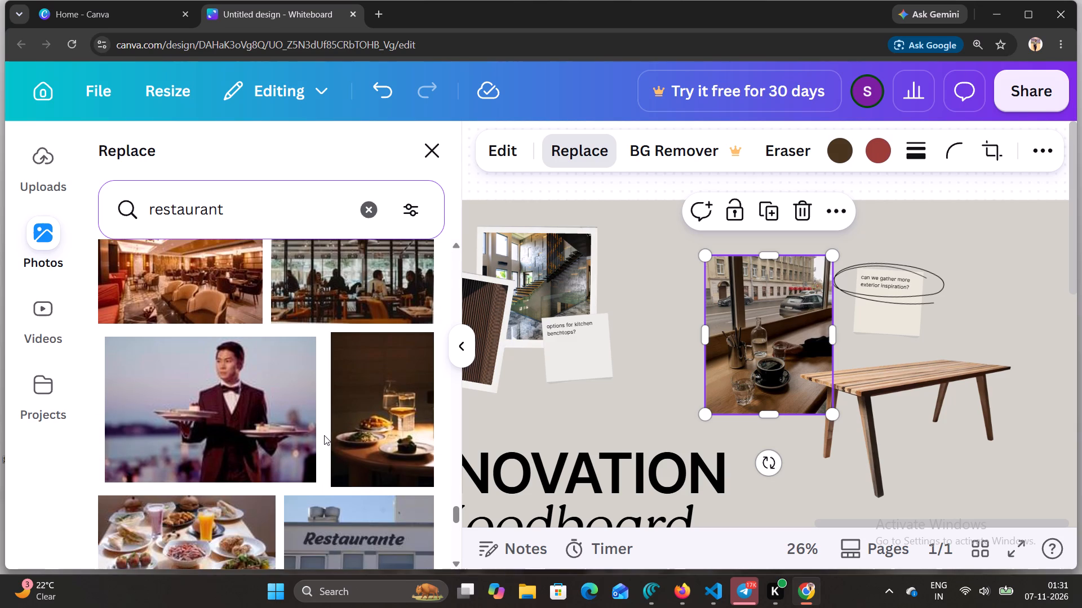
scroll(324, 435, down, 4)
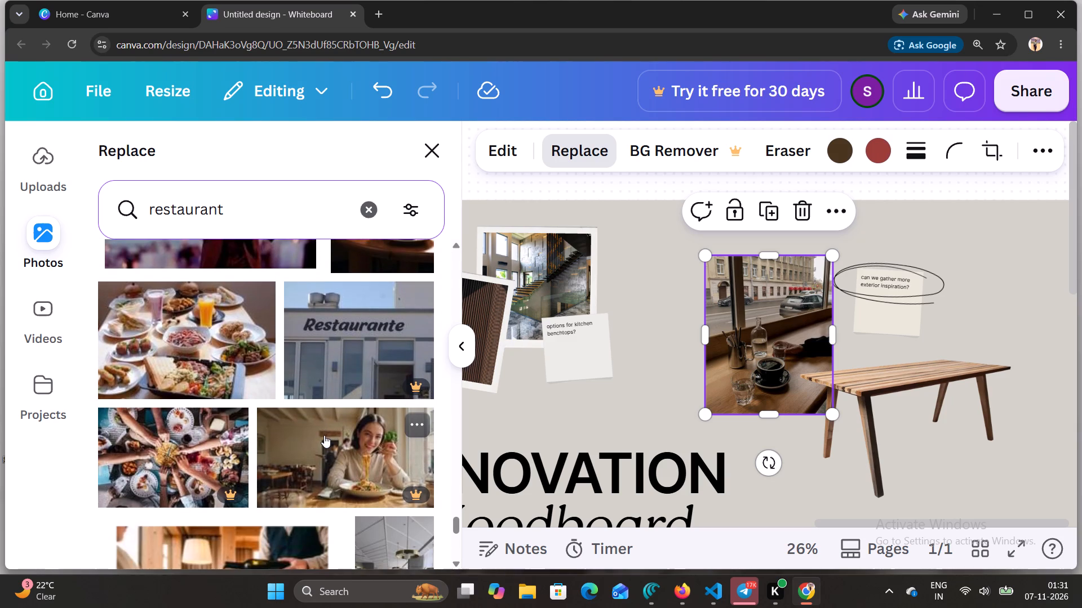
scroll(324, 435, down, 6)
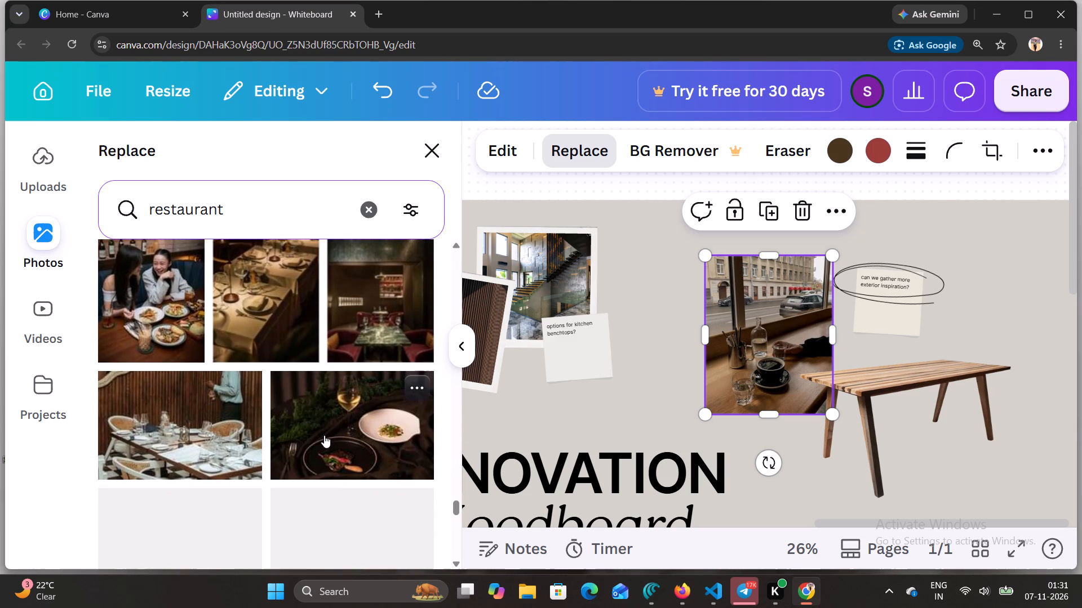
scroll(324, 435, down, 2)
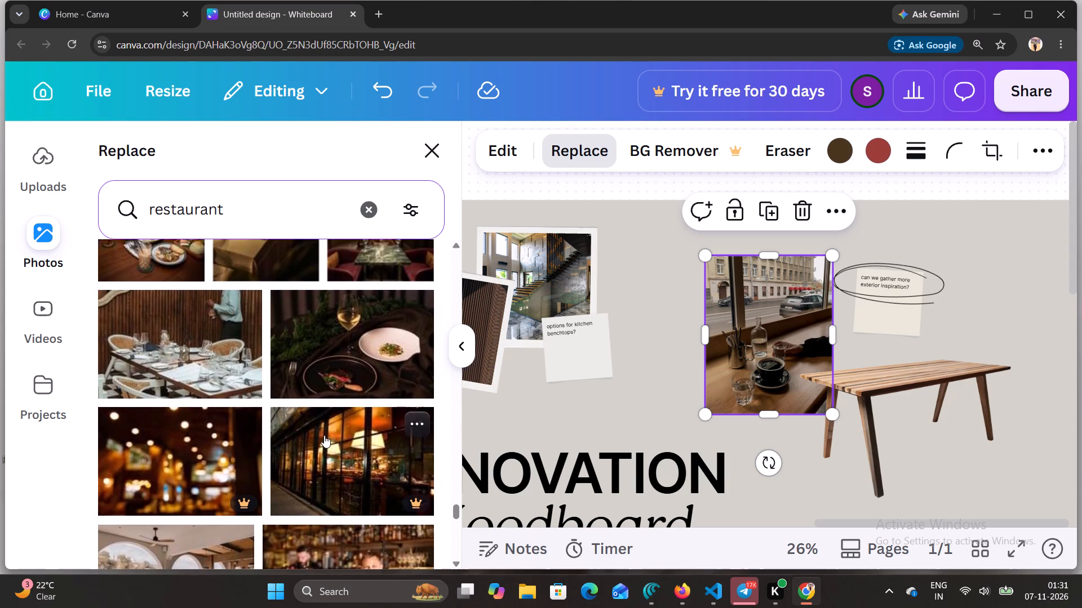
scroll(324, 435, up, 3)
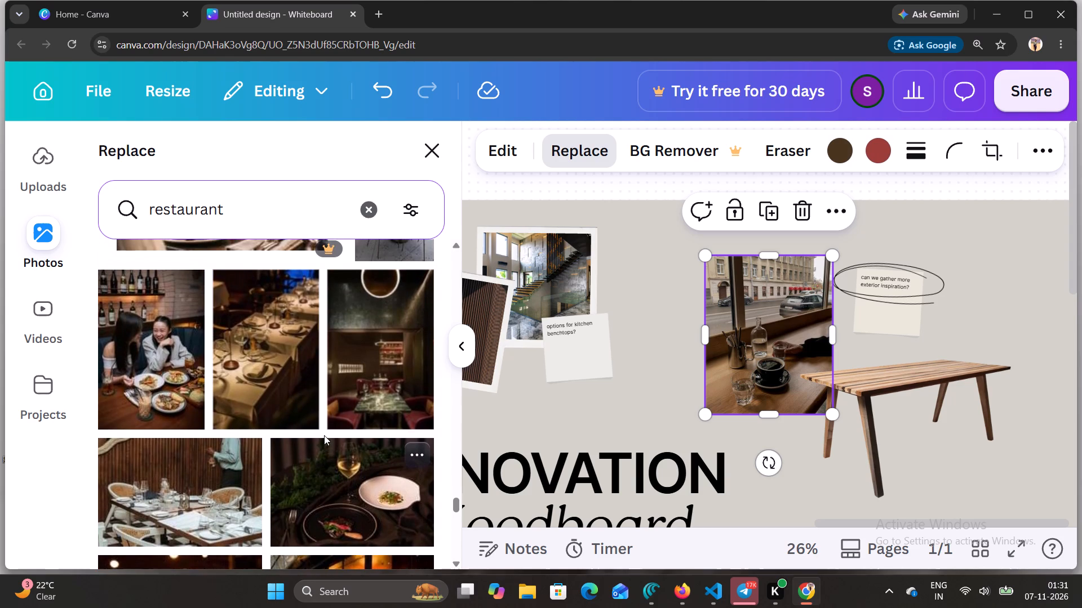
scroll(324, 435, up, 2)
scroll(375, 415, down, 1)
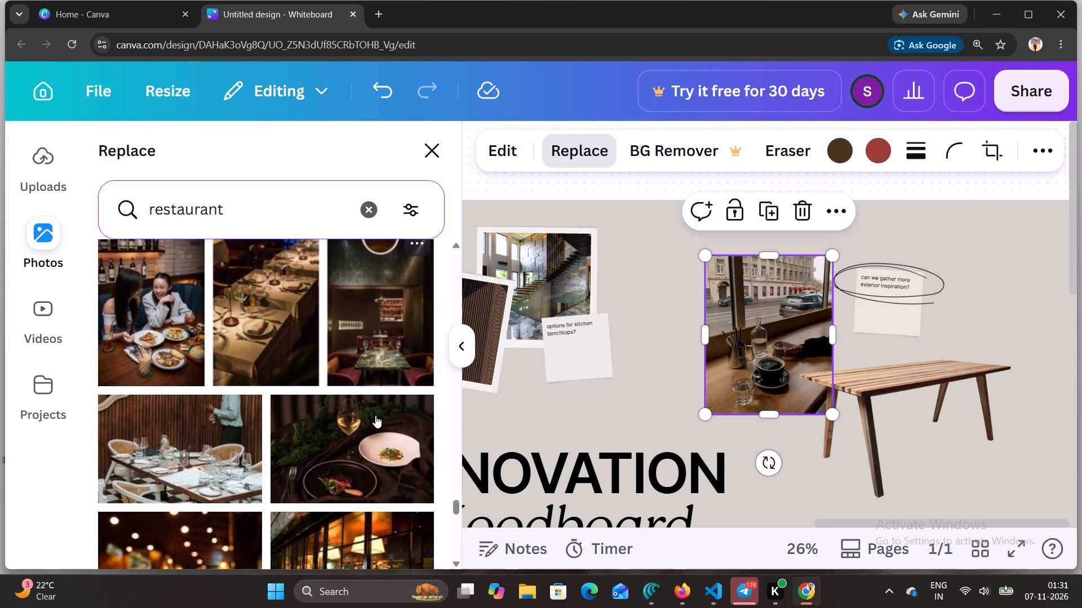
Look further through the restaurant photo results for an image to replace the café window photo beside the wooden table.
scroll(375, 415, down, 3)
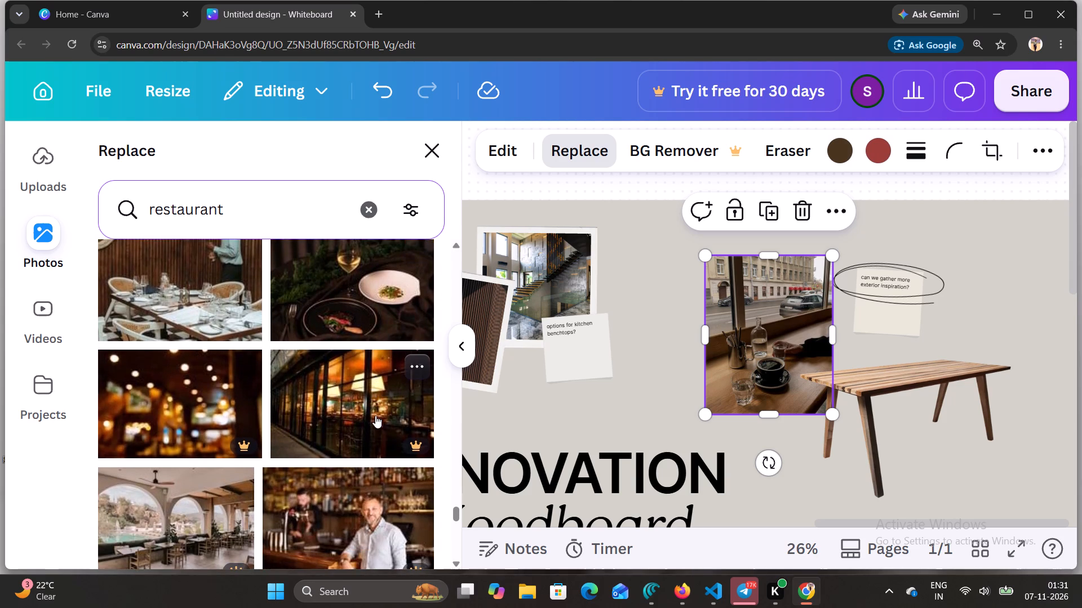
scroll(375, 415, down, 2)
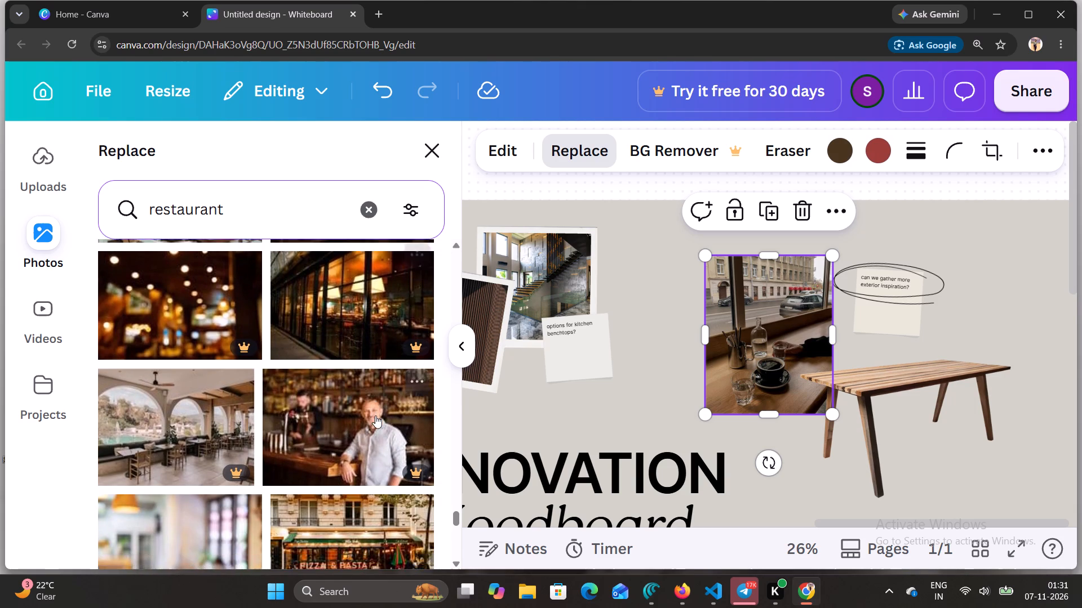
scroll(375, 415, down, 3)
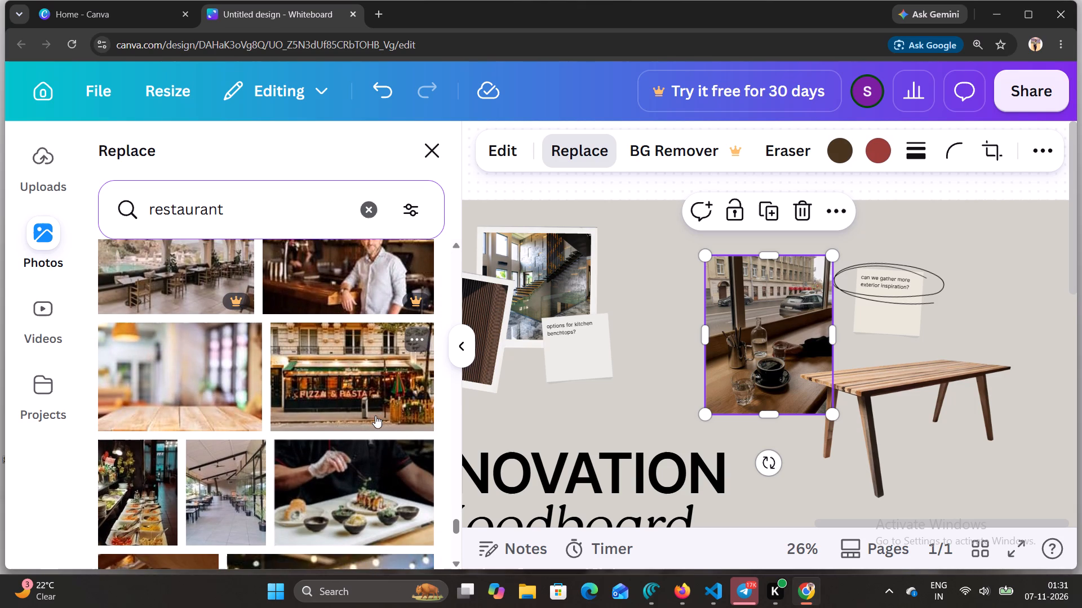
scroll(375, 415, down, 3)
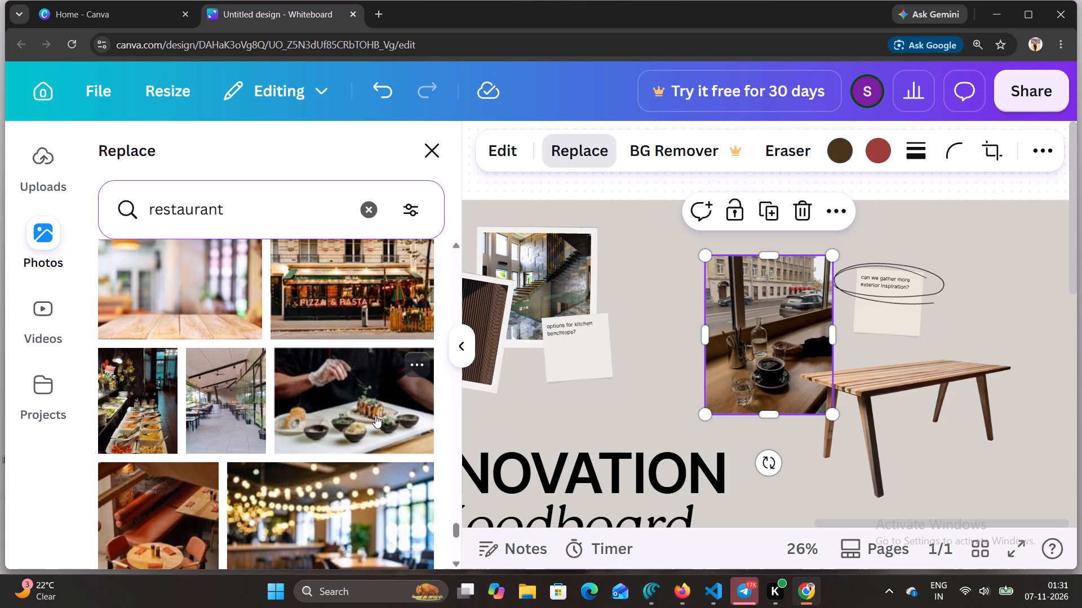
scroll(375, 415, down, 2)
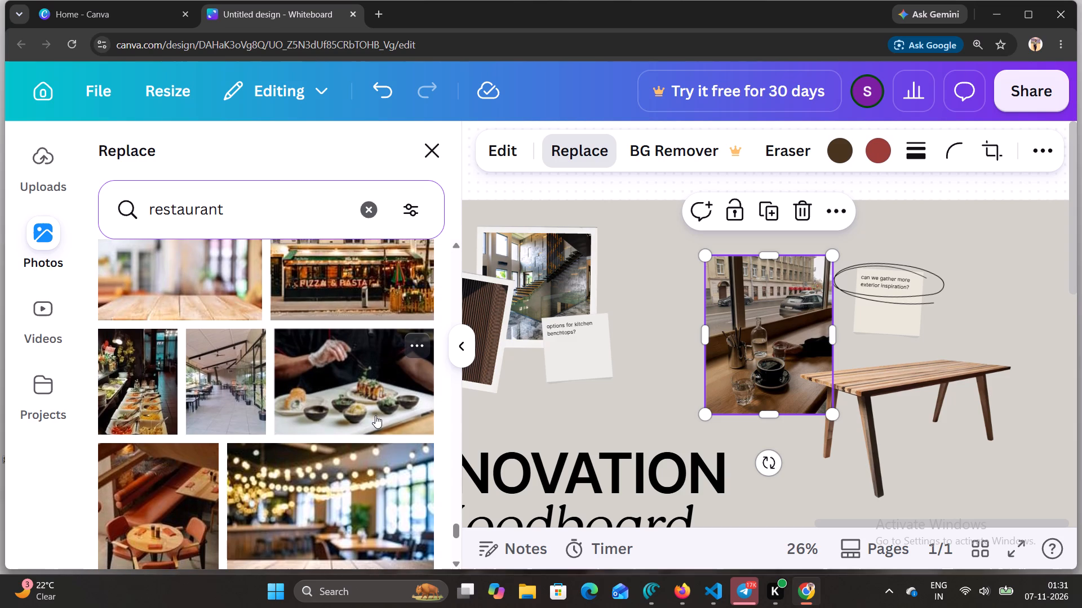
scroll(375, 415, down, 2)
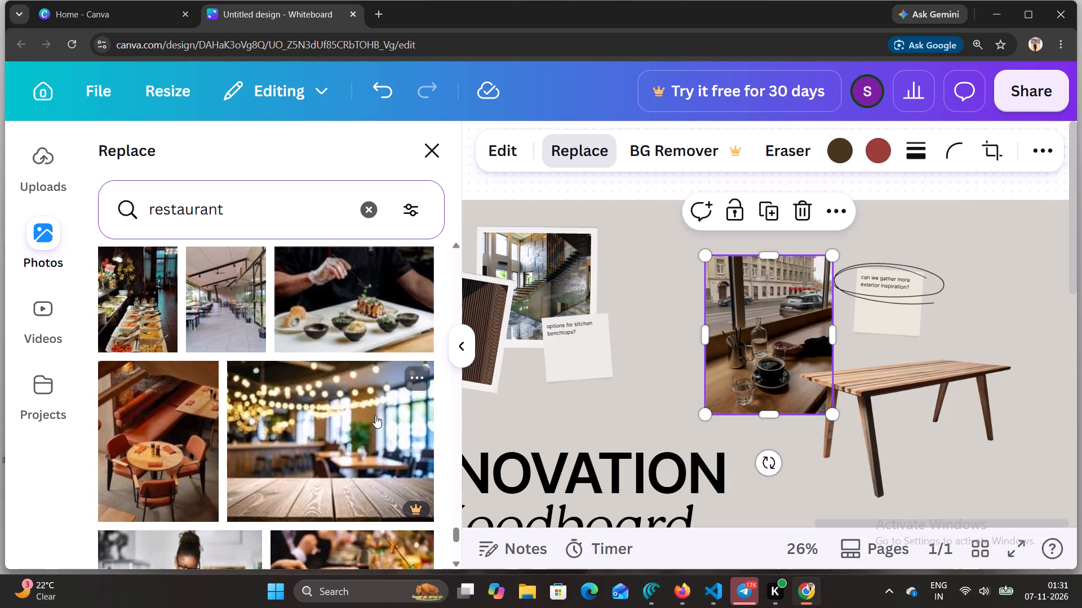
scroll(375, 415, down, 1)
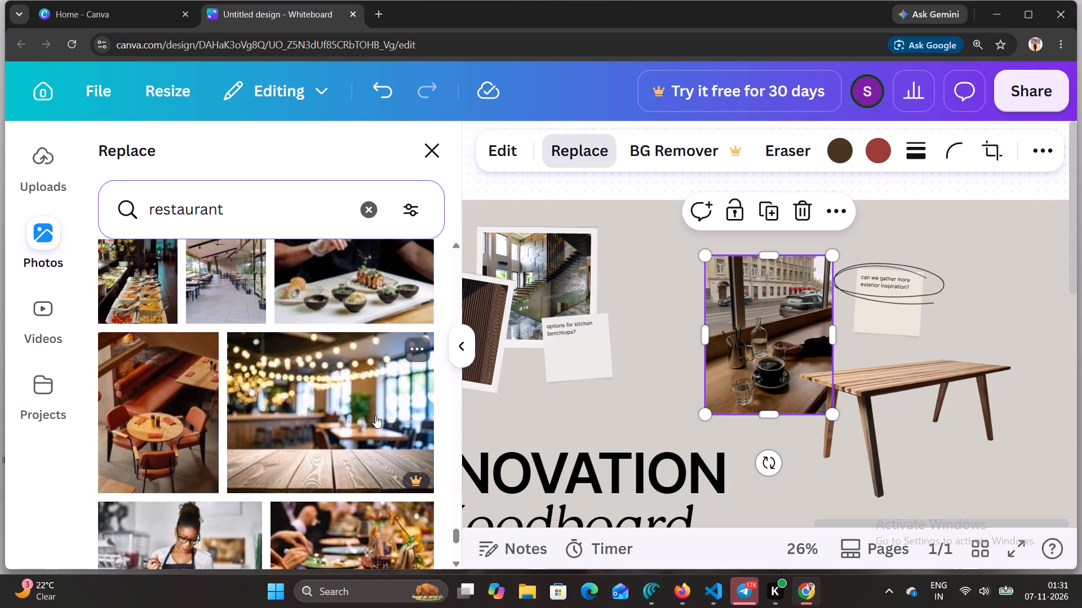
scroll(375, 415, down, 1)
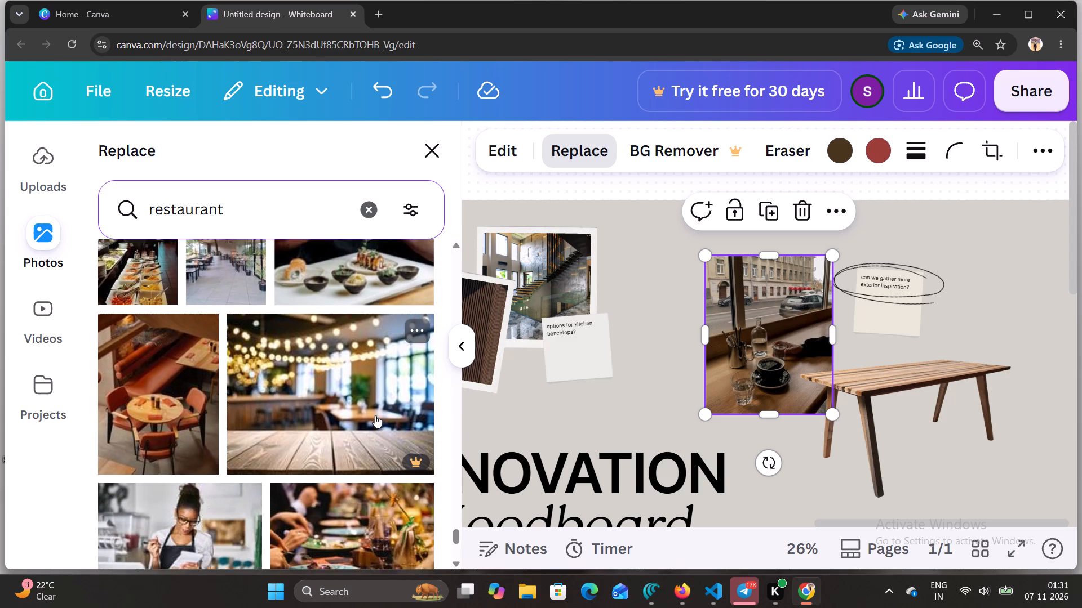
scroll(375, 415, down, 3)
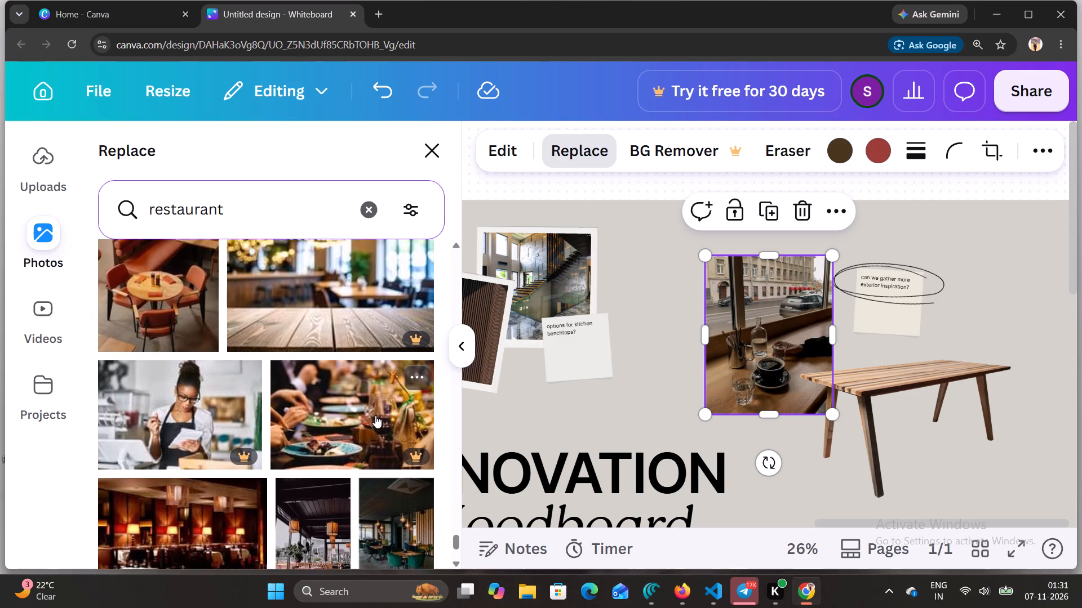
scroll(375, 415, down, 3)
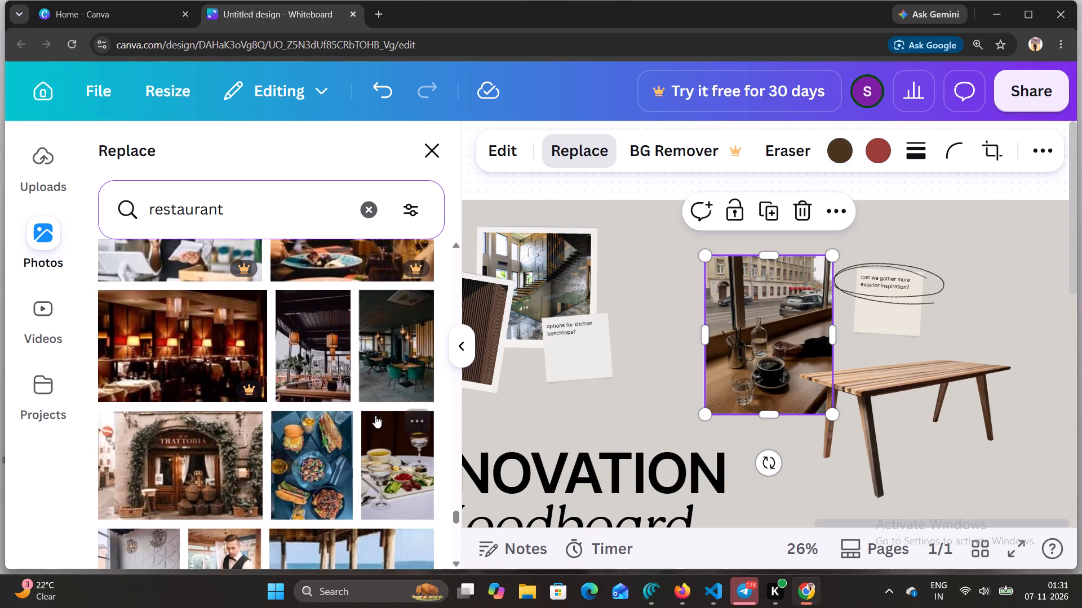
scroll(375, 415, down, 3)
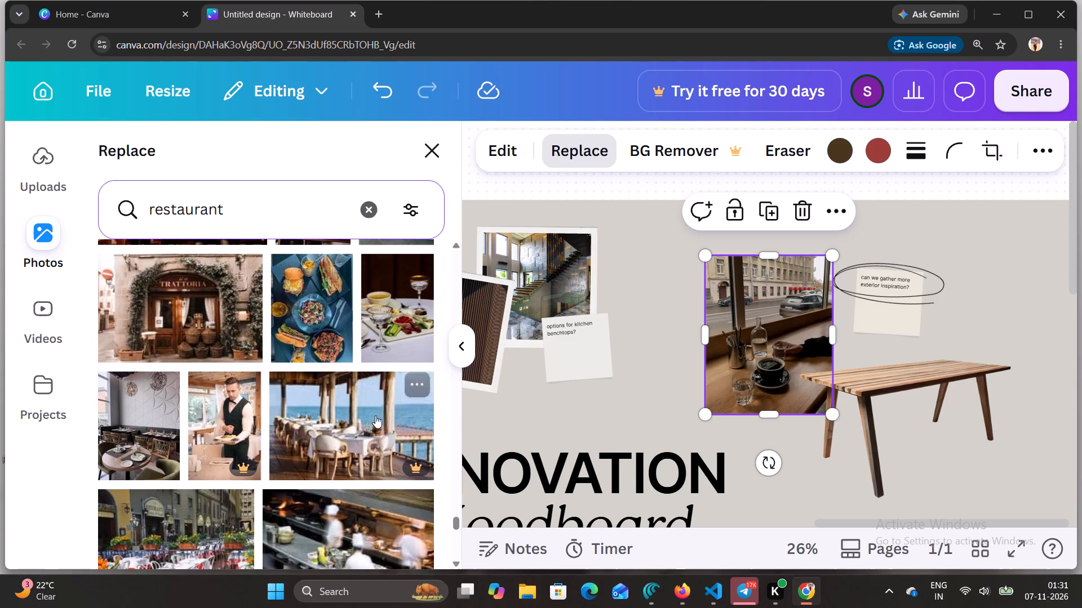
scroll(375, 415, down, 1)
Replace the café window photo with the photo of the Trattoria storefront framed by climbing greenery.
scroll(375, 415, up, 1)
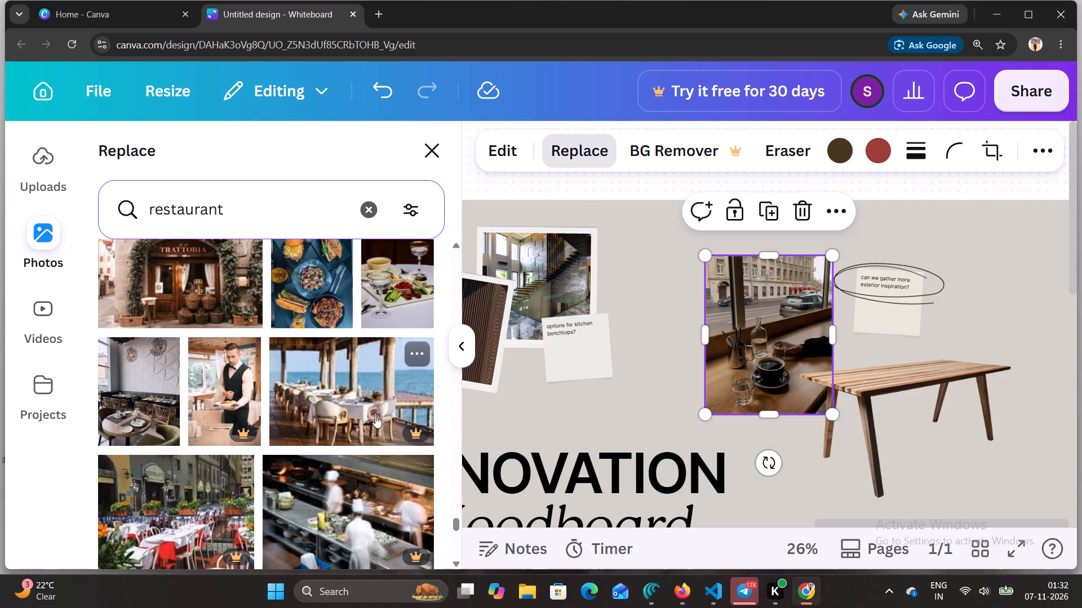
scroll(375, 415, up, 2)
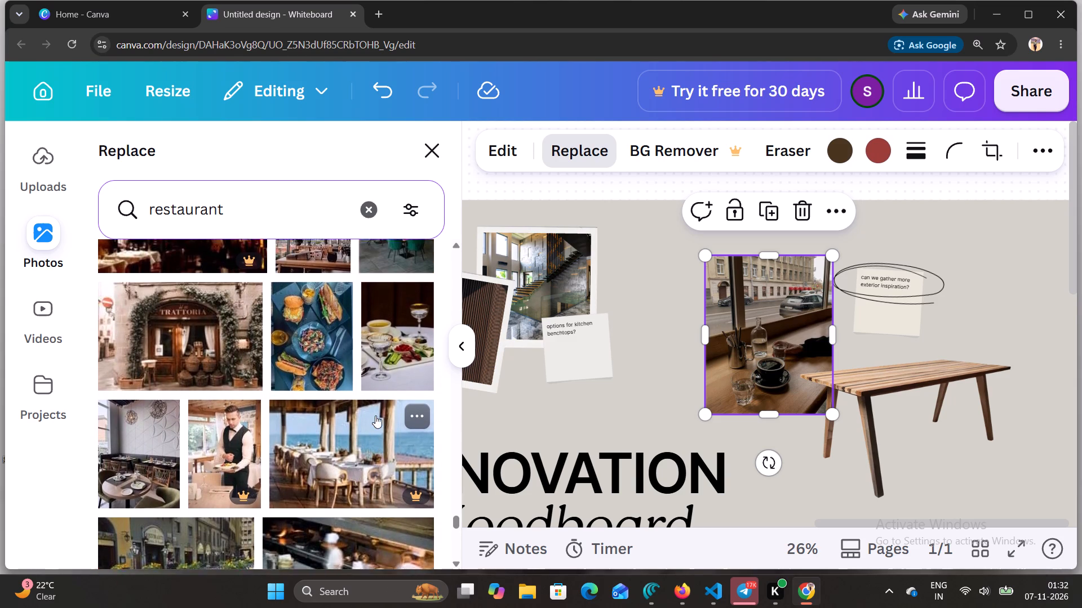
scroll(375, 415, up, 1)
click(240, 357)
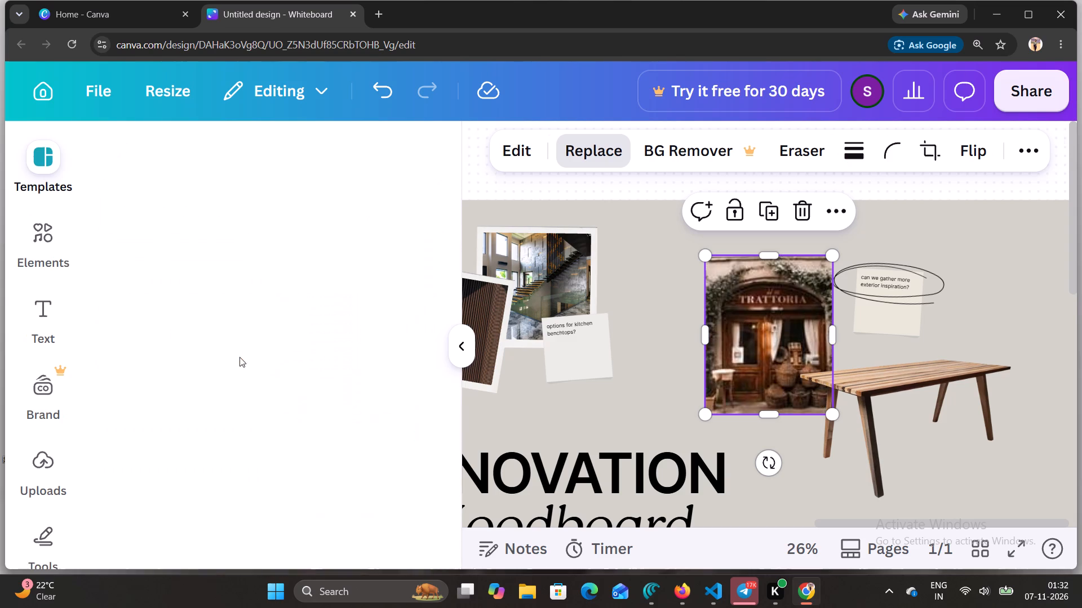
Extend the Trattoria photo's frame outward on its left side to about 510 wide by 572 high.
drag(703, 333, 668, 339)
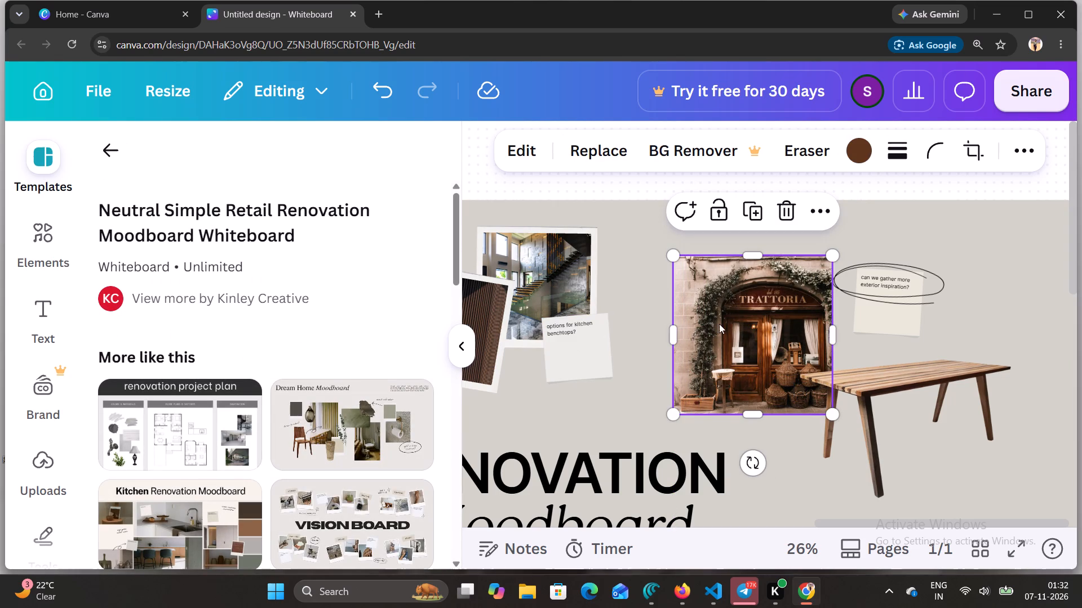
drag(673, 330, 689, 332)
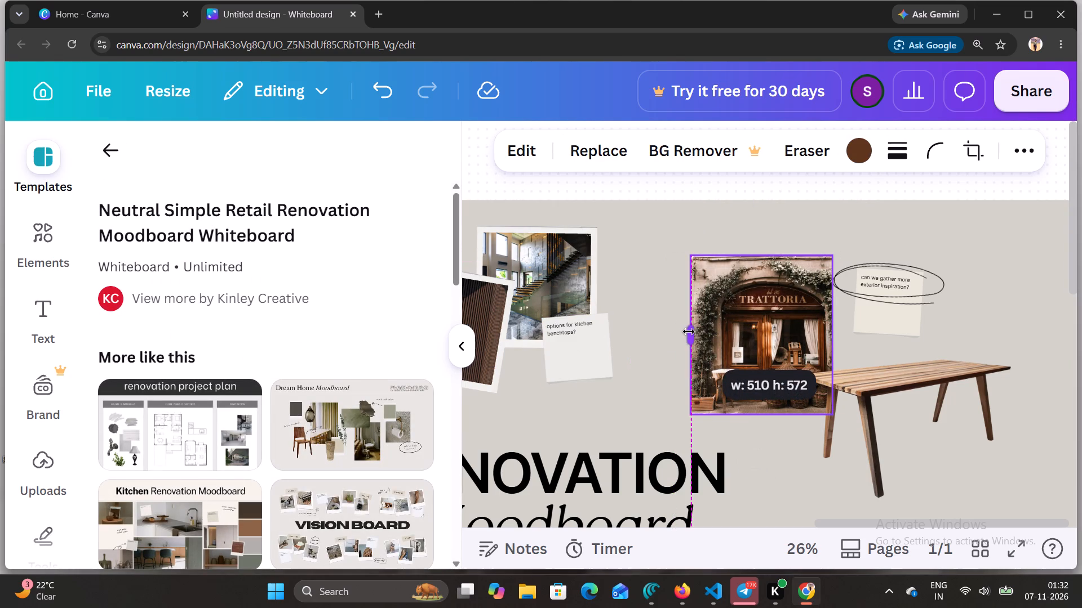
drag(689, 332, 680, 334)
click(680, 334)
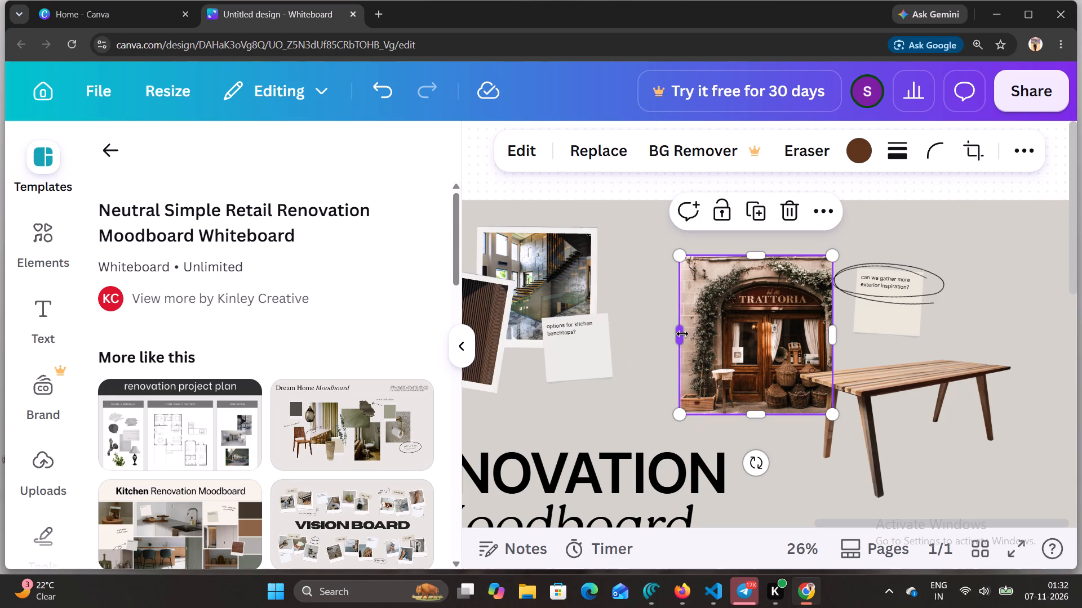
click(684, 334)
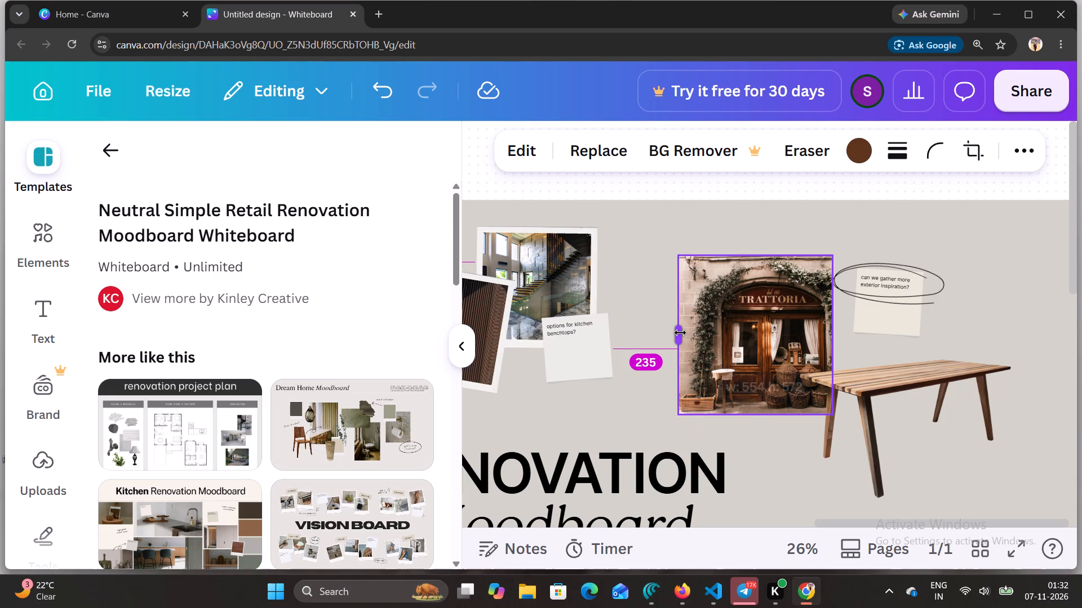
drag(680, 333, 686, 332)
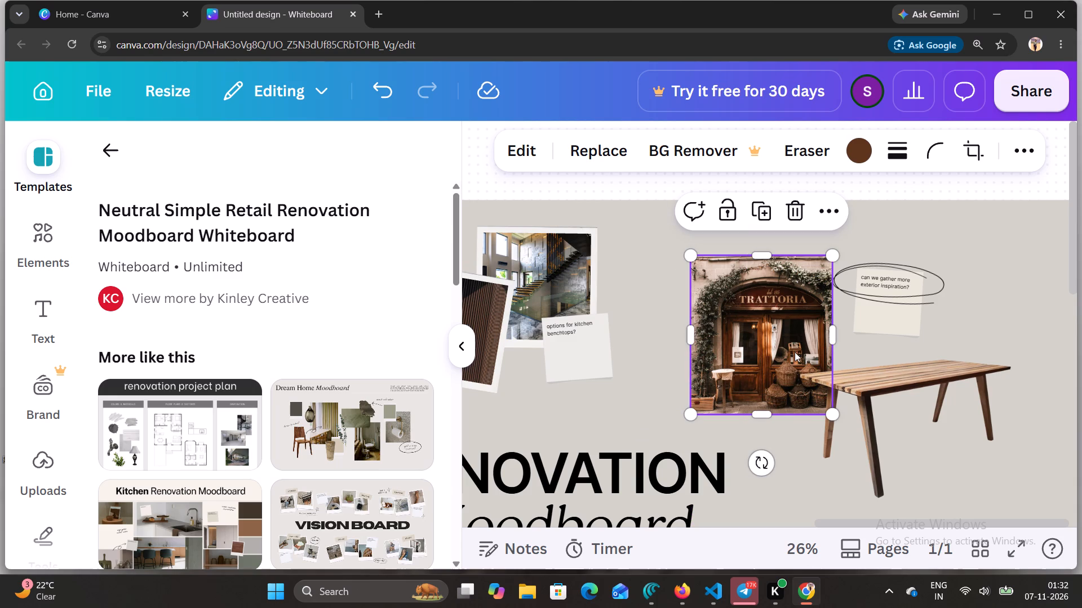
Enlarge the Trattoria photo within a taller frame reaching below the tabletop, cropping its width to end near the table's left edge.
drag(831, 341, 852, 337)
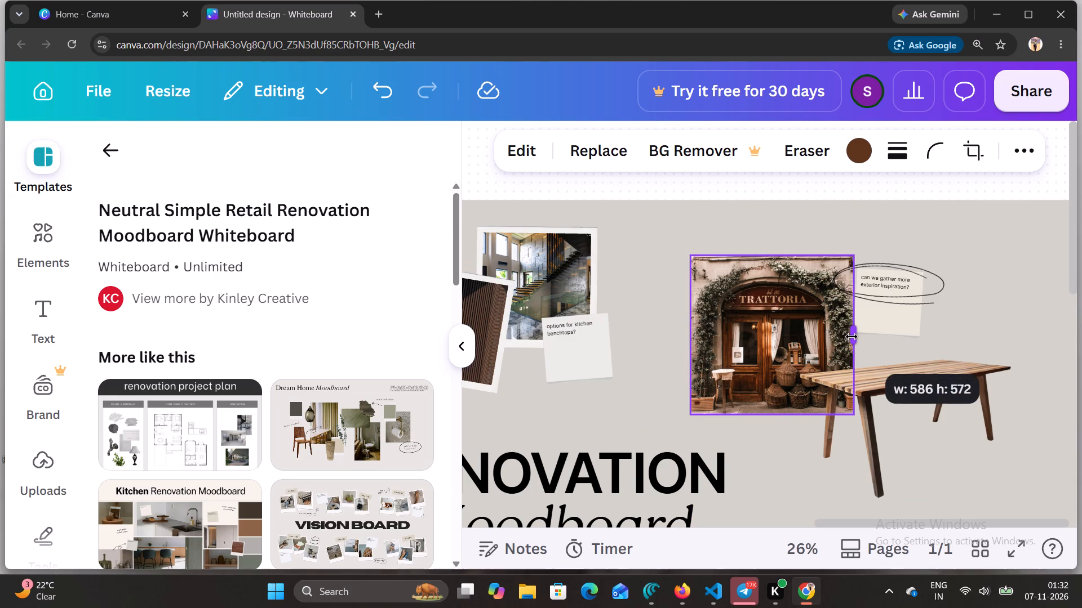
drag(852, 337, 1035, 339)
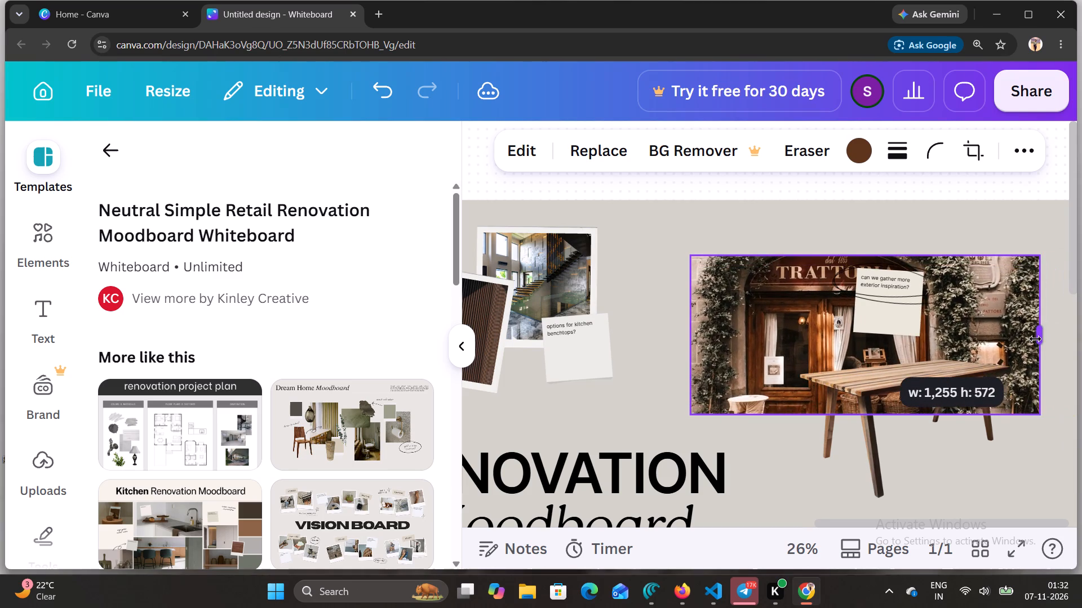
drag(1035, 339, 1026, 340)
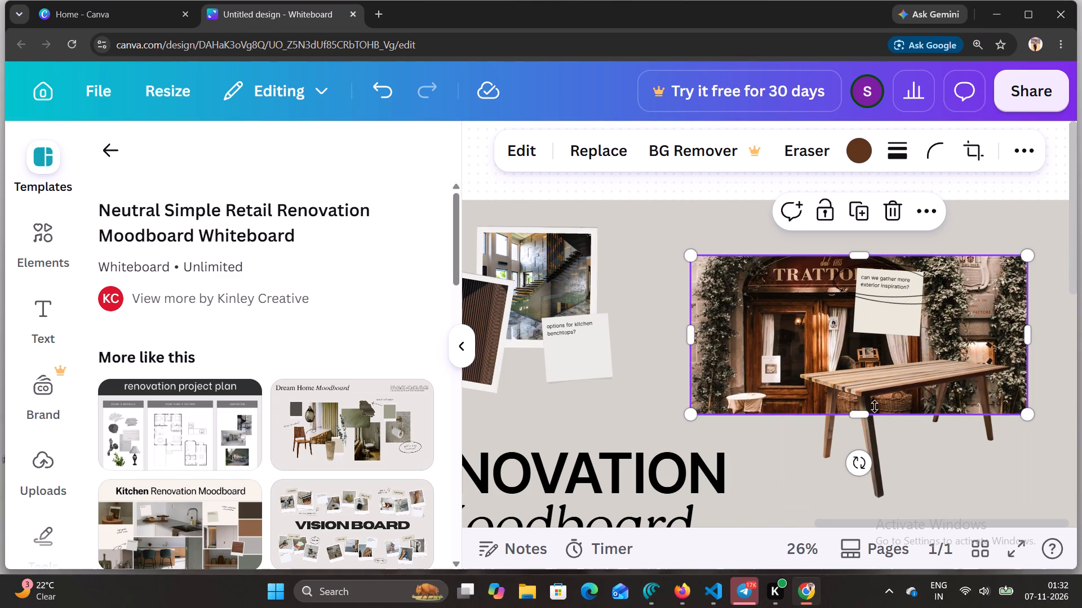
drag(861, 418, 854, 510)
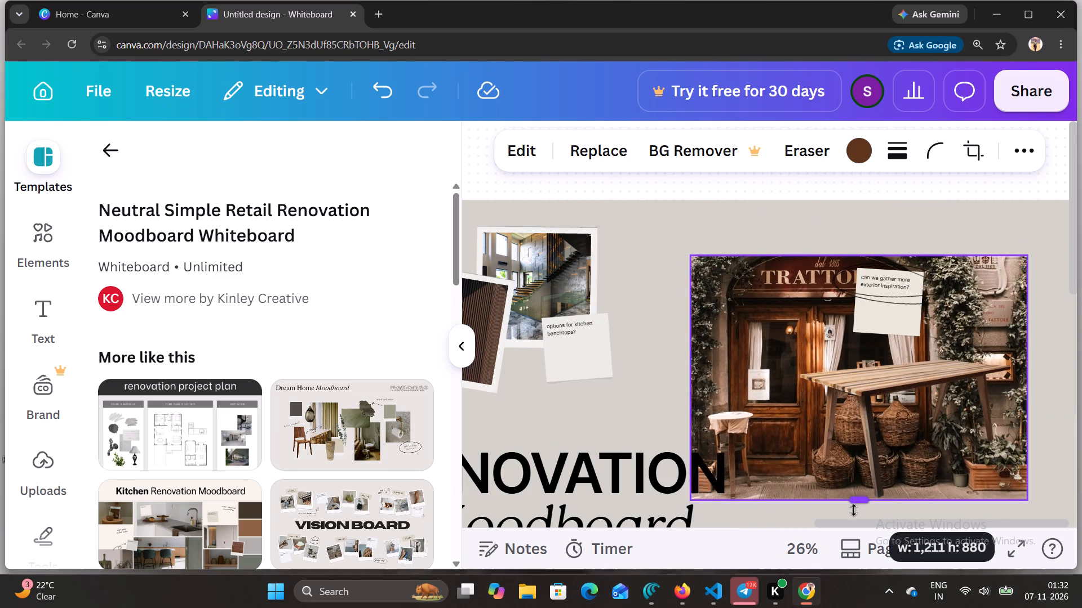
drag(854, 510, 861, 448)
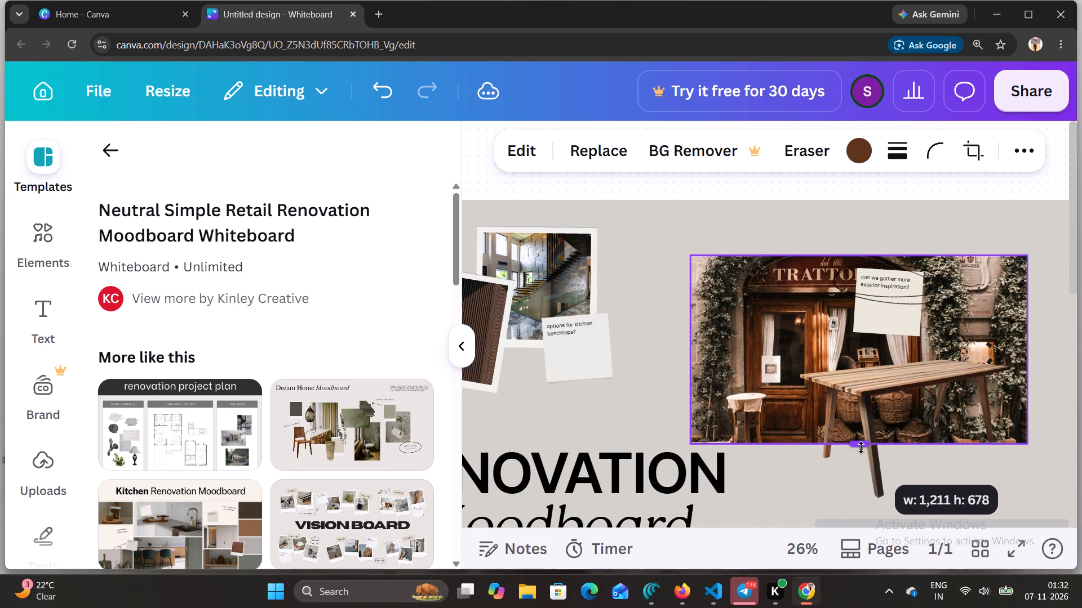
drag(861, 448, 852, 441)
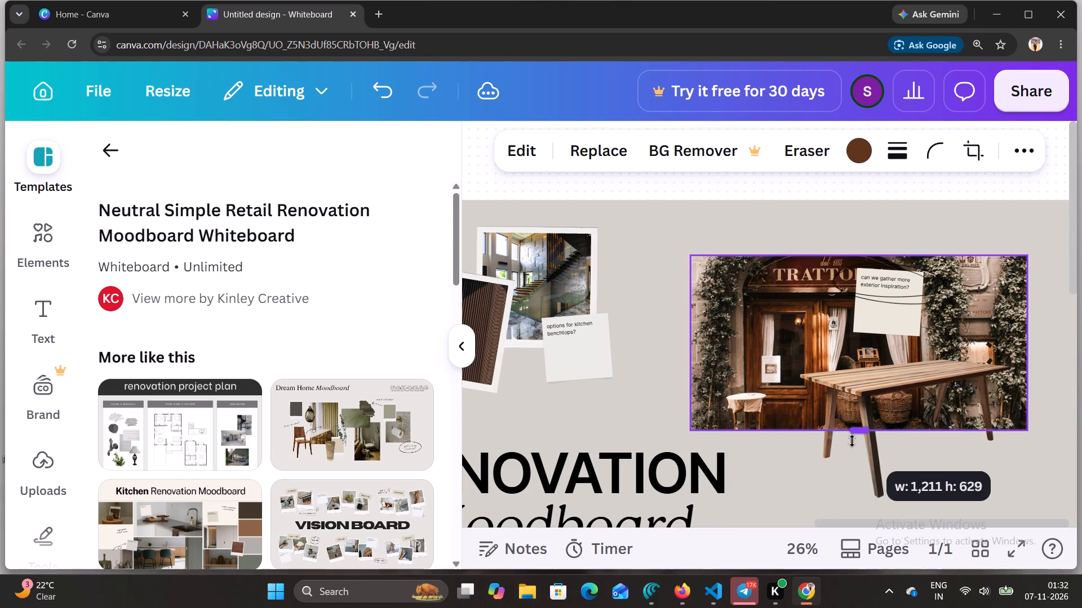
drag(852, 441, 844, 456)
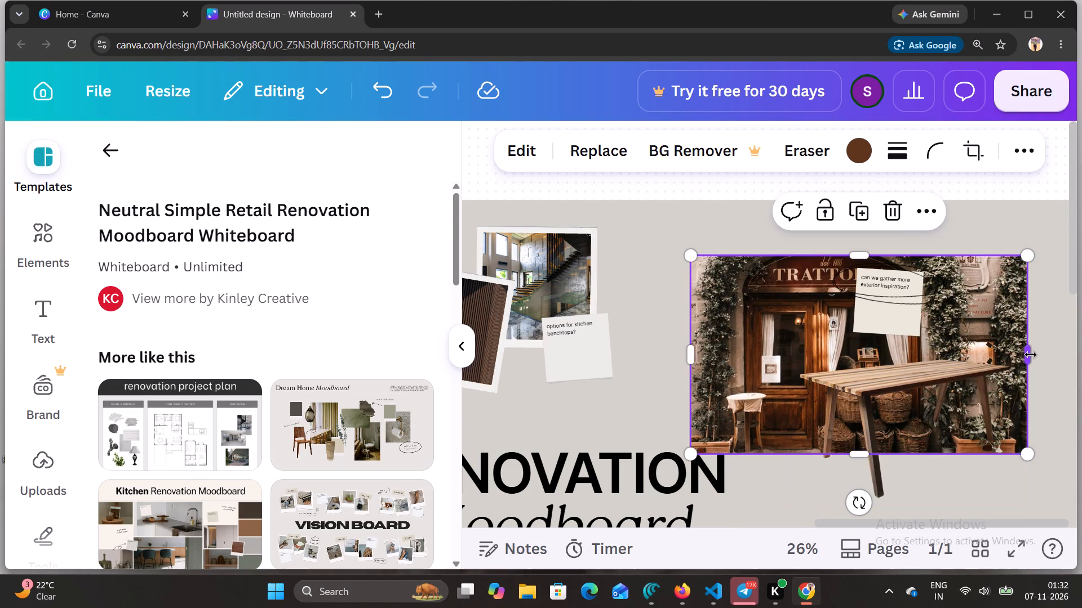
drag(1031, 355, 819, 390)
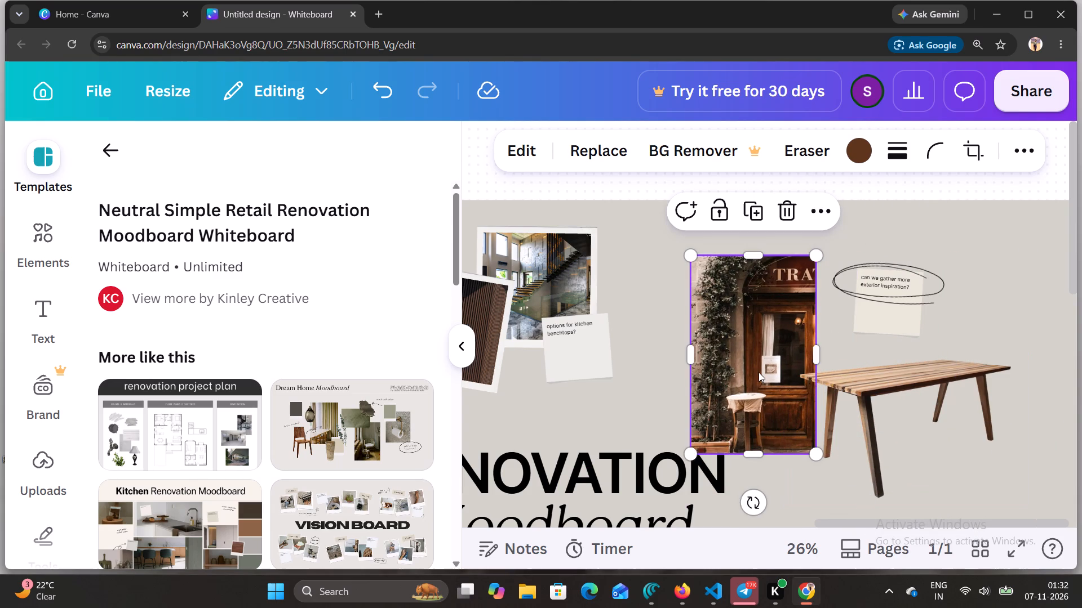
Move the Trattoria photo up and to the left so it sits clear of the wooden table.
drag(759, 372, 730, 333)
Reframe the Trattoria photo to about 711 wide by 699 high, extending its right side to show the whole sign and trimming the left and bottom.
drag(790, 318, 852, 304)
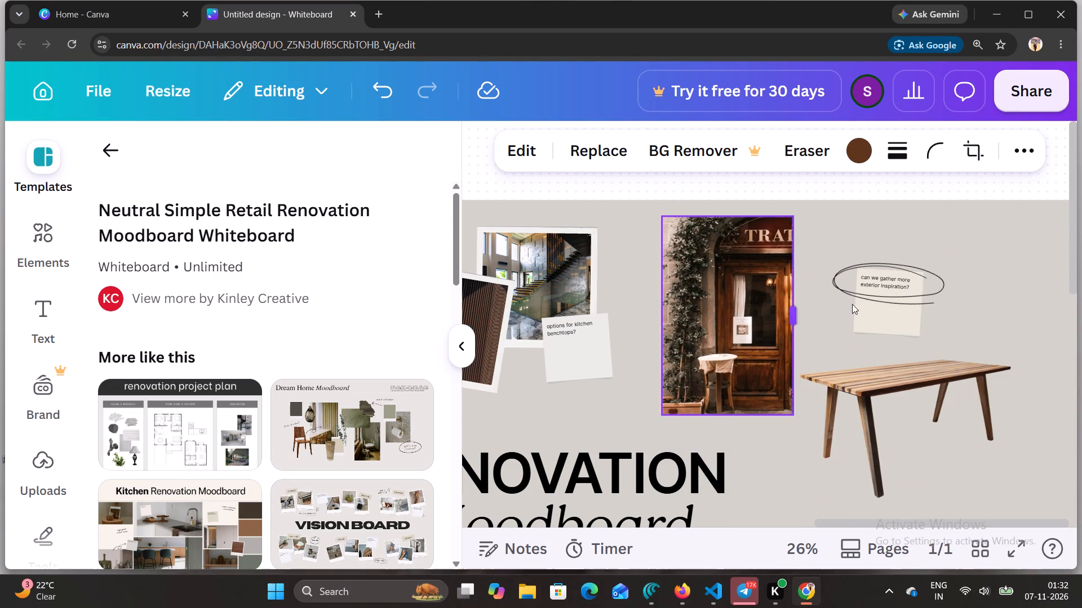
drag(852, 304, 860, 309)
drag(754, 407, 744, 410)
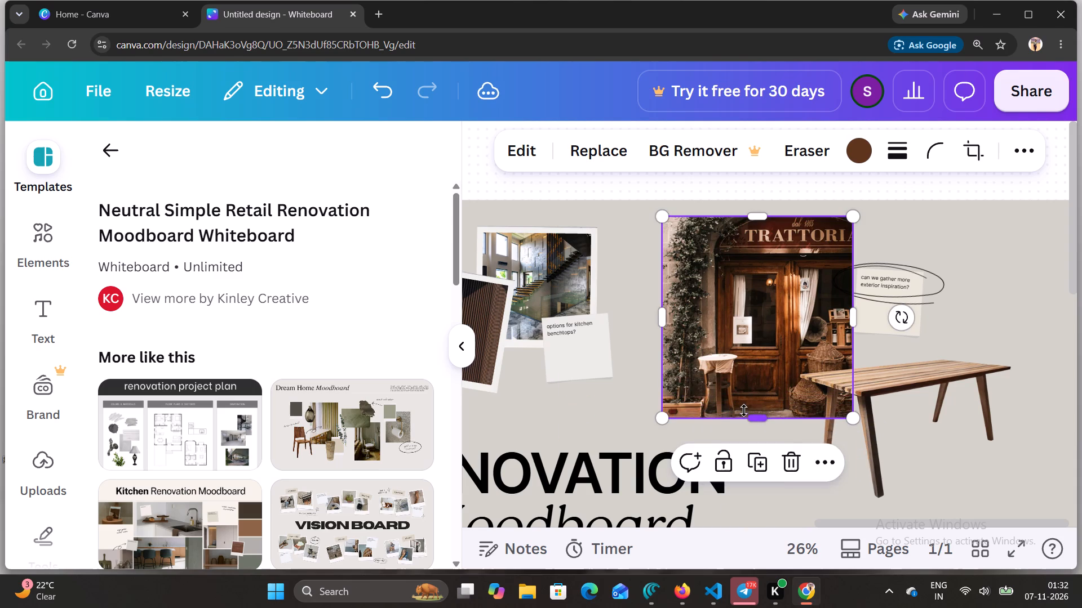
drag(850, 315, 786, 323)
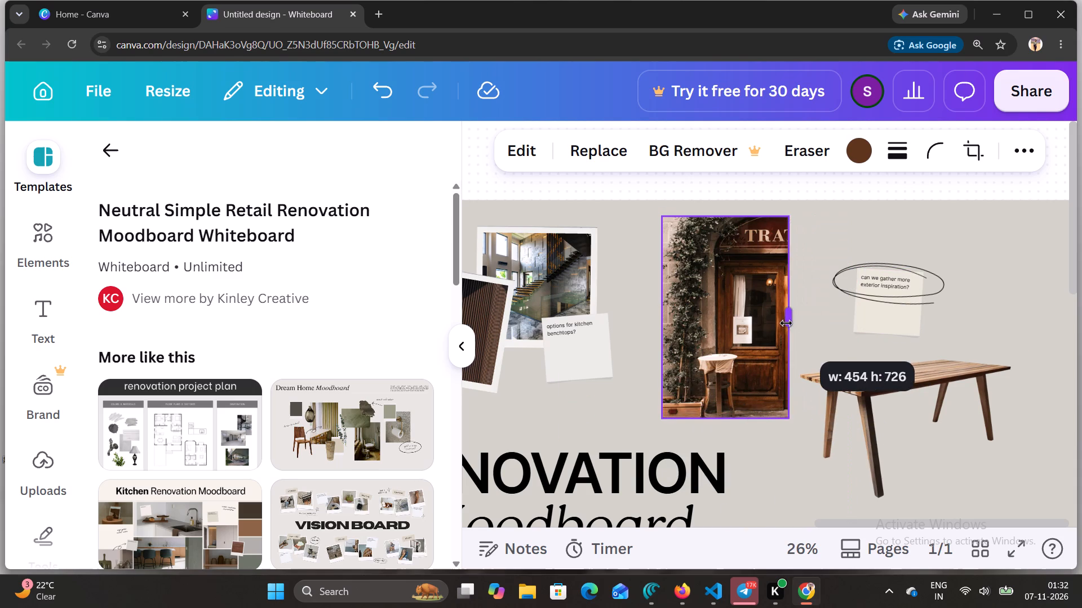
drag(786, 323, 853, 320)
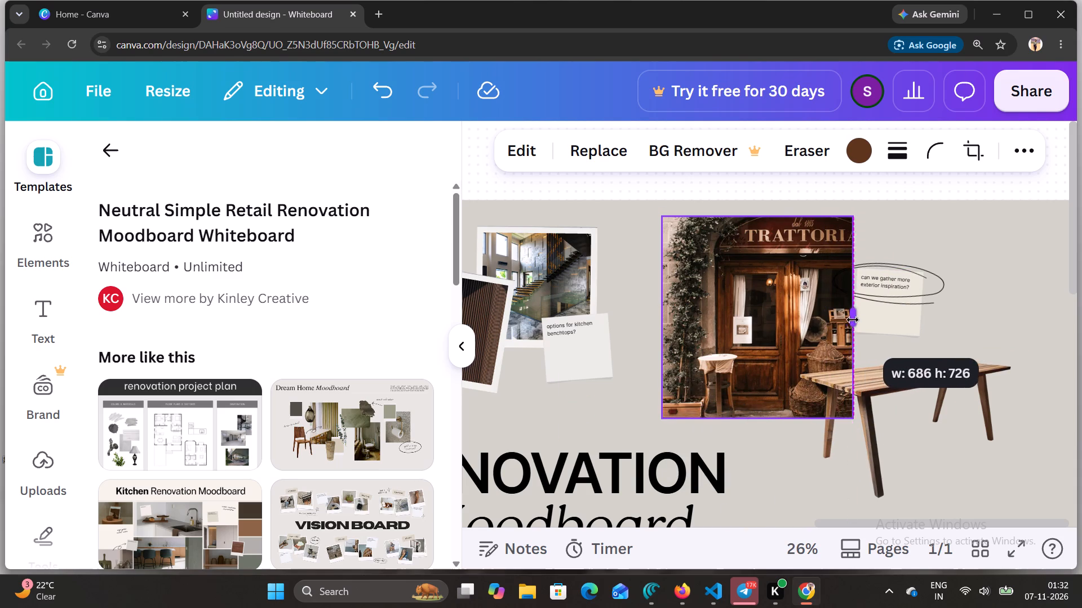
drag(853, 320, 860, 319)
drag(659, 311, 681, 311)
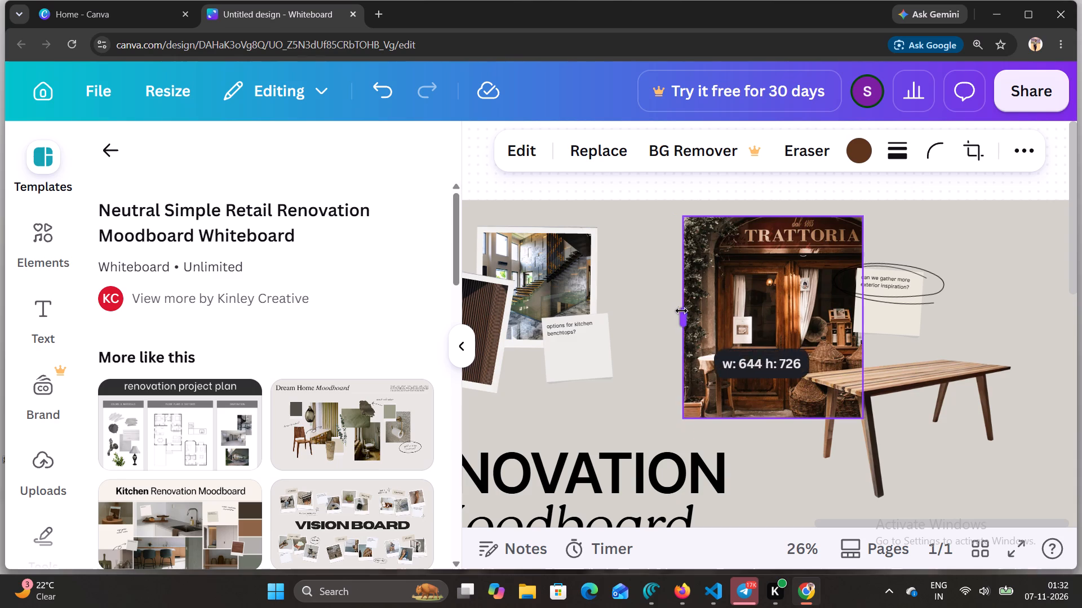
drag(681, 311, 668, 312)
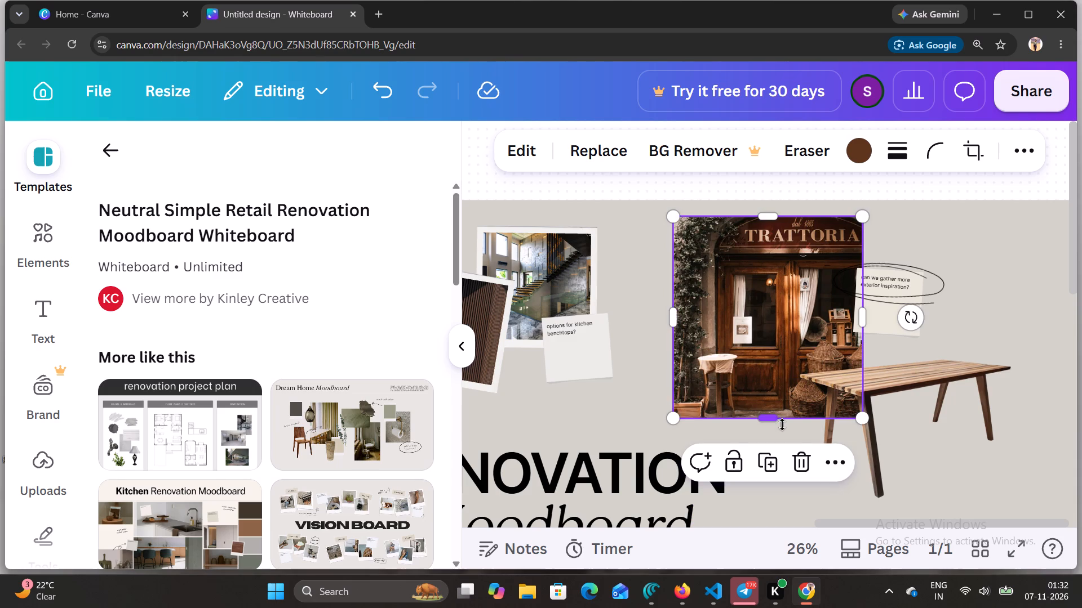
drag(772, 423, 760, 415)
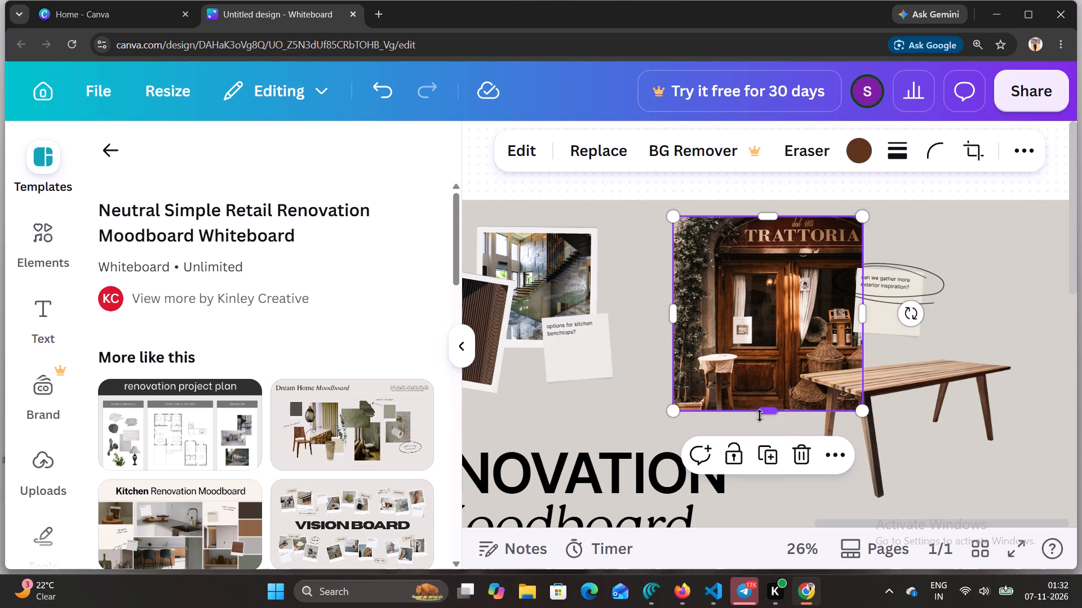
drag(864, 316, 848, 320)
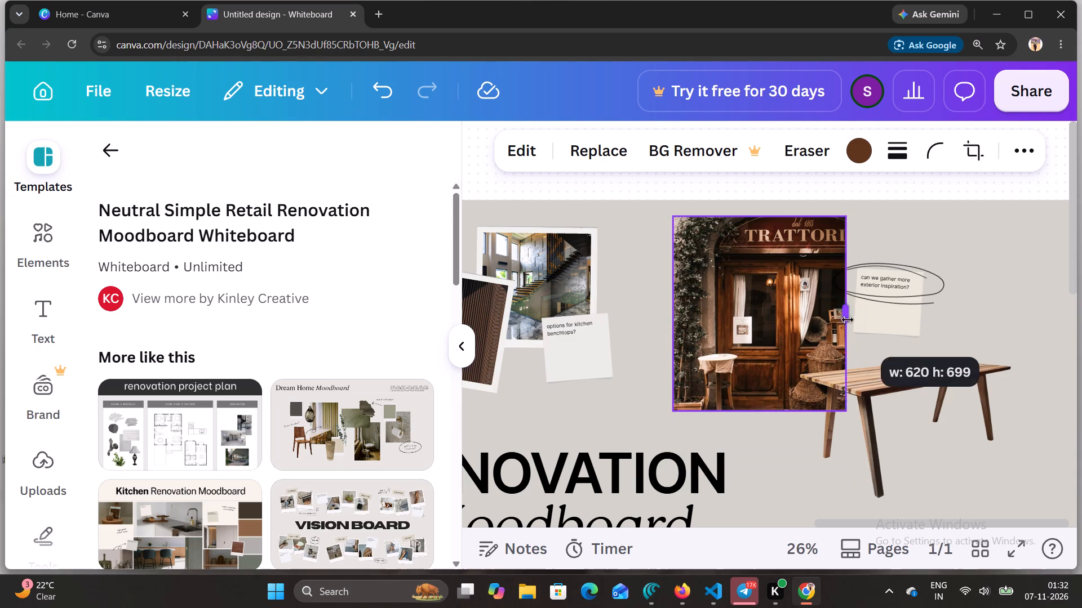
drag(848, 320, 826, 332)
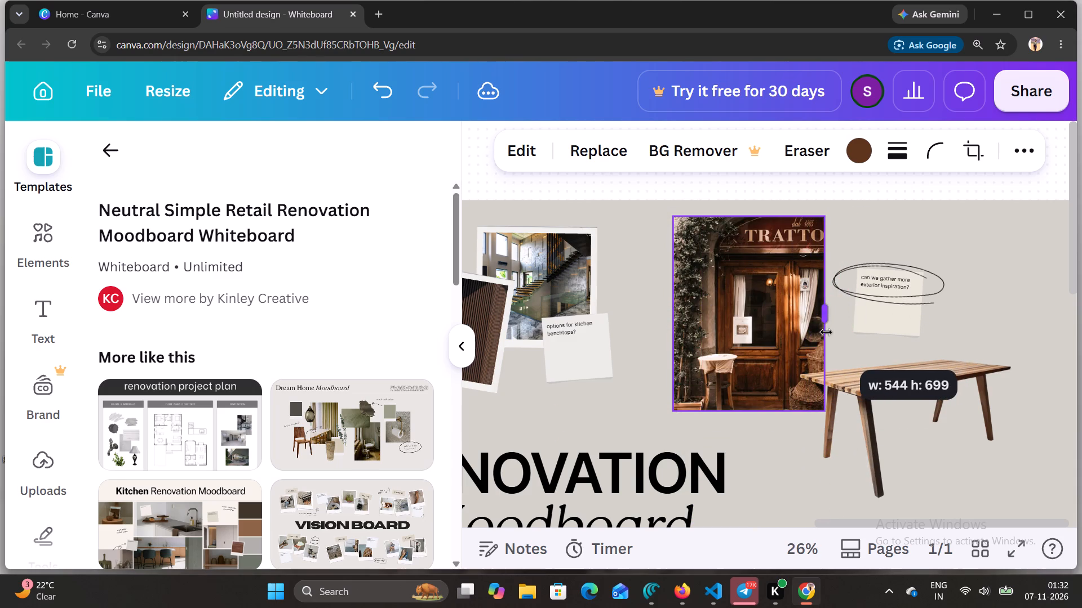
drag(826, 332, 862, 331)
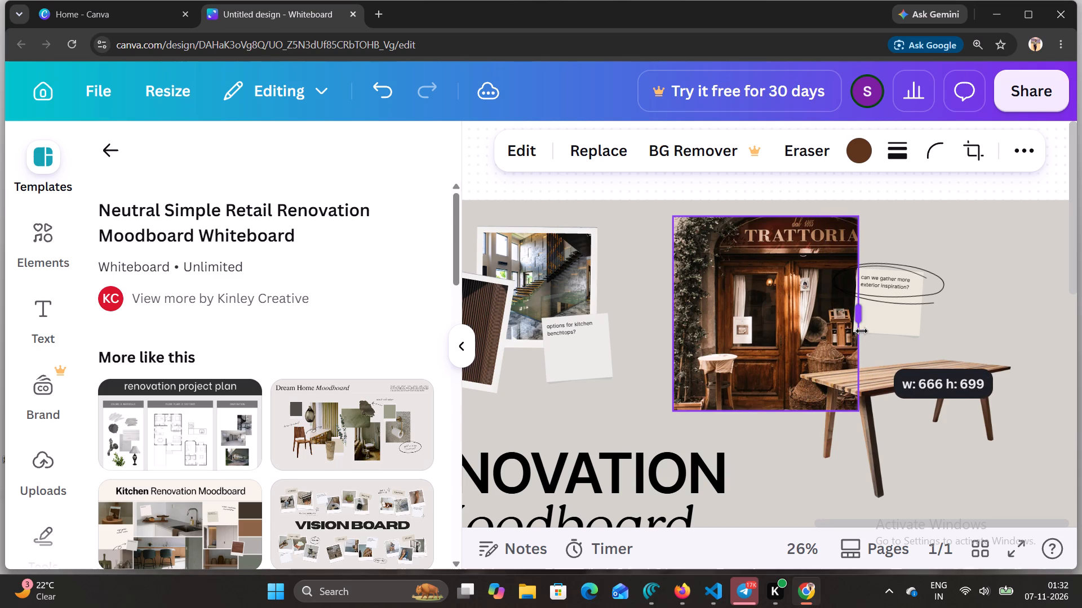
drag(862, 331, 873, 333)
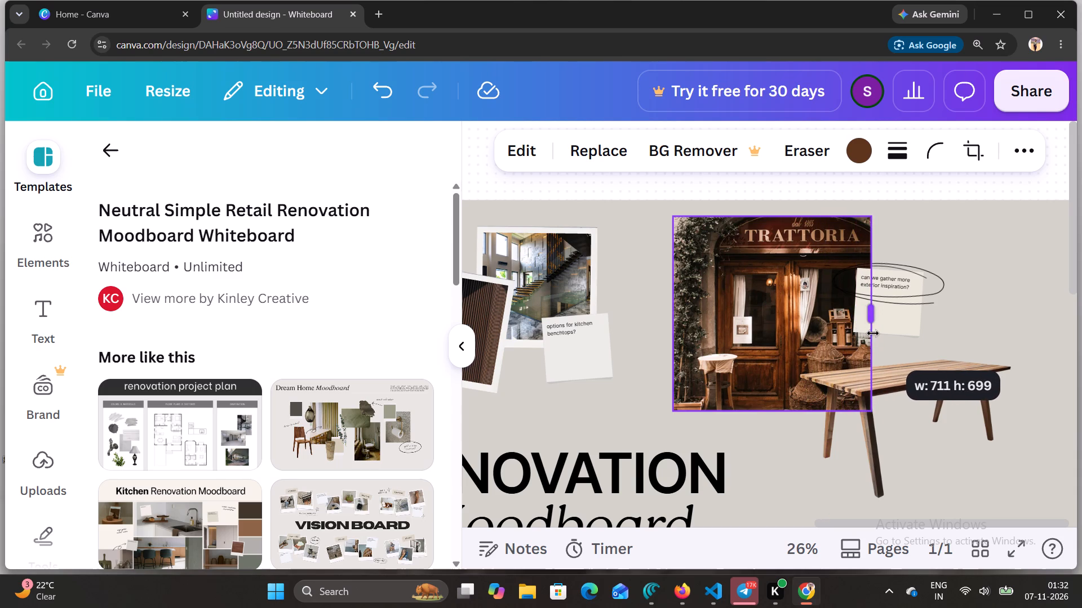
drag(873, 333, 872, 333)
Move the wooden table to the right and slightly up so it sits clear of the Trattoria photo.
drag(906, 374, 966, 378)
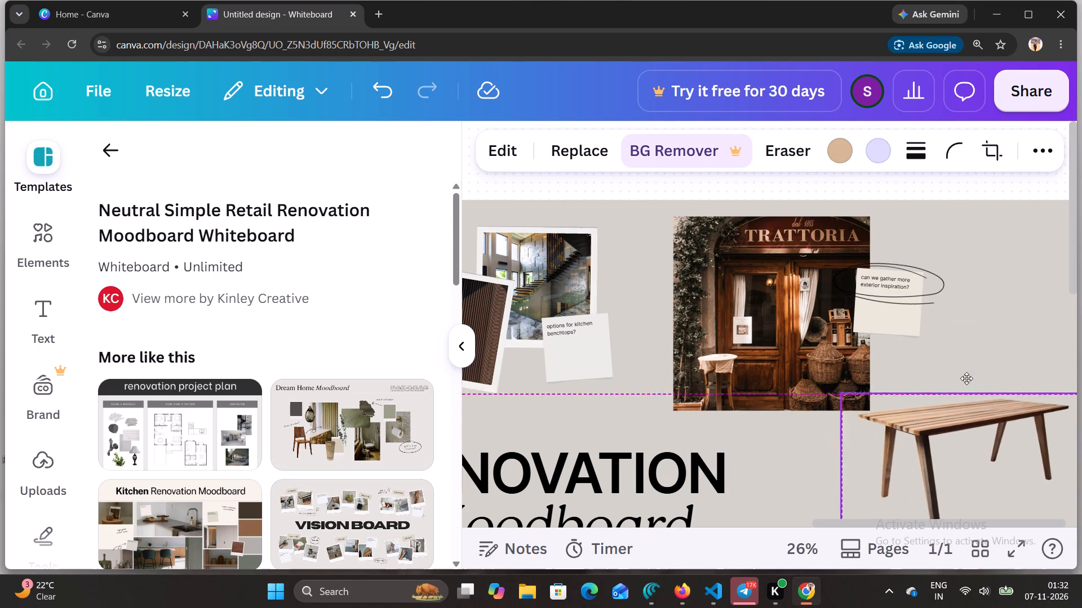
drag(966, 378, 992, 346)
click(992, 346)
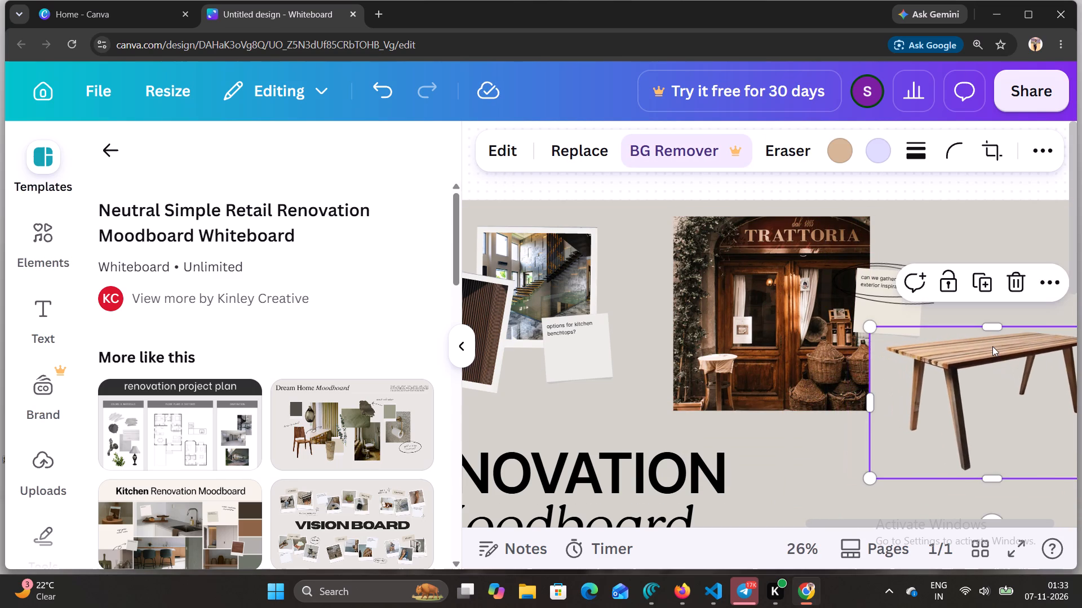
Search the replacement photos for "table" with the wooden table selected.
click(967, 360)
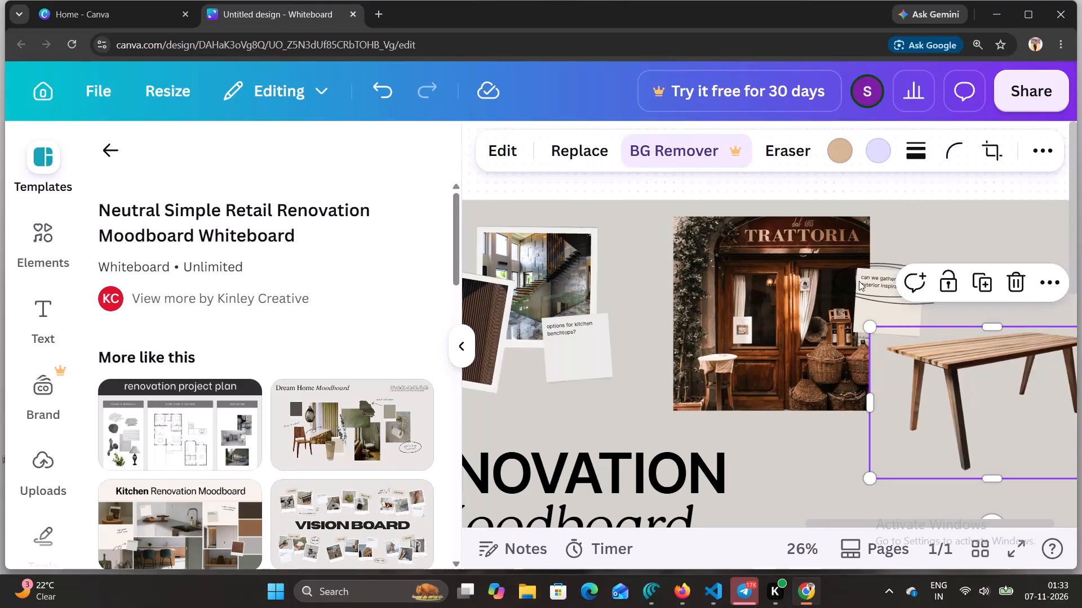
click(583, 138)
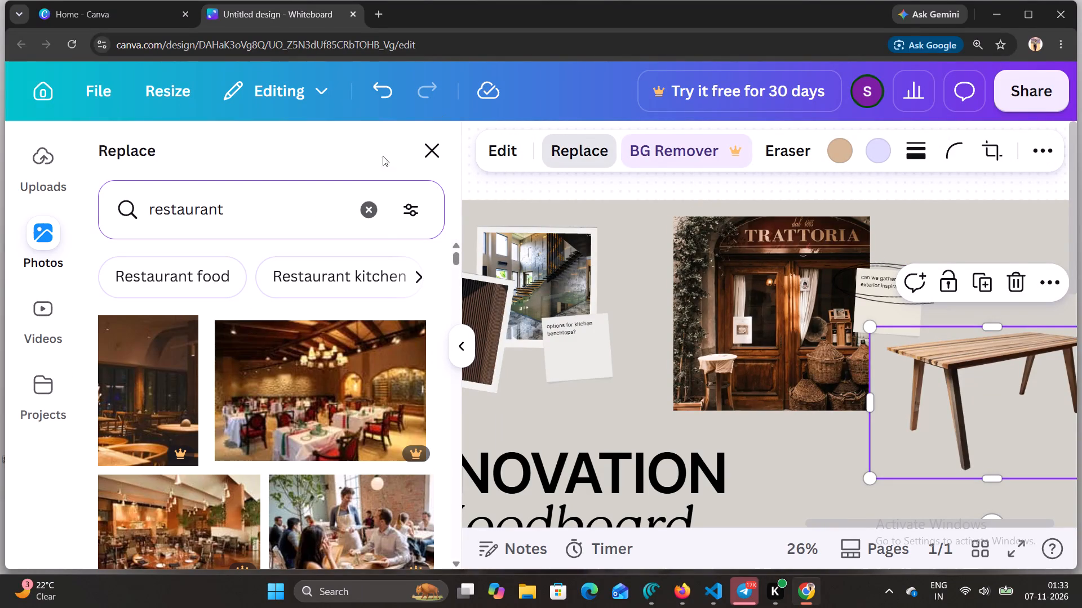
click(367, 212)
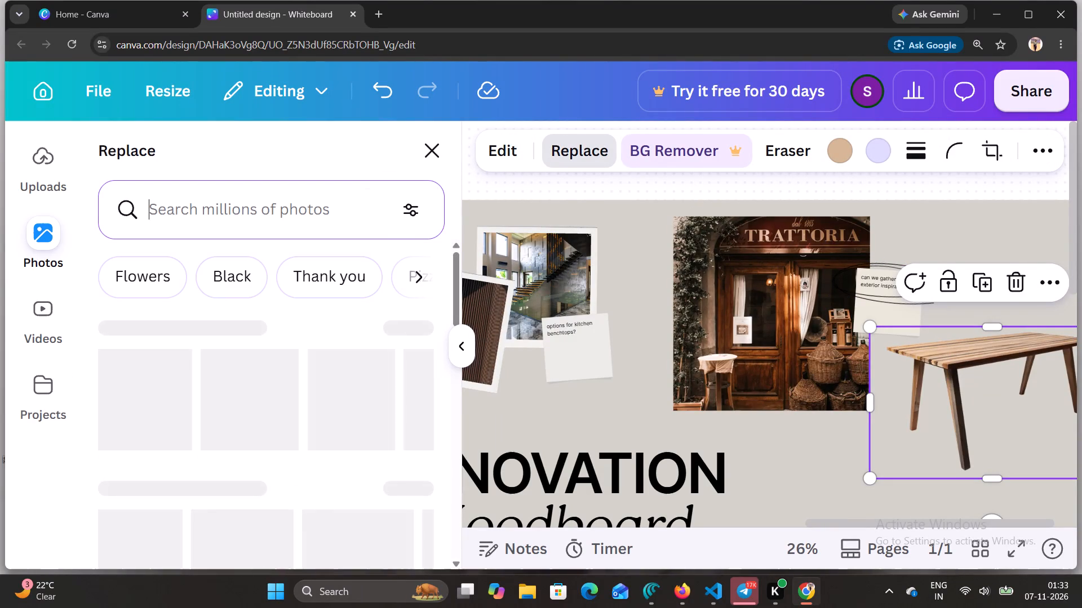
text(table)
key(Return)
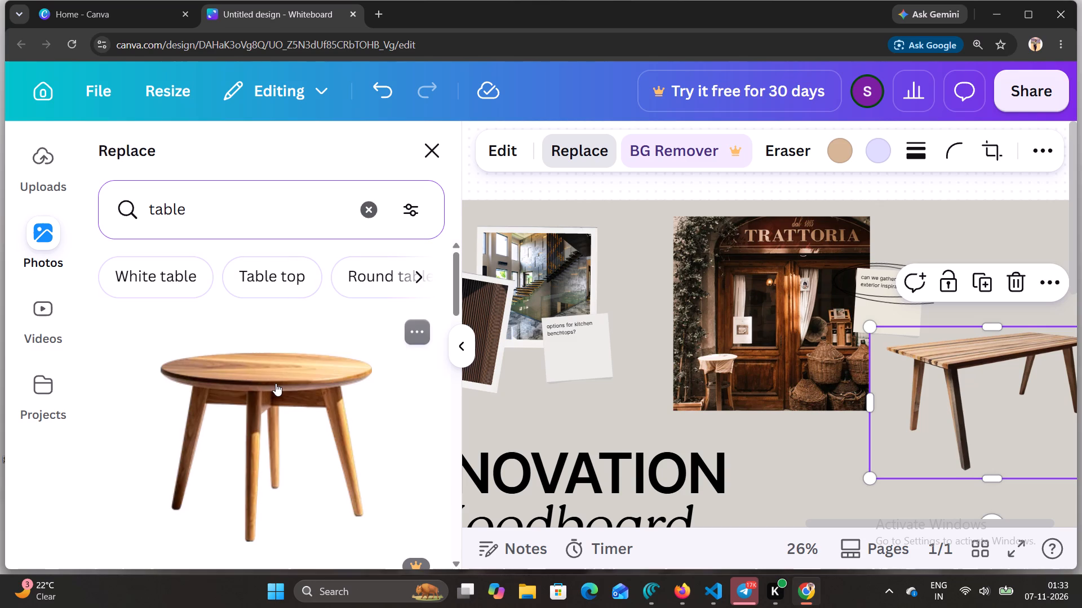
Look through the "table" photo results for a suitable replacement for the wooden table.
scroll(242, 397, down, 5)
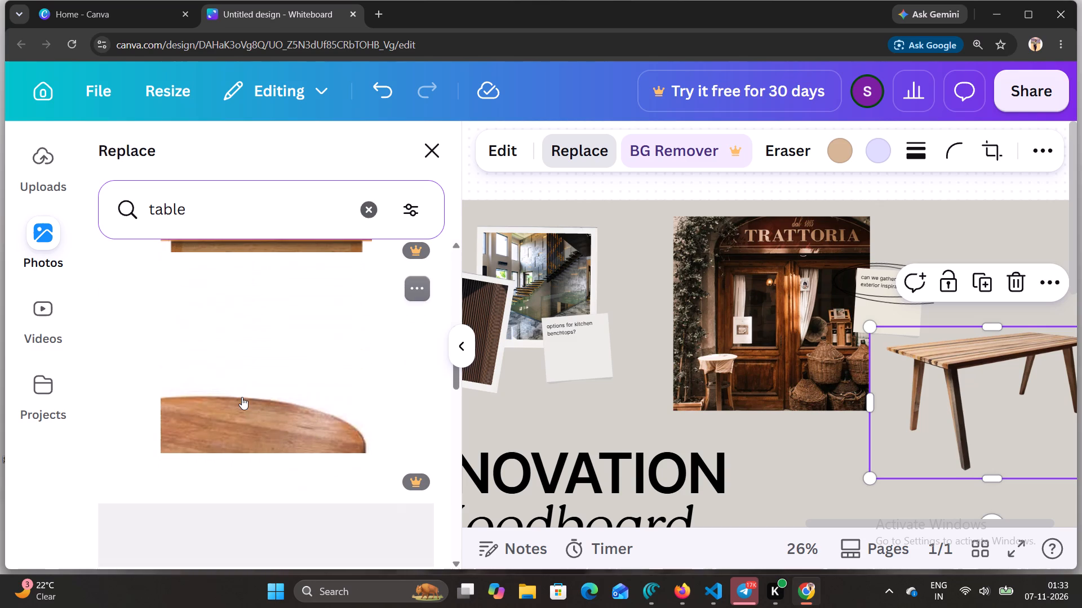
scroll(242, 397, down, 3)
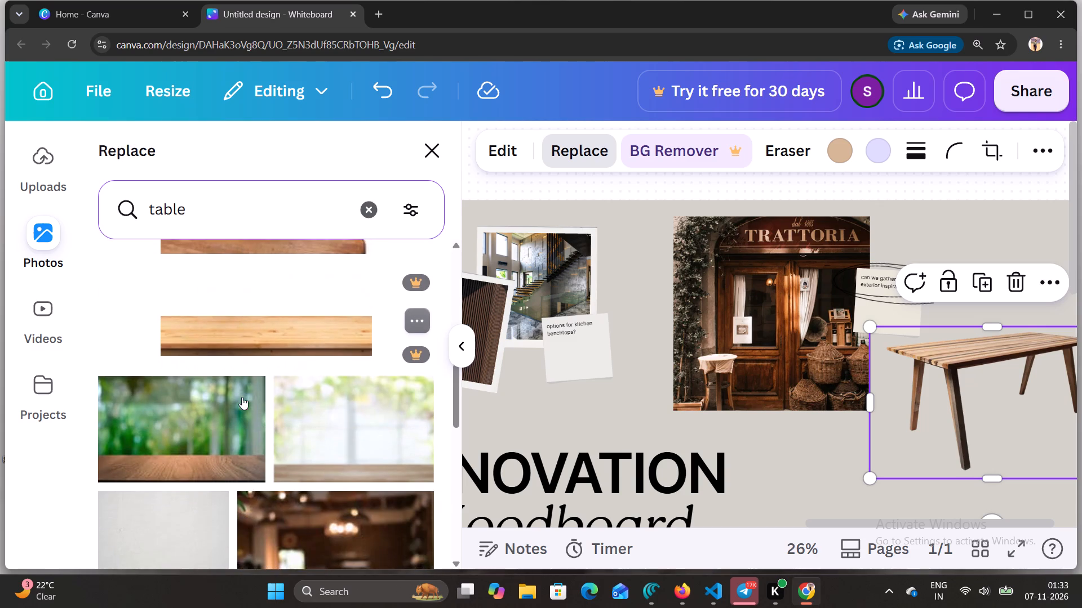
scroll(242, 397, down, 5)
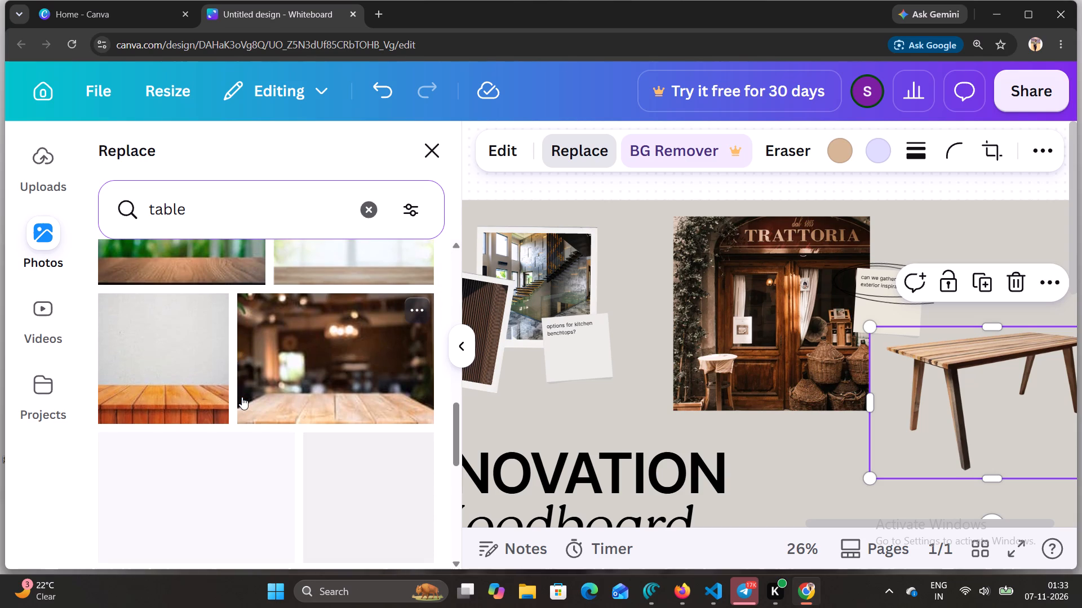
scroll(242, 397, down, 2)
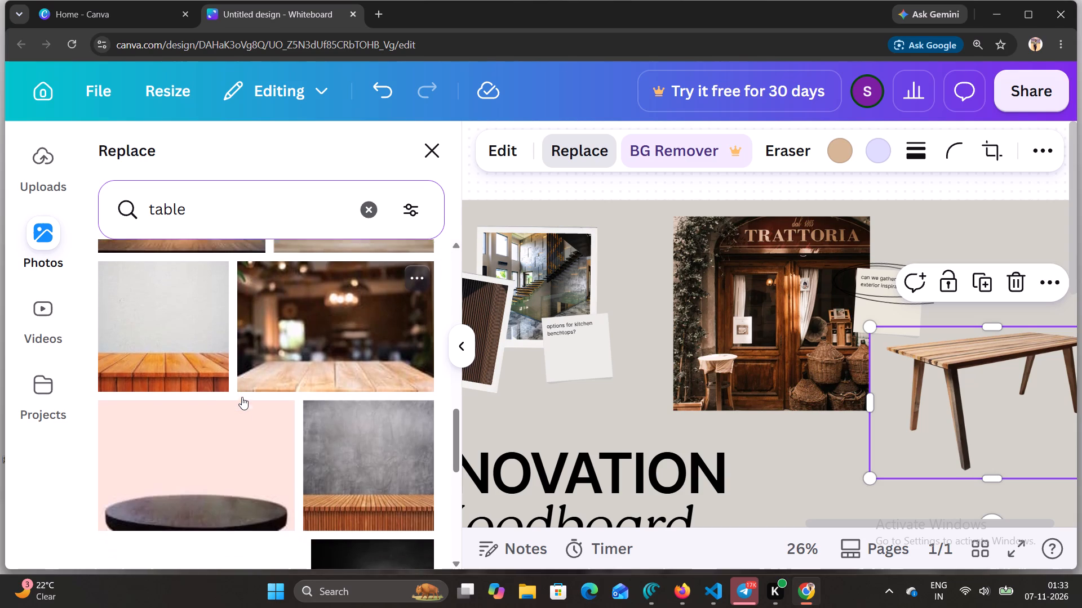
scroll(242, 397, down, 3)
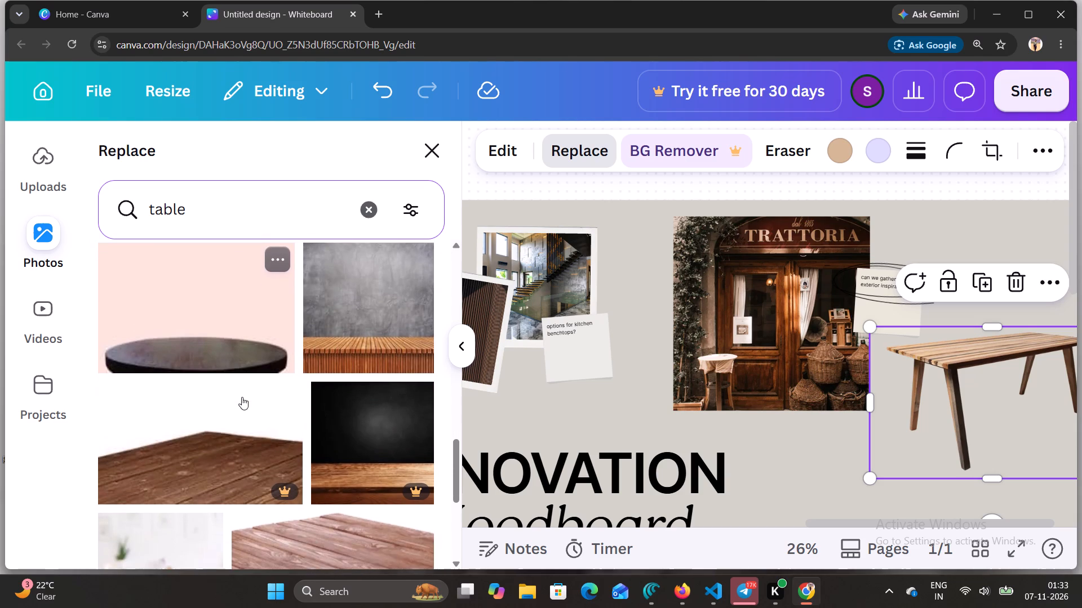
scroll(242, 397, down, 4)
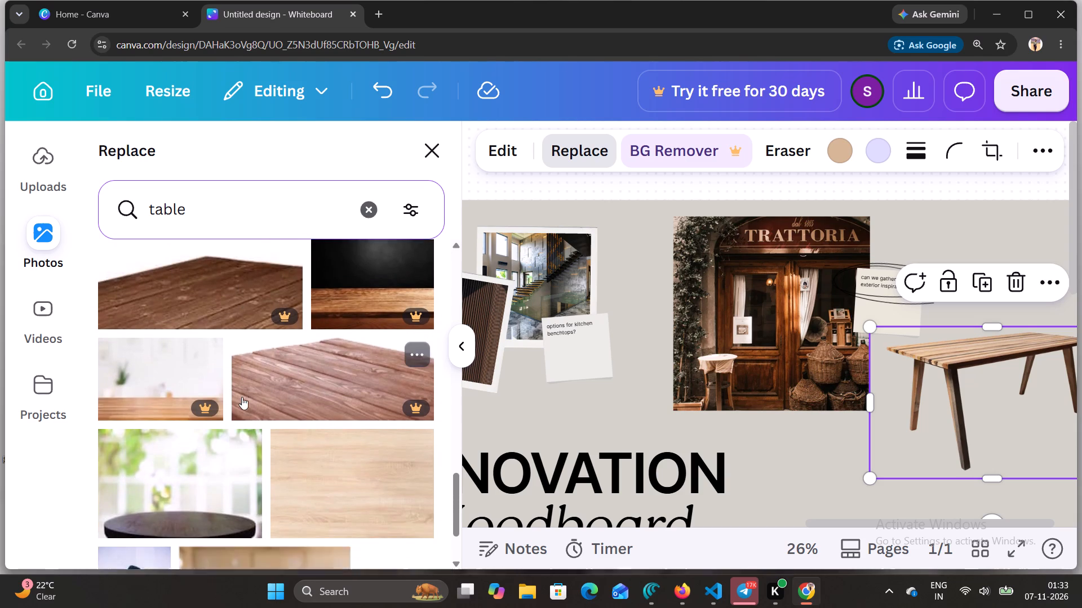
scroll(242, 397, down, 2)
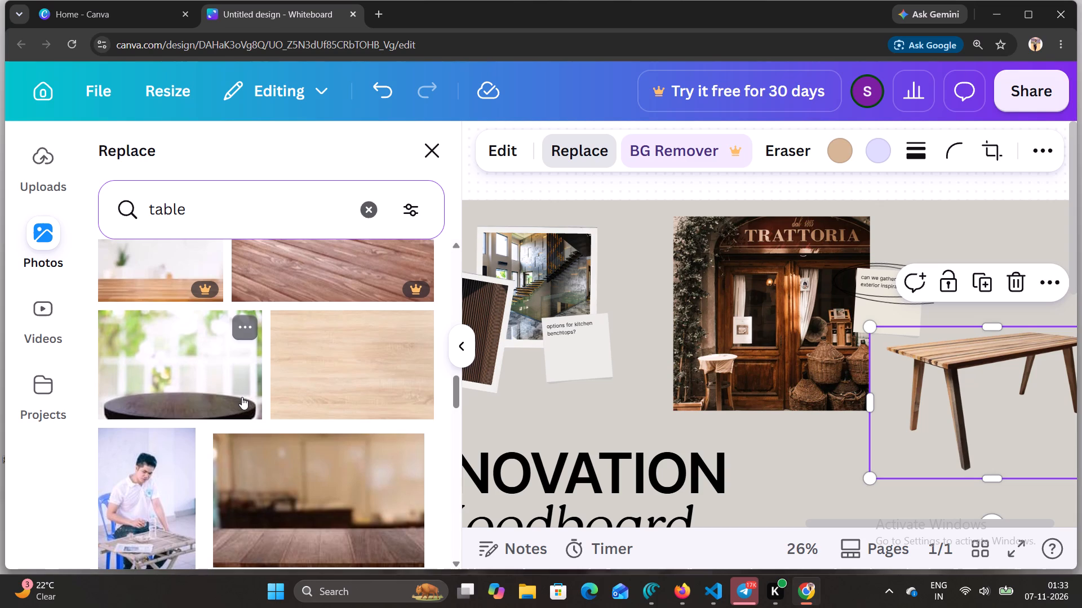
scroll(242, 397, down, 3)
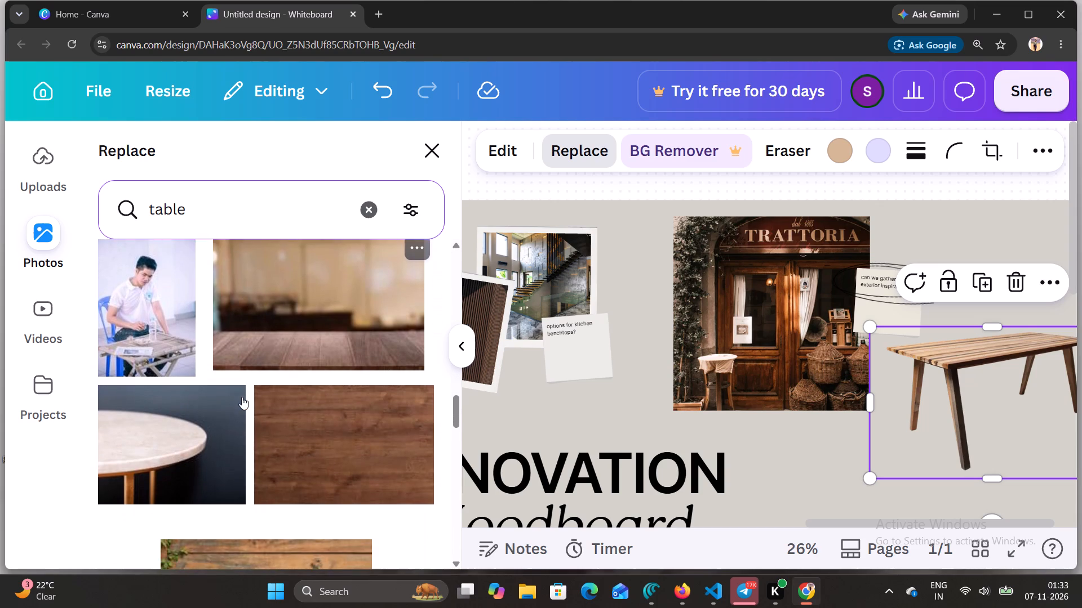
scroll(242, 397, down, 4)
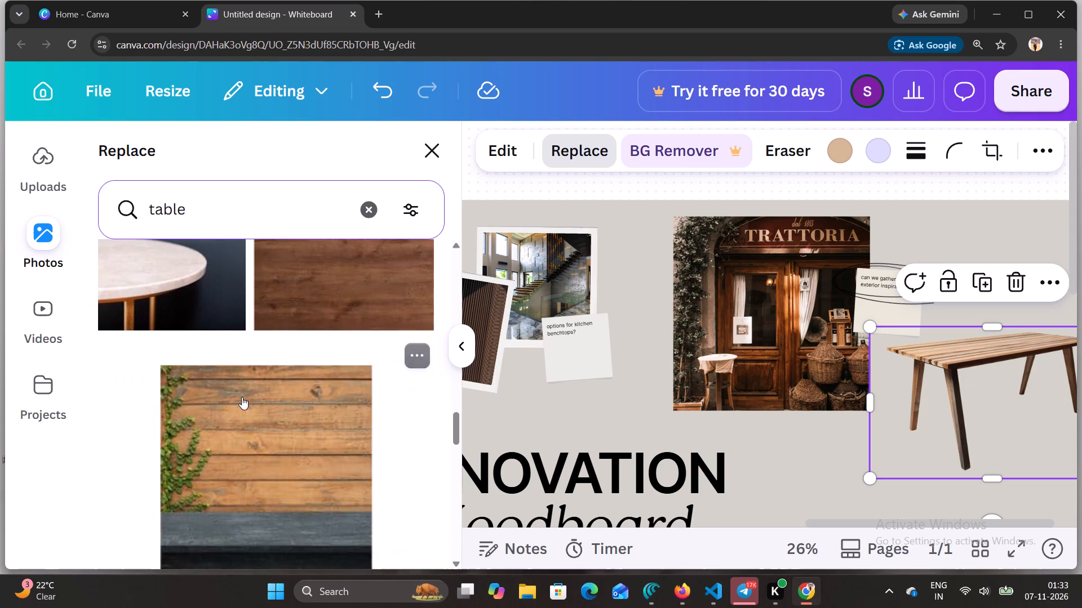
scroll(242, 397, down, 3)
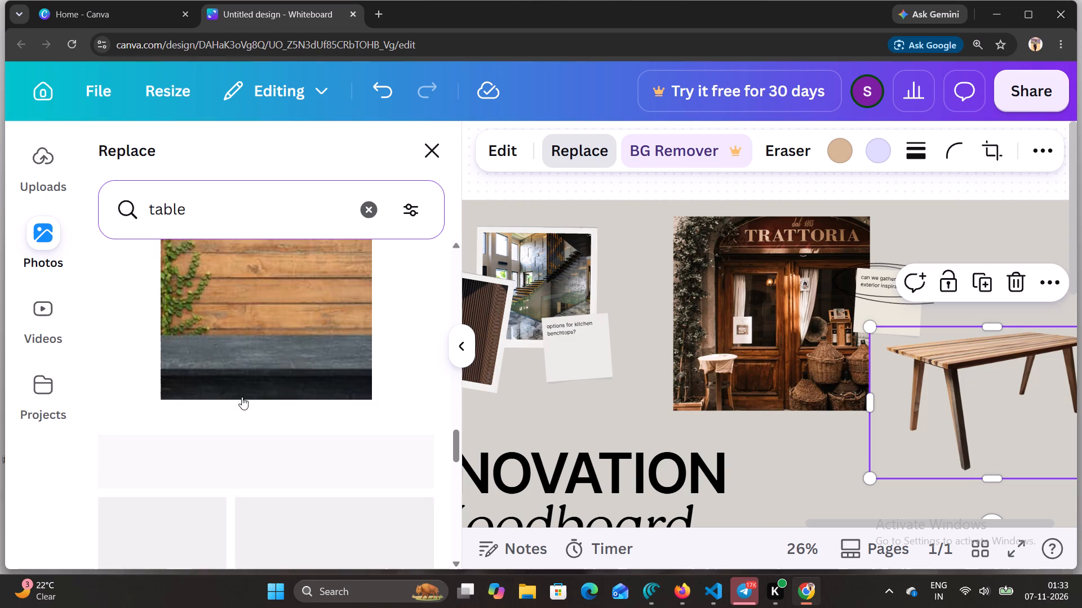
scroll(242, 397, down, 3)
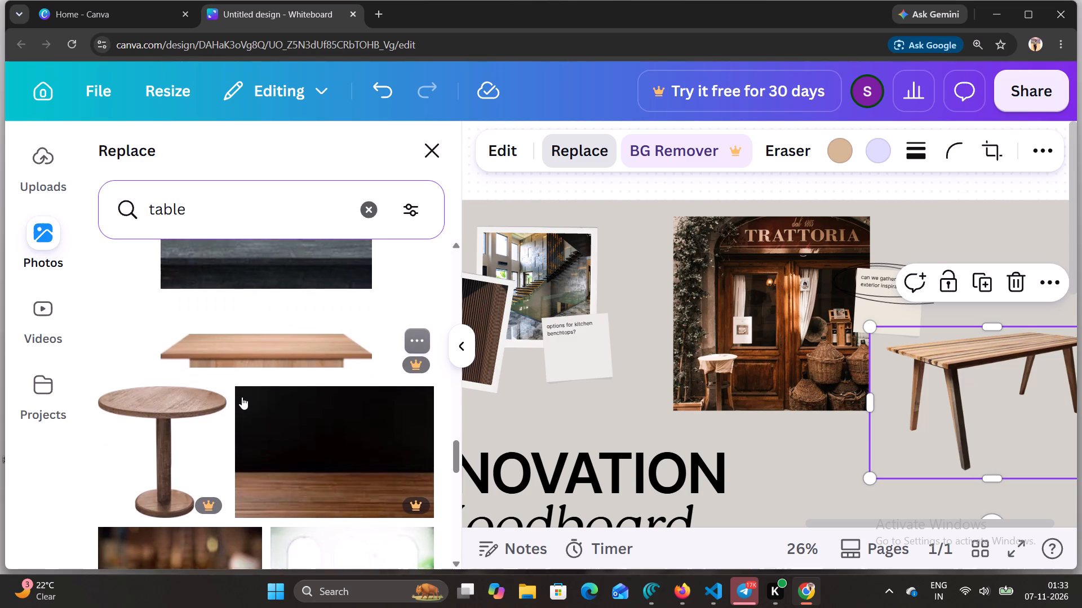
scroll(242, 397, down, 4)
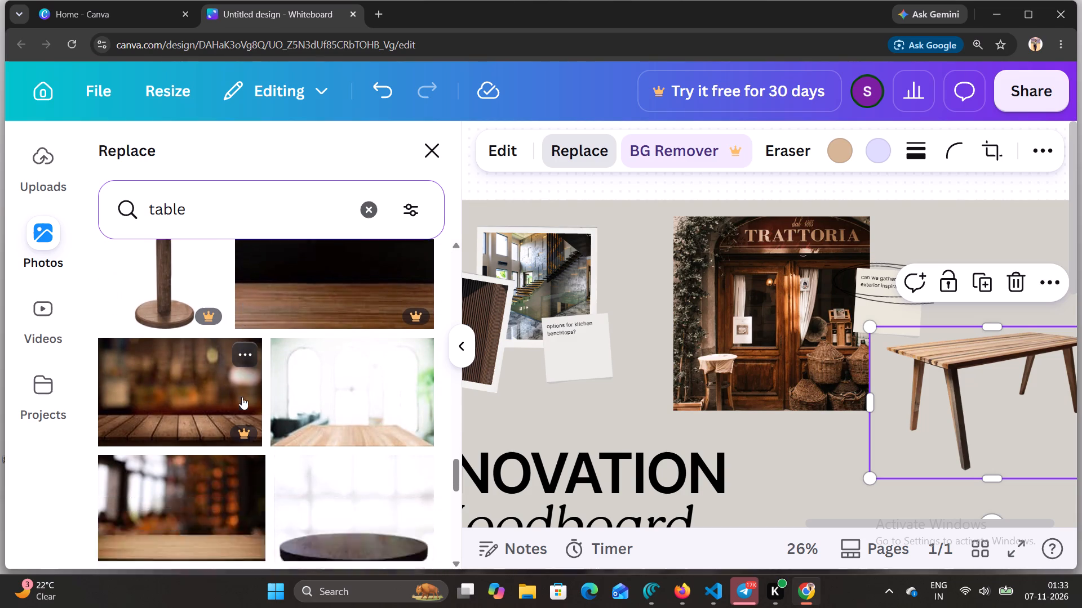
scroll(242, 397, down, 2)
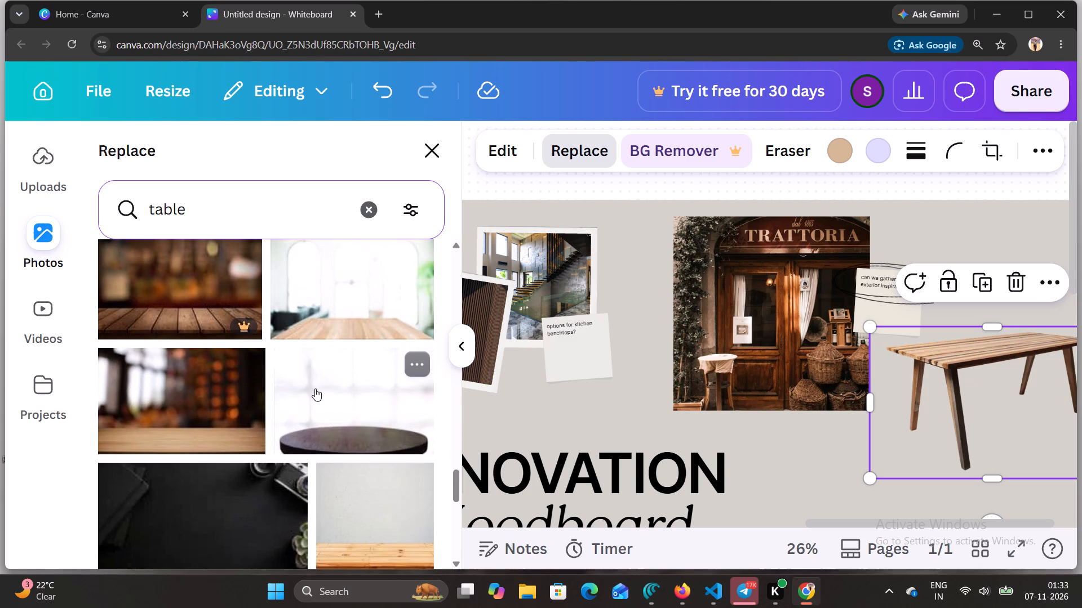
scroll(315, 388, down, 1)
scroll(303, 340, down, 1)
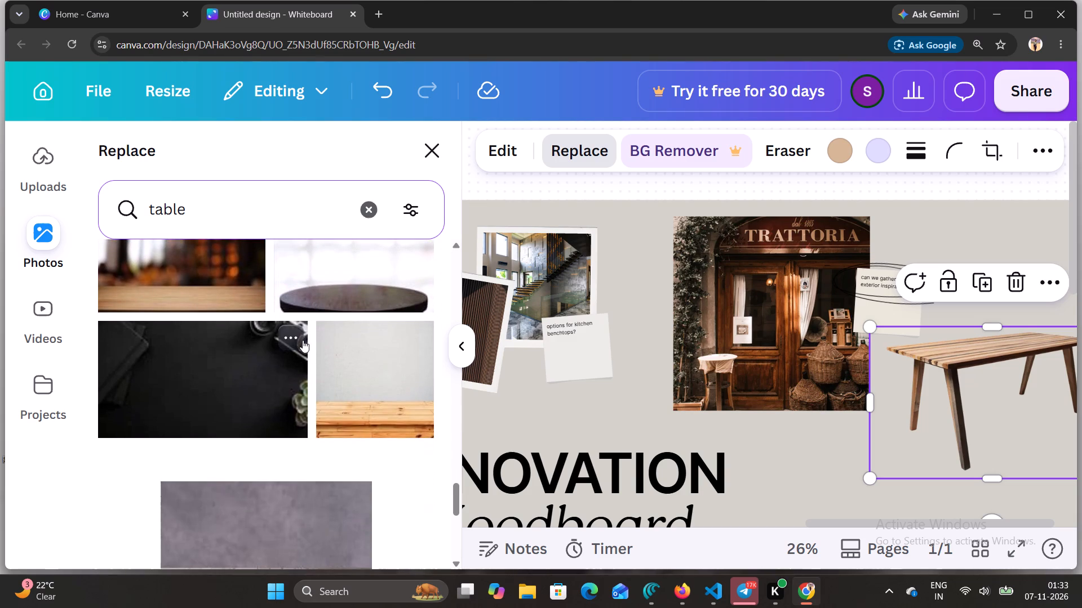
scroll(303, 340, up, 2)
scroll(303, 340, down, 5)
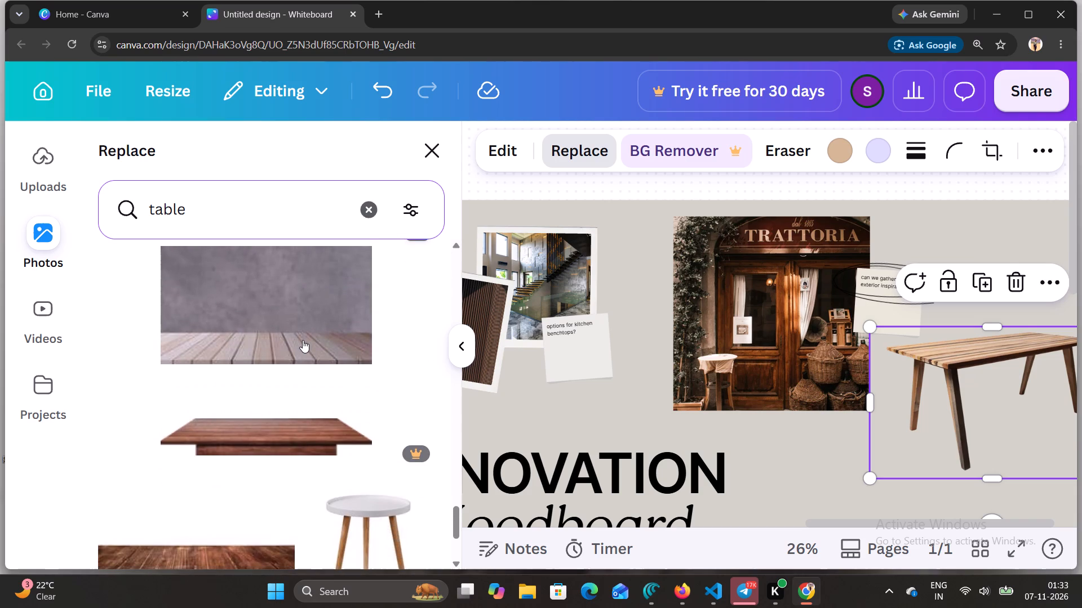
scroll(303, 340, down, 4)
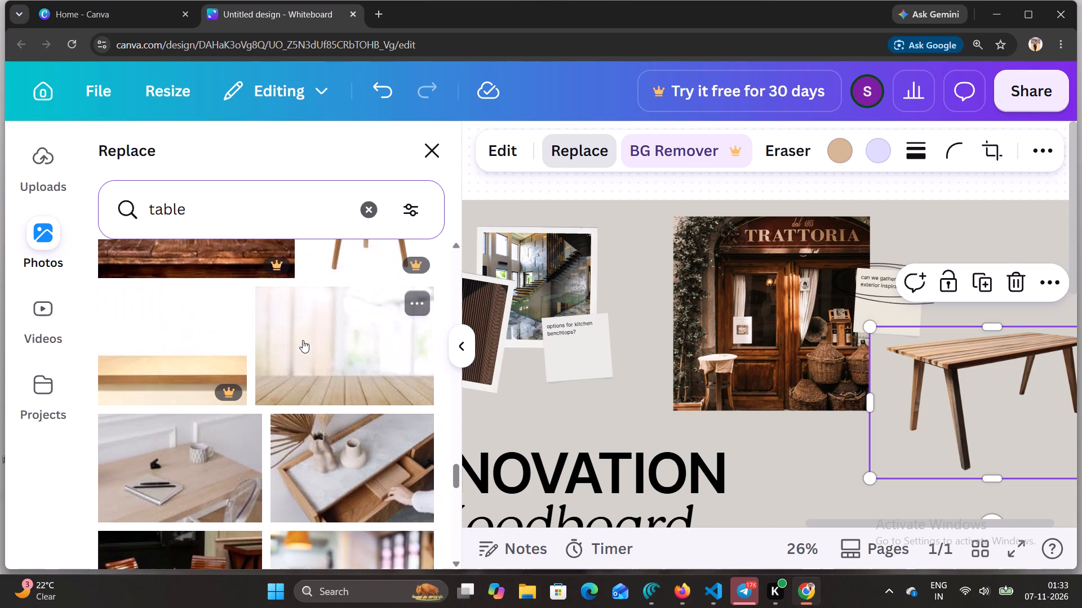
scroll(303, 340, down, 2)
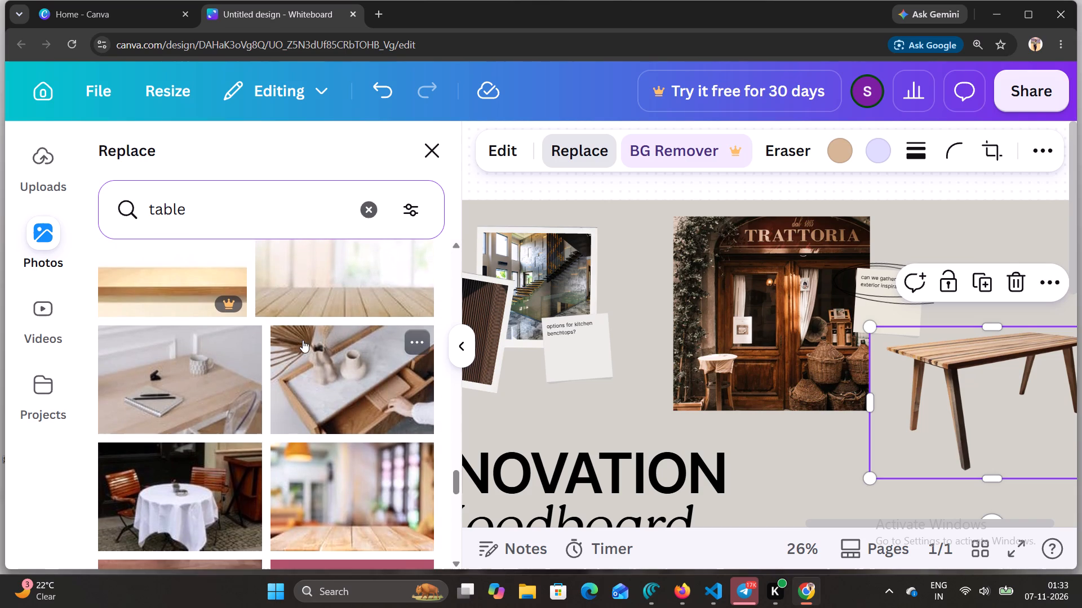
scroll(303, 340, down, 2)
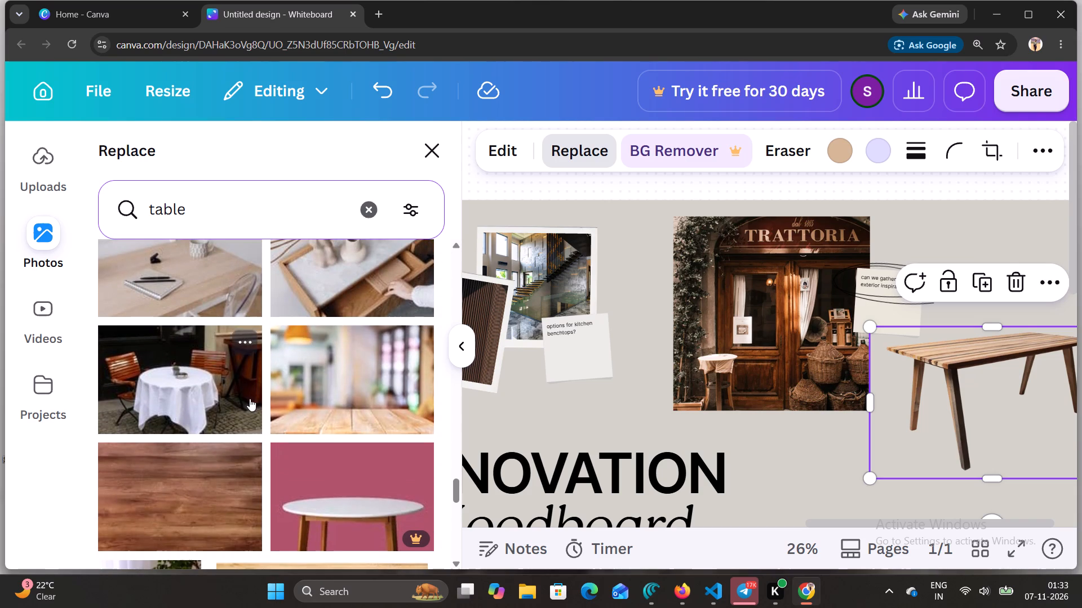
scroll(250, 399, down, 2)
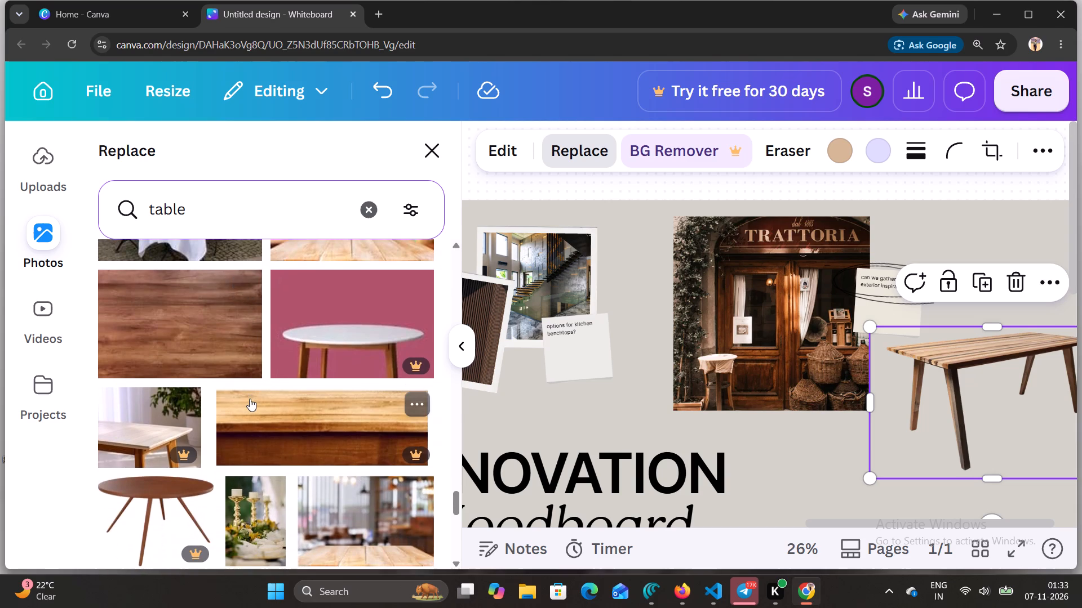
scroll(250, 399, down, 4)
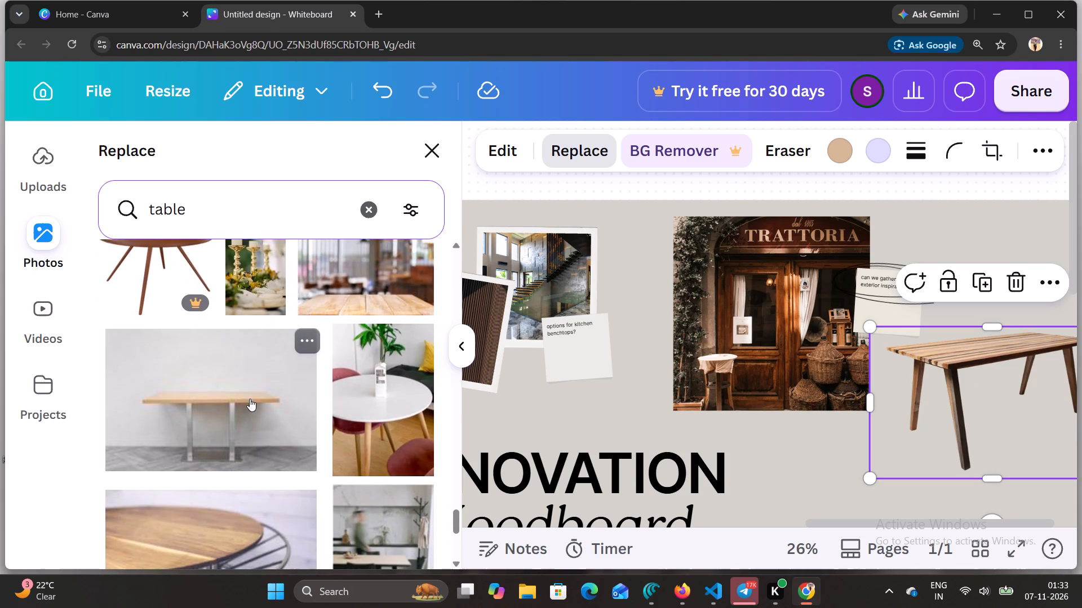
scroll(250, 399, down, 3)
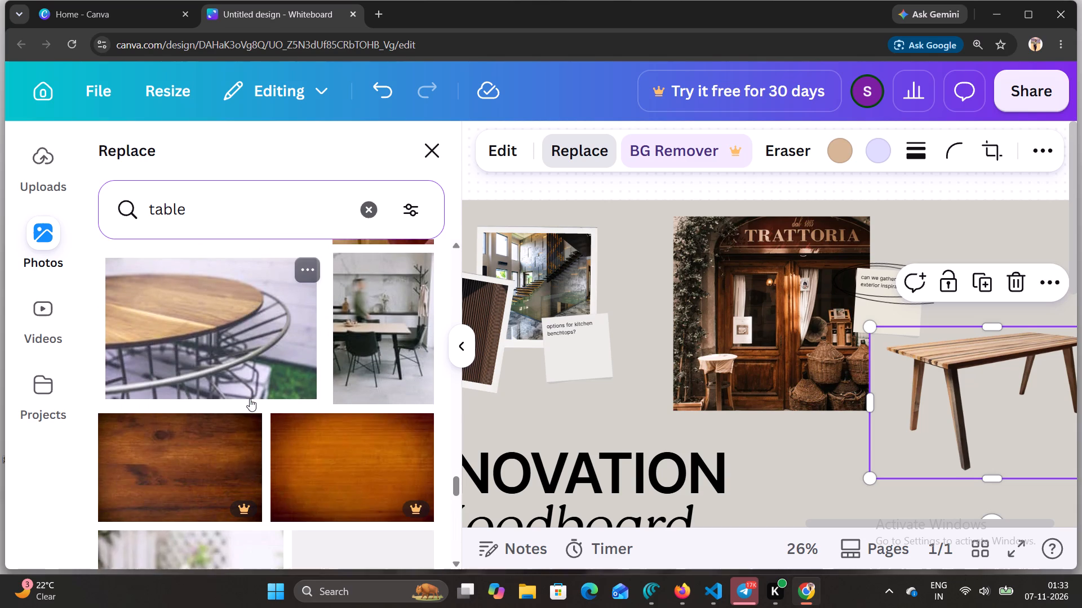
scroll(250, 399, down, 4)
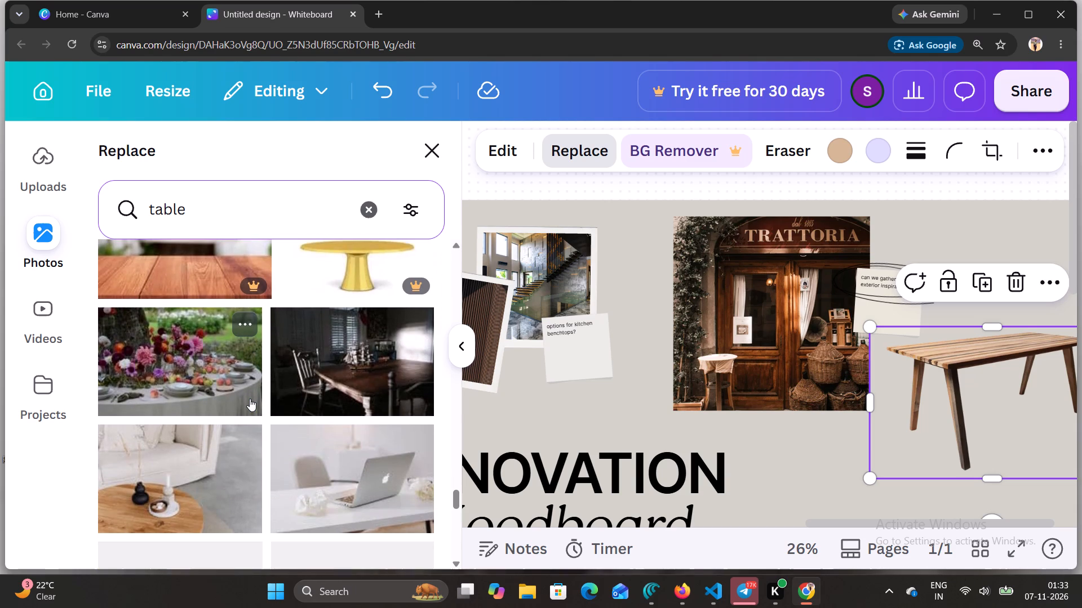
scroll(250, 399, down, 1)
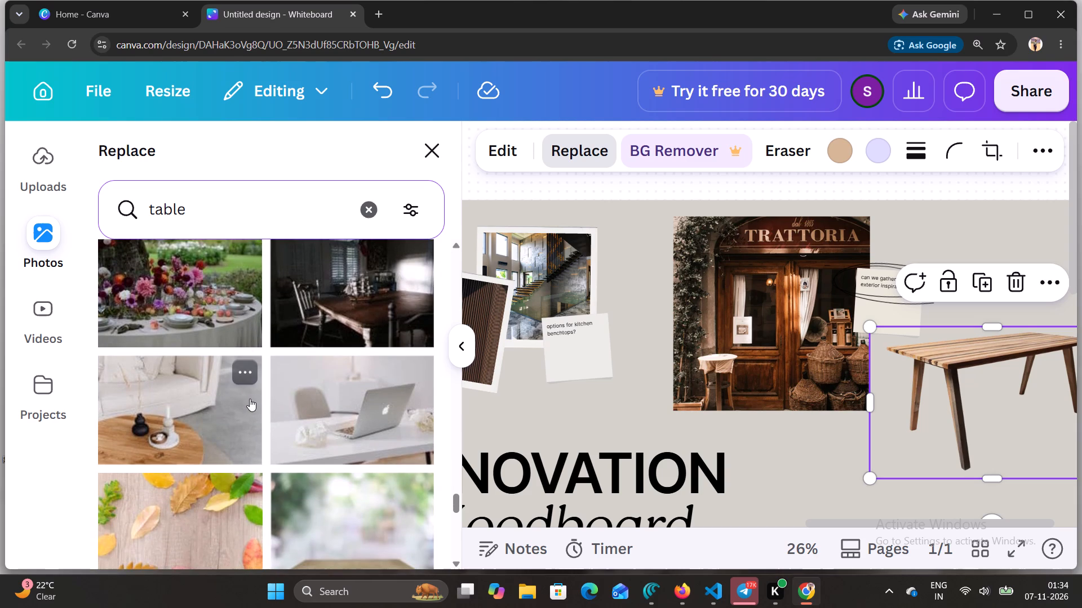
scroll(250, 399, down, 2)
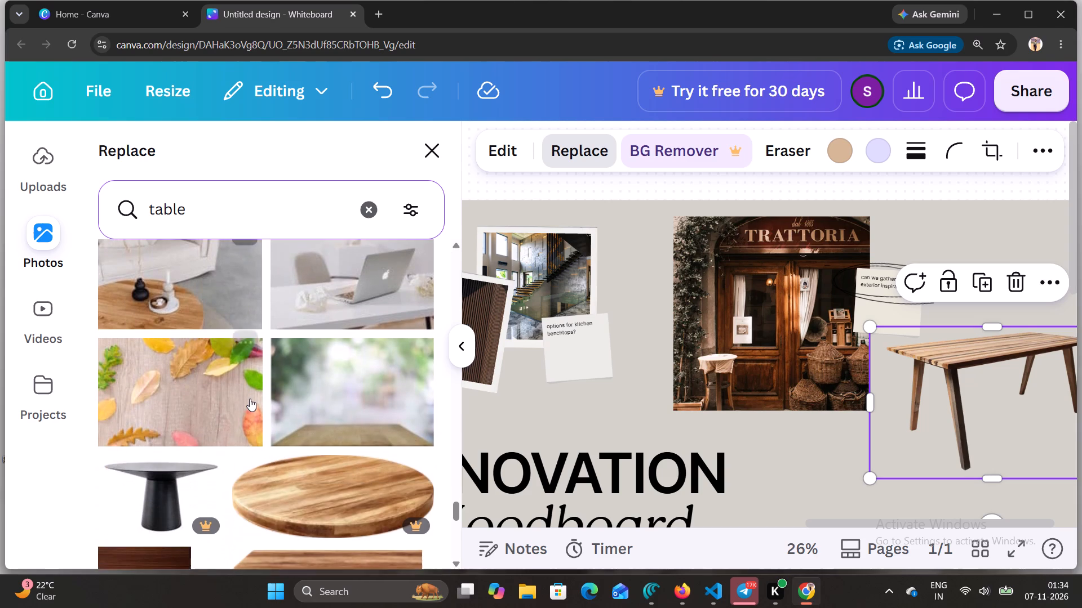
scroll(250, 399, down, 4)
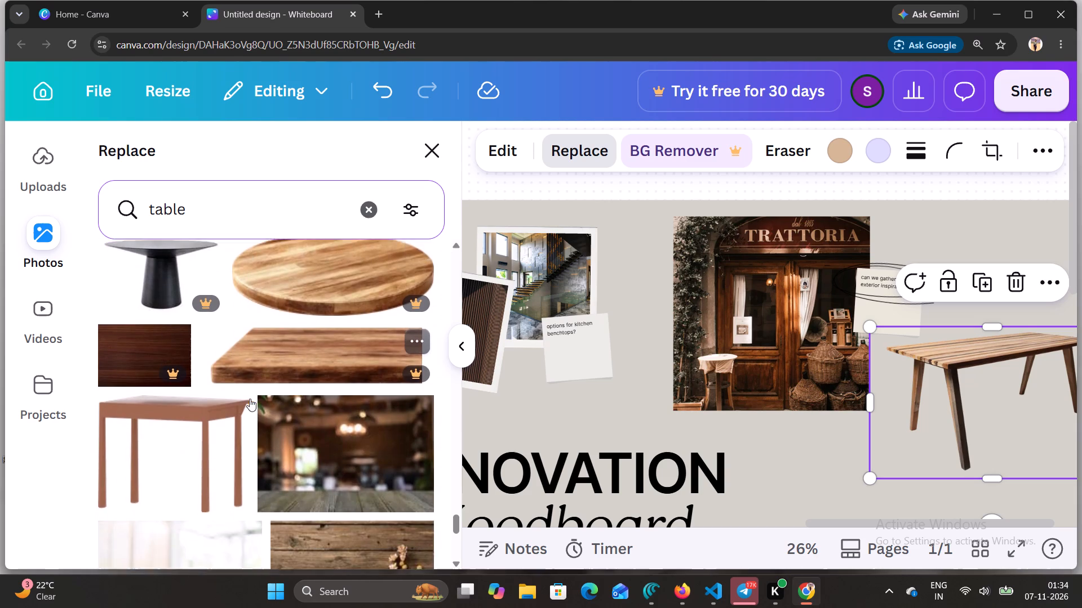
scroll(250, 399, down, 6)
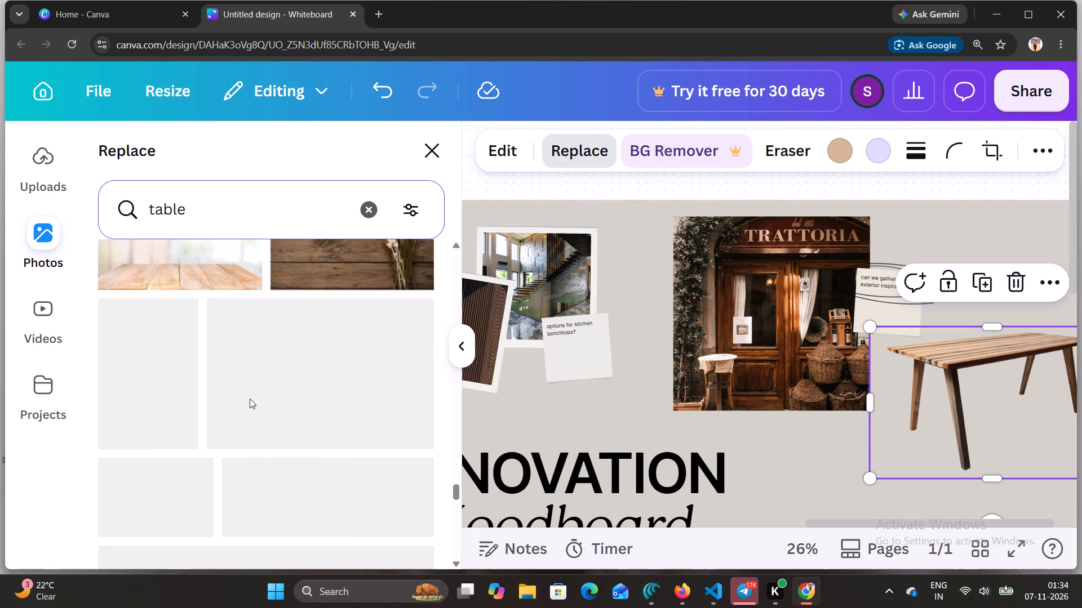
scroll(250, 399, down, 3)
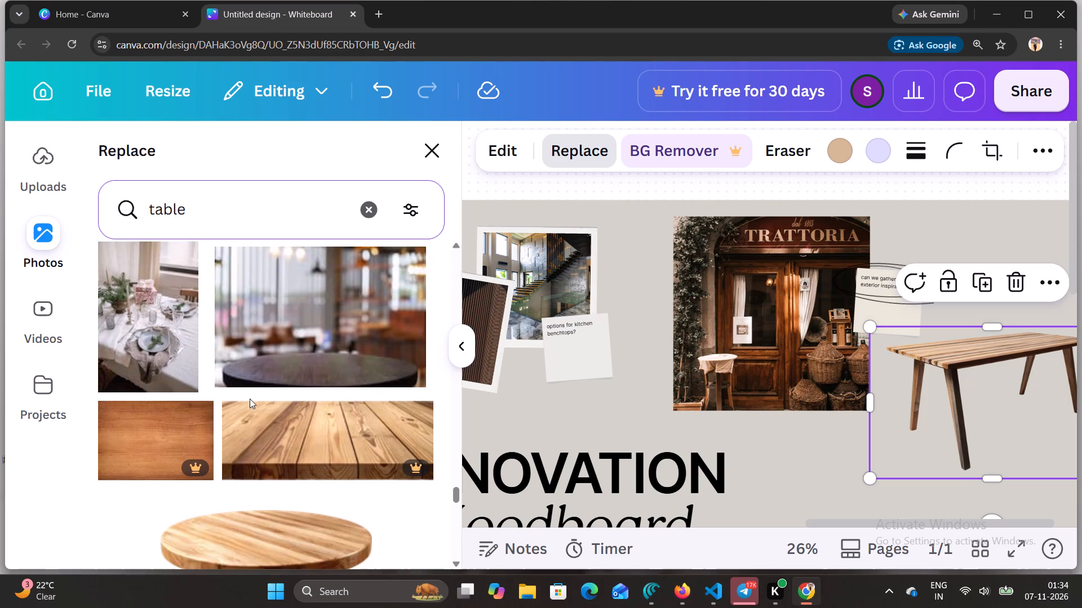
scroll(250, 399, down, 1)
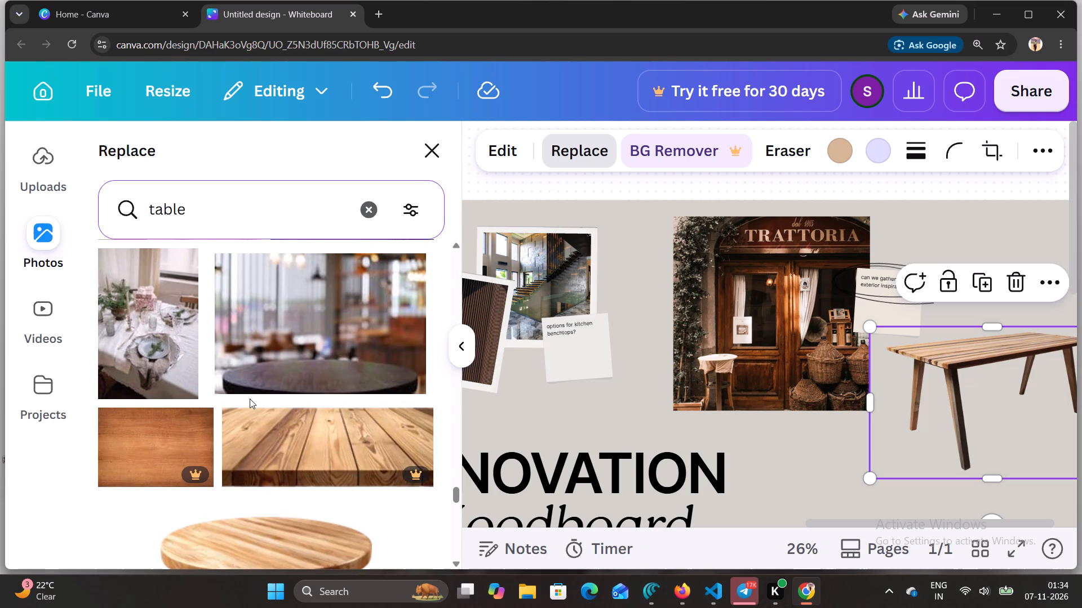
scroll(250, 399, down, 1)
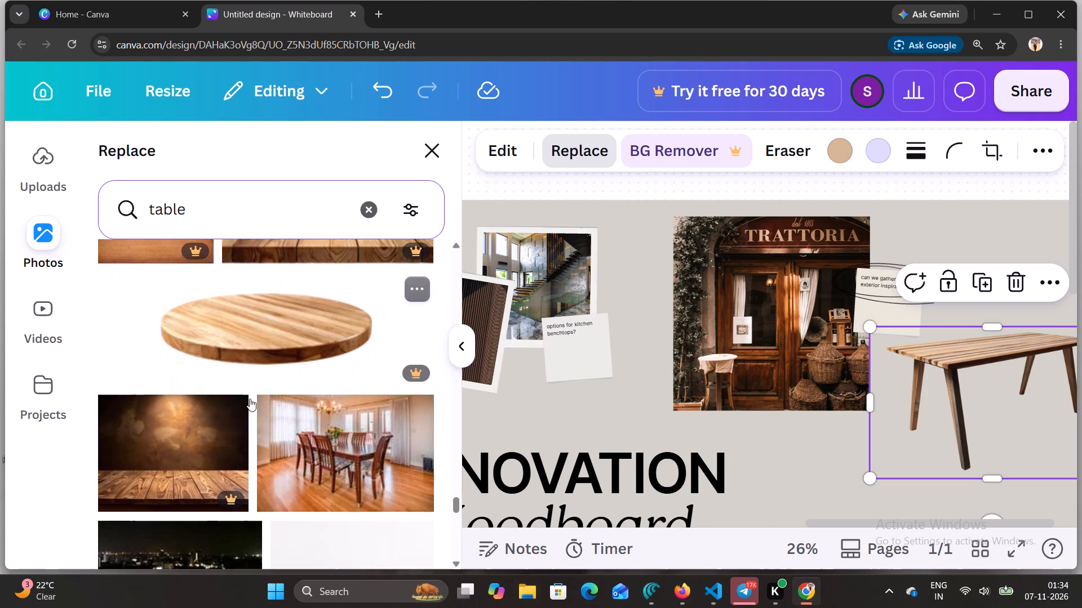
scroll(250, 399, down, 3)
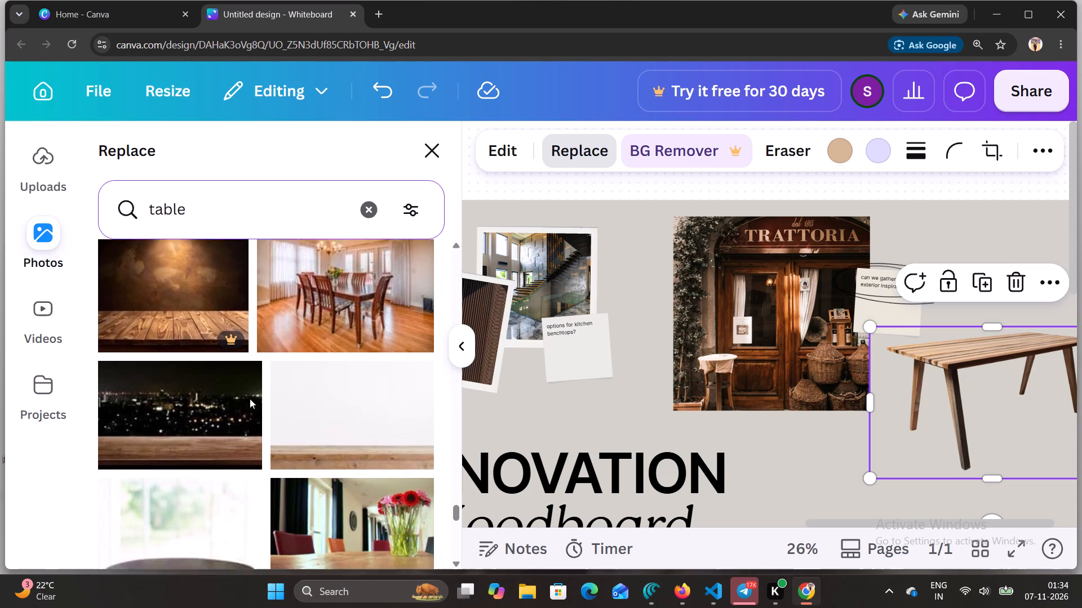
scroll(250, 399, down, 4)
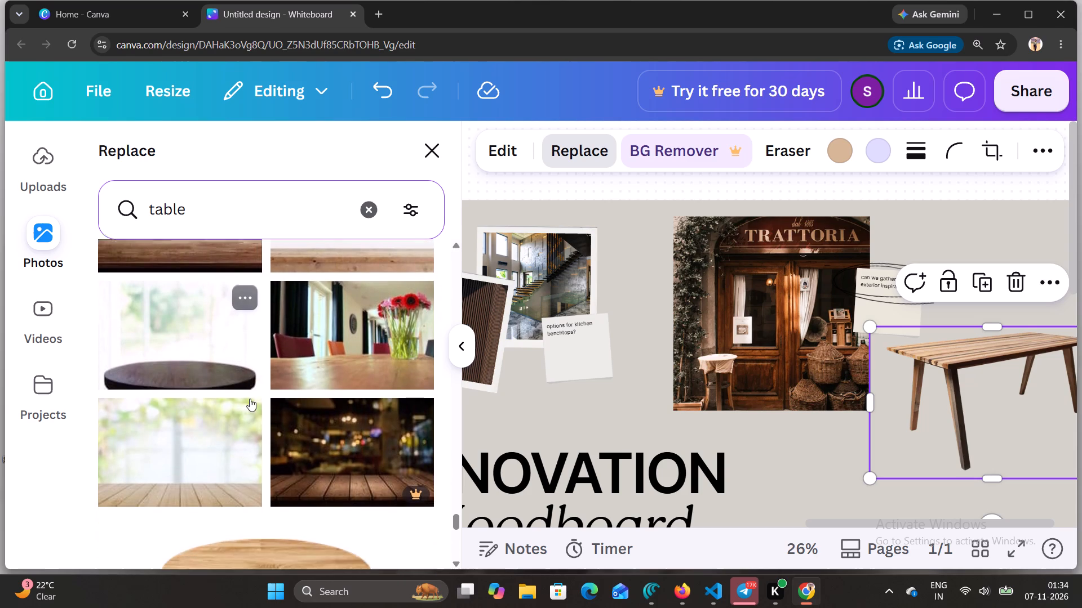
scroll(250, 399, down, 4)
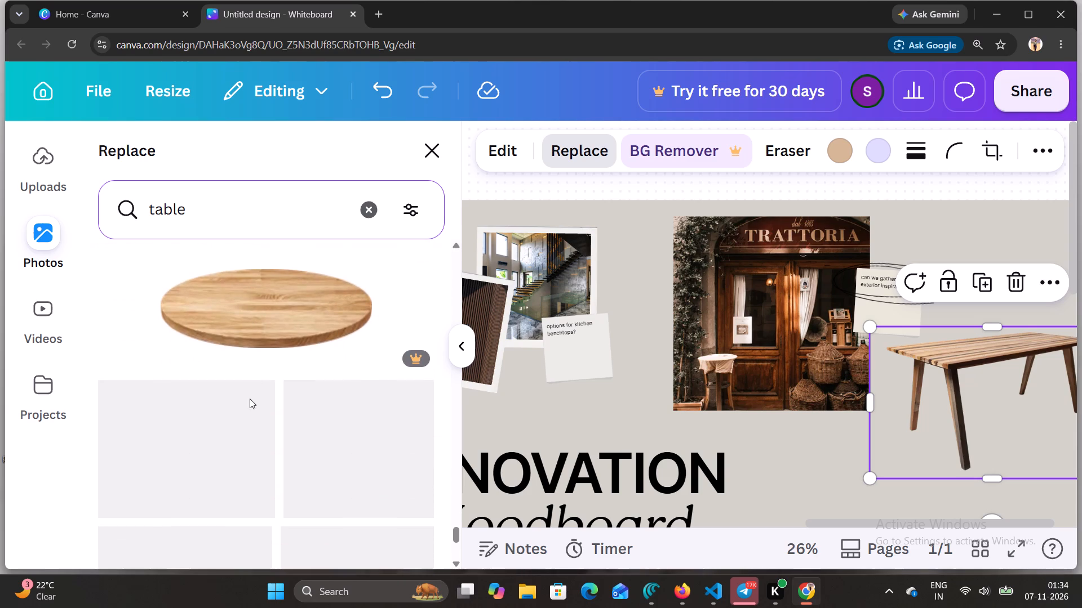
scroll(249, 386, down, 1)
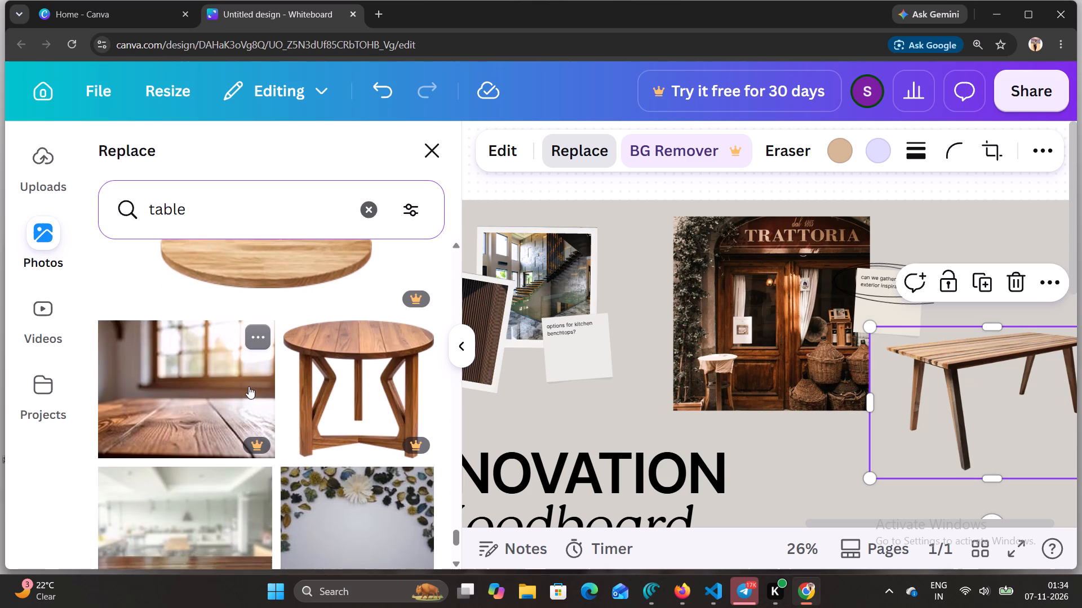
scroll(249, 386, down, 4)
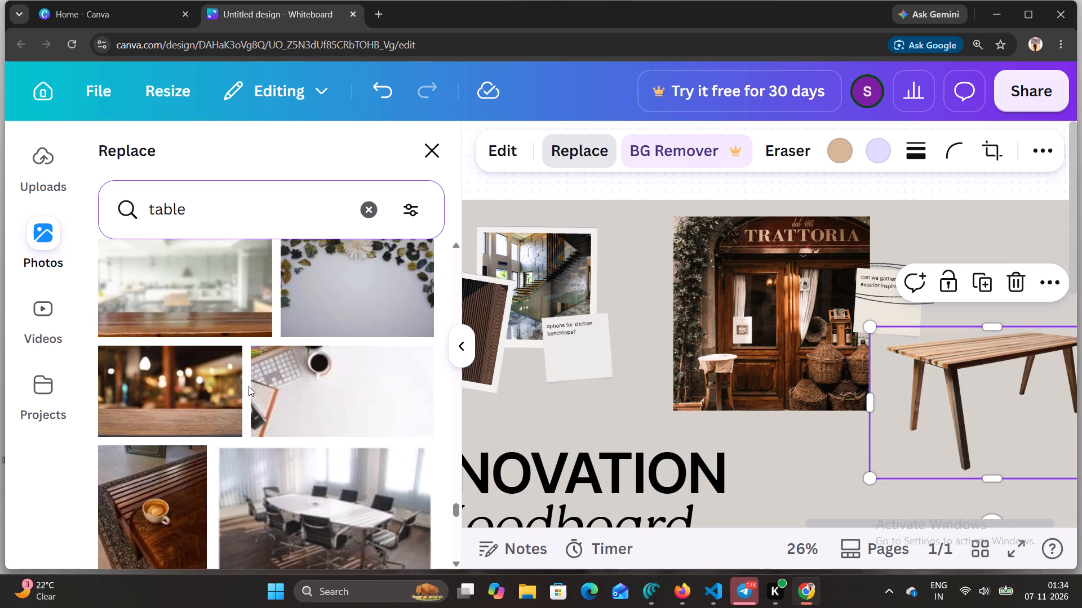
scroll(249, 386, down, 1)
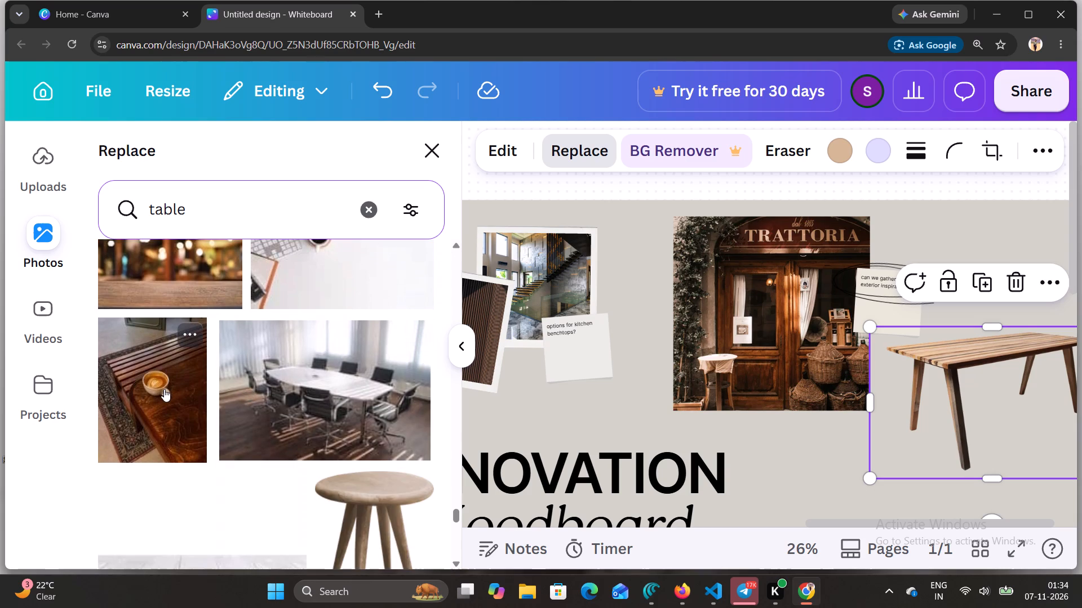
Replace the wooden table with the photo of a latte cup on a dark wooden table, without background removal.
click(164, 389)
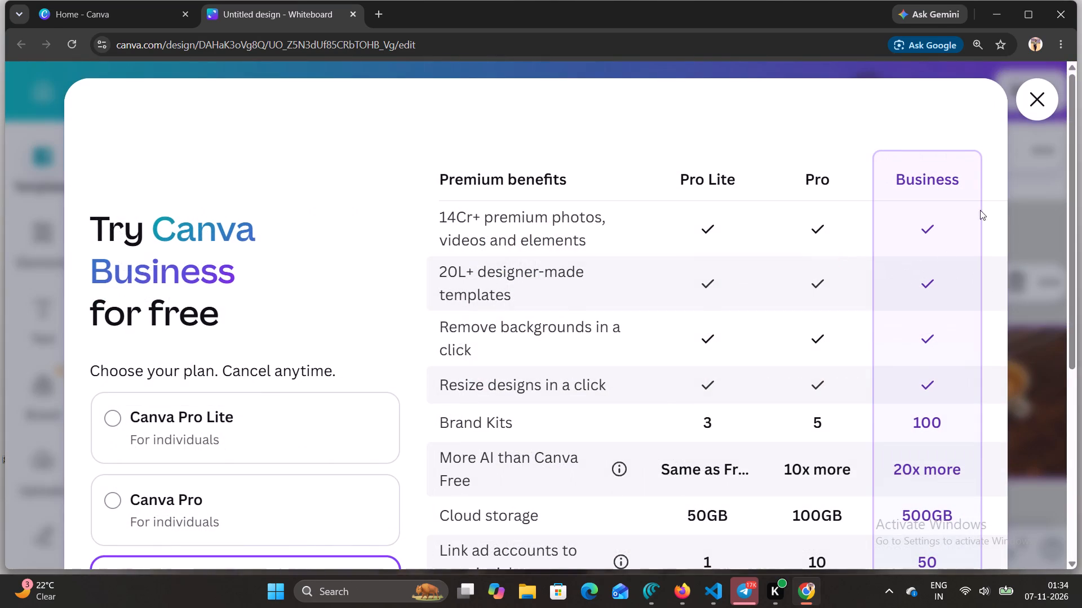
click(1043, 95)
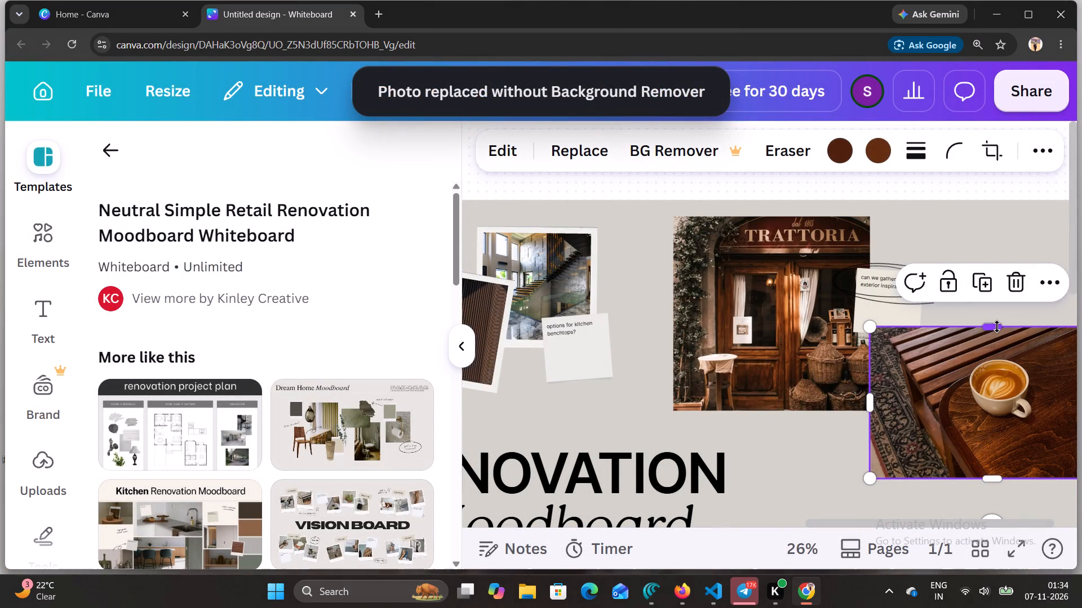
Crop the coffee cup photo to a nearly square frame about 462 high, trimming its bottom, right and left sides.
drag(997, 327, 992, 325)
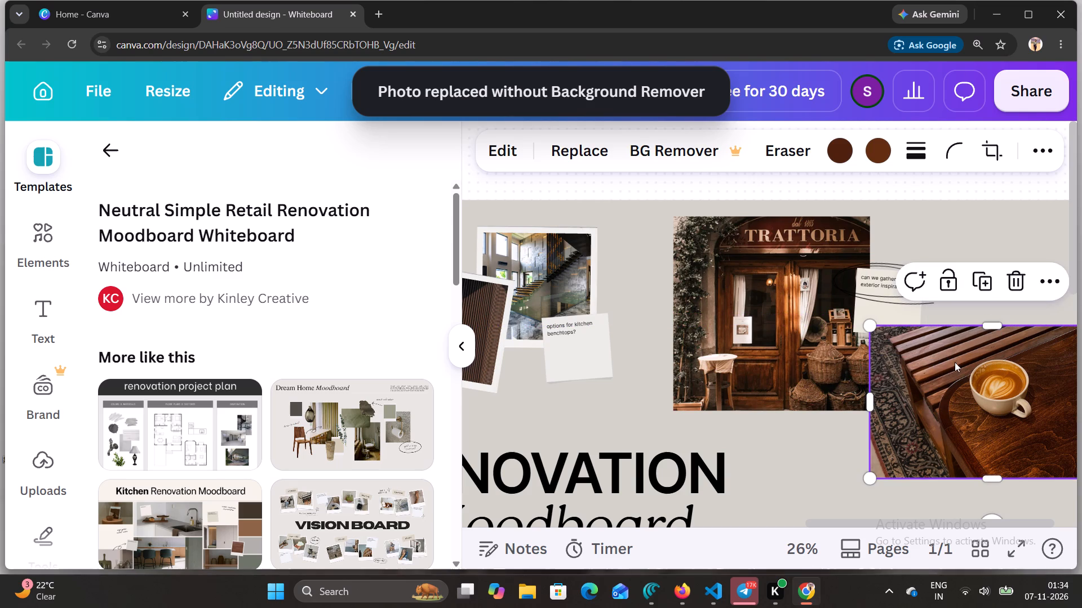
click(1018, 379)
click(1066, 397)
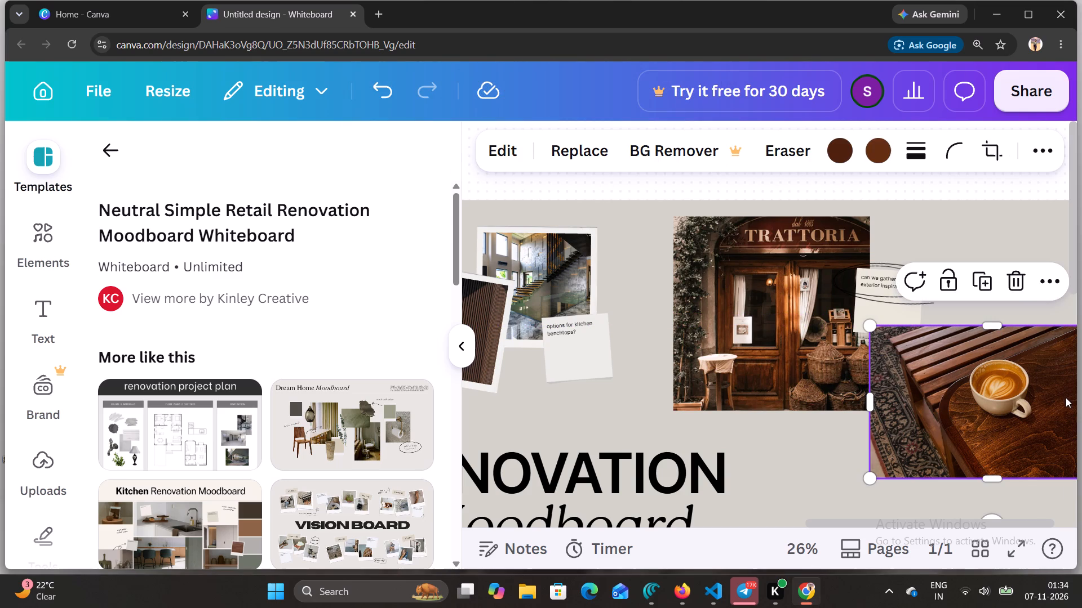
drag(1000, 478, 1019, 454)
drag(997, 435, 964, 435)
drag(958, 410, 899, 419)
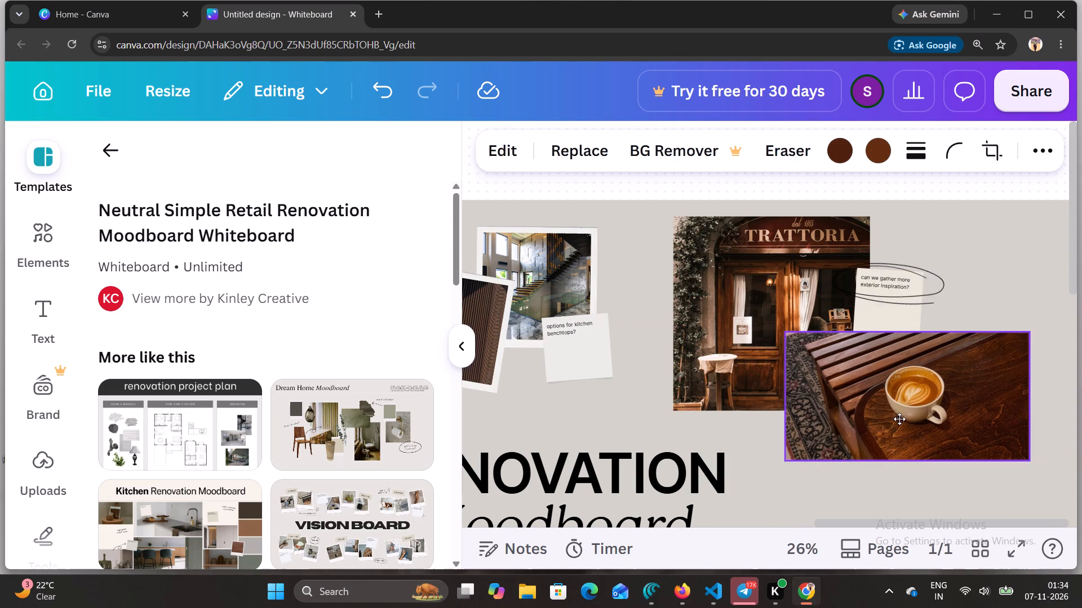
drag(899, 419, 893, 422)
drag(1018, 394, 970, 406)
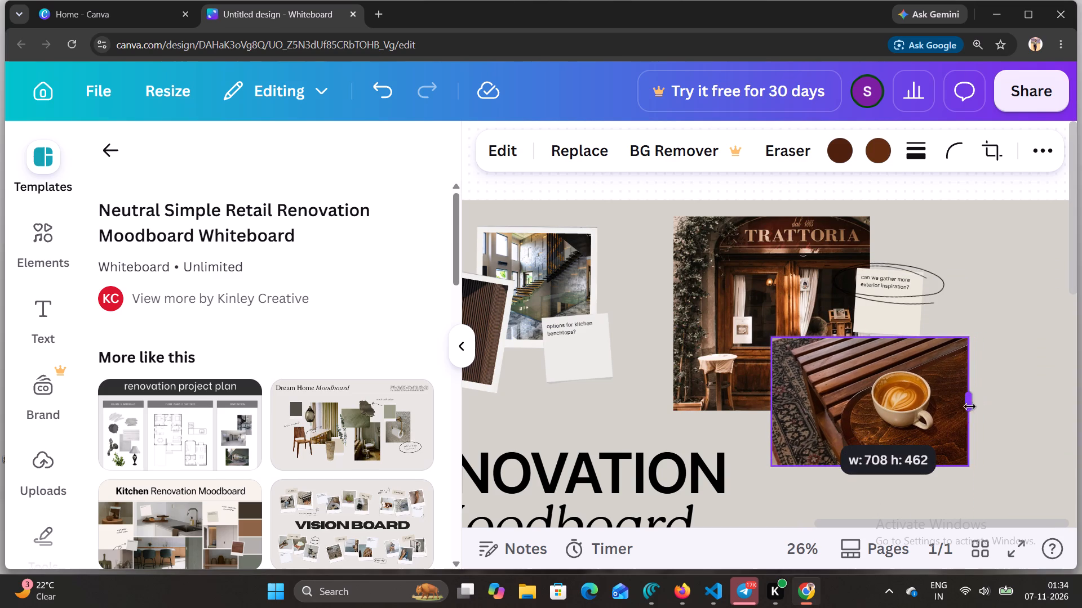
drag(970, 406, 964, 409)
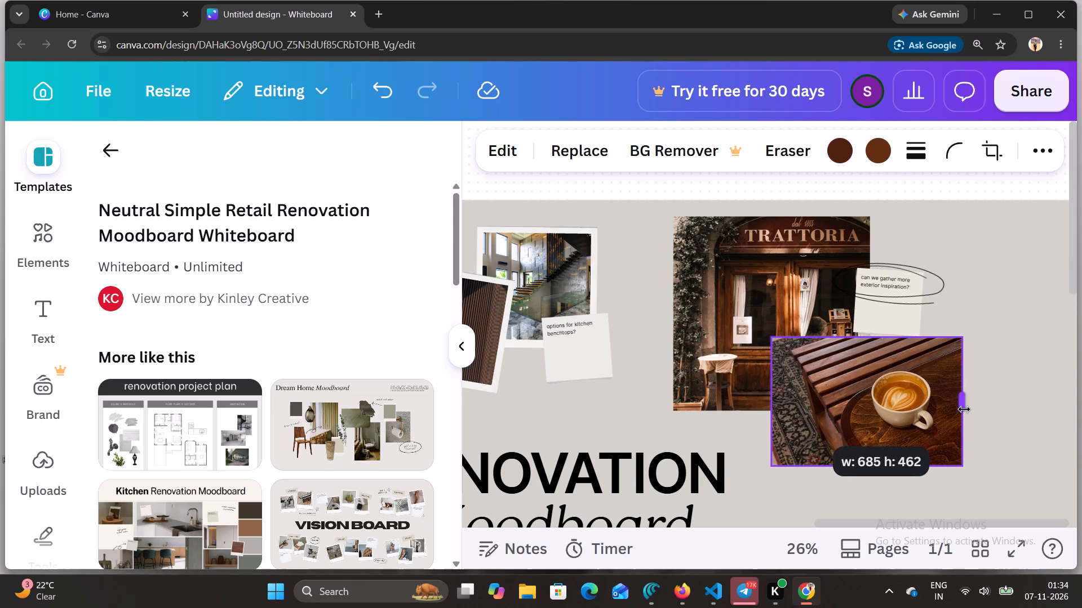
drag(964, 409, 929, 419)
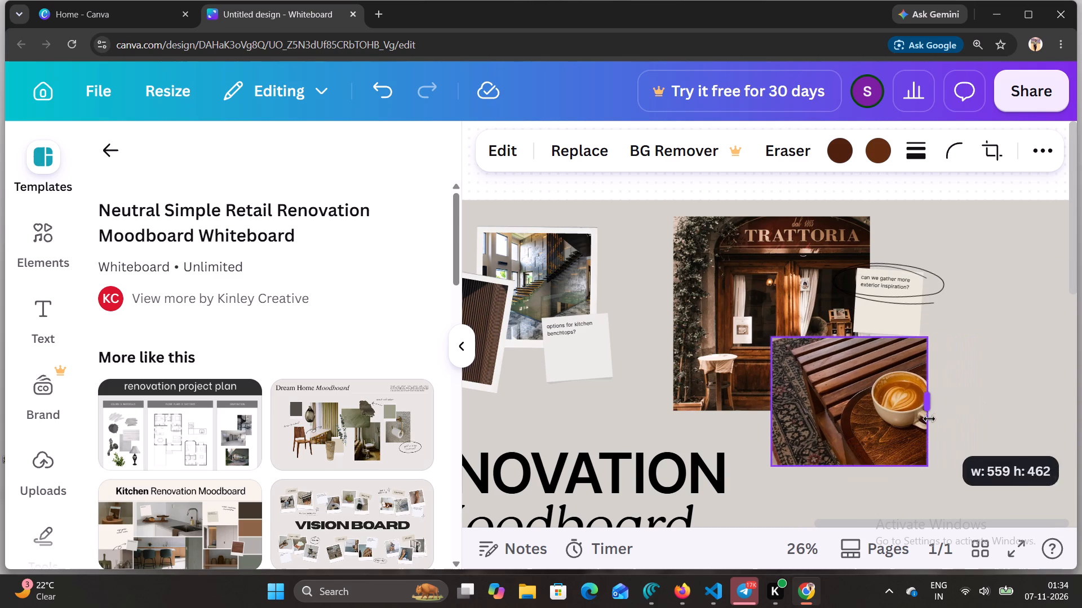
drag(929, 419, 972, 411)
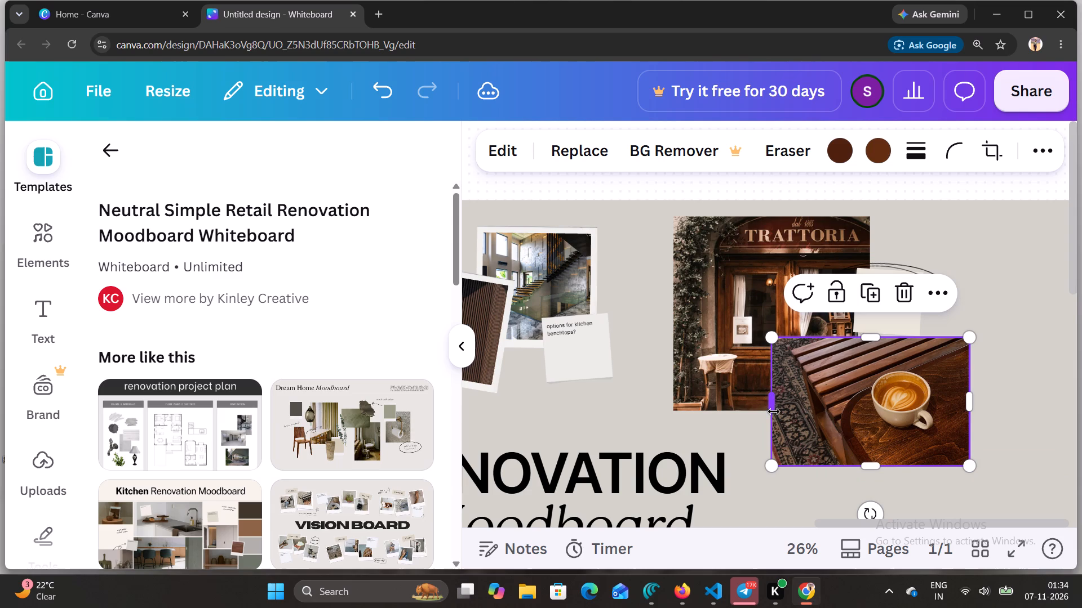
drag(774, 412, 828, 417)
Move the coffee cup photo below the exterior inspiration note, with its left edge against the Trattoria photo's right edge.
drag(879, 404, 924, 414)
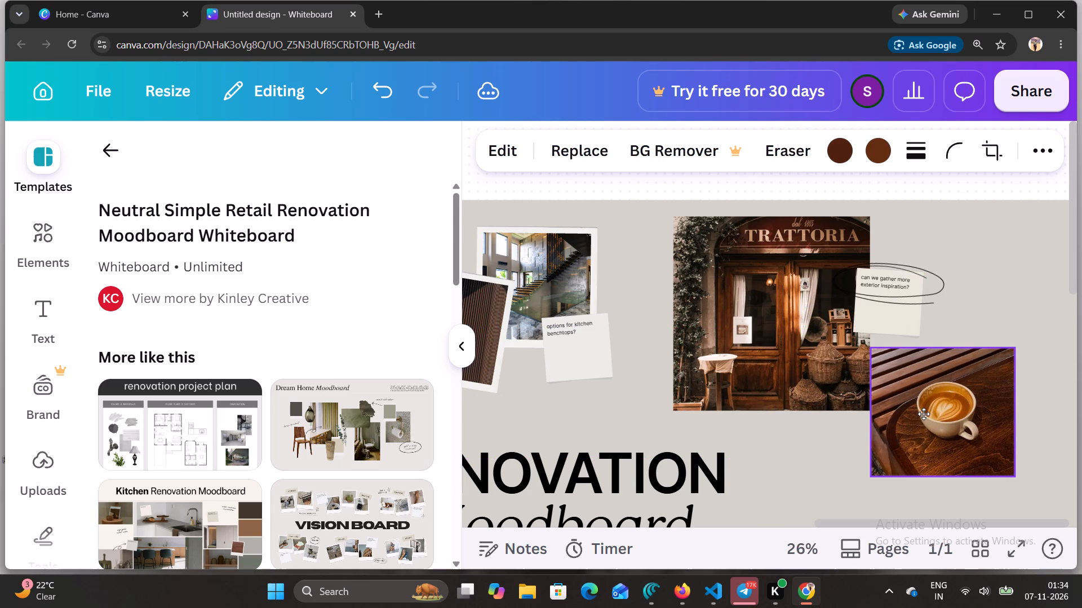
drag(924, 414, 923, 415)
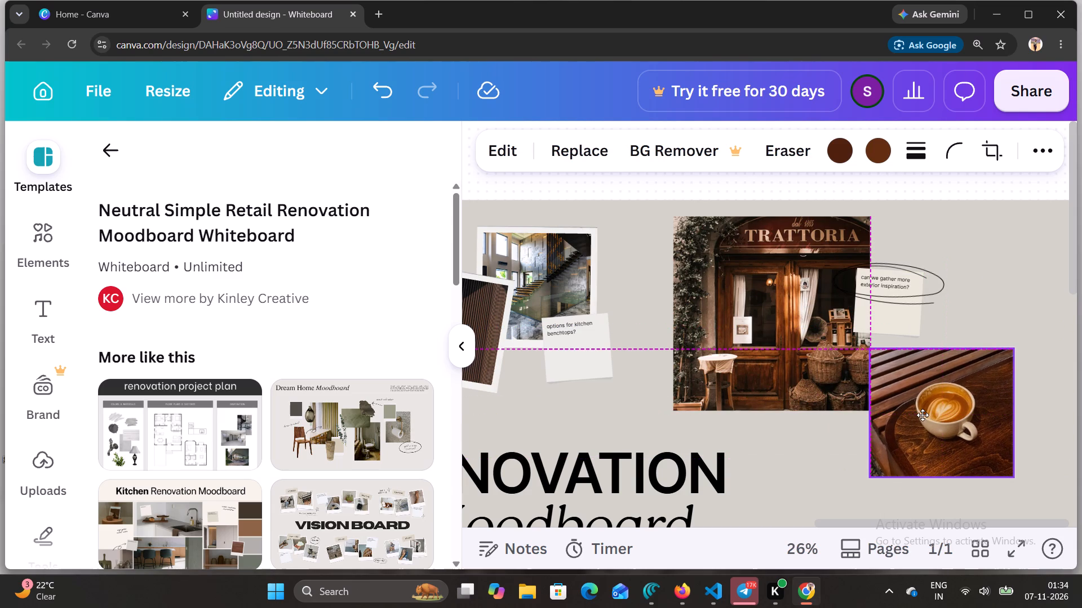
drag(923, 415, 924, 414)
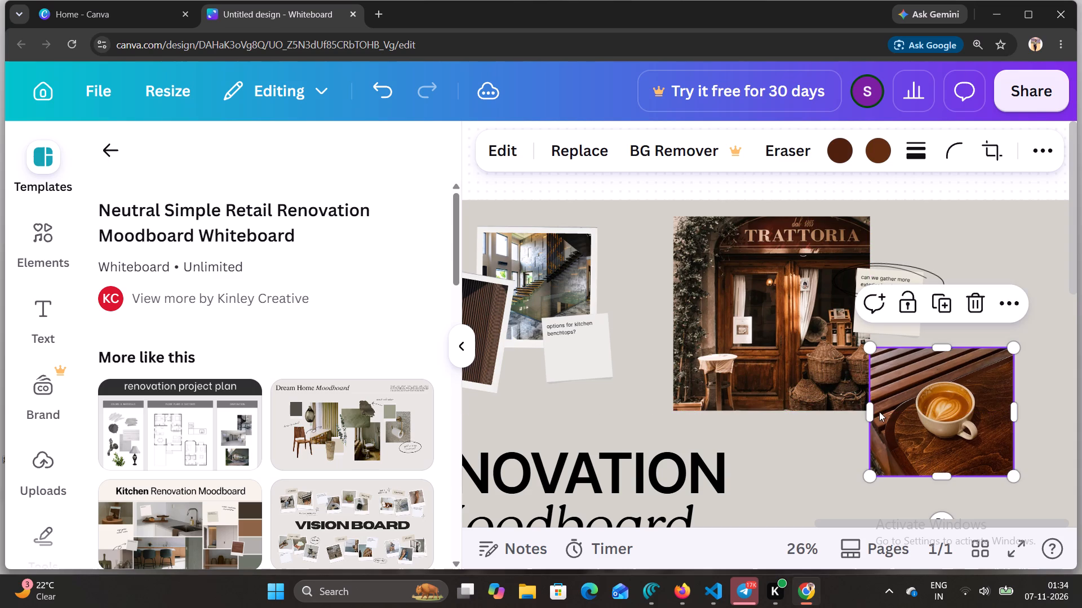
click(785, 470)
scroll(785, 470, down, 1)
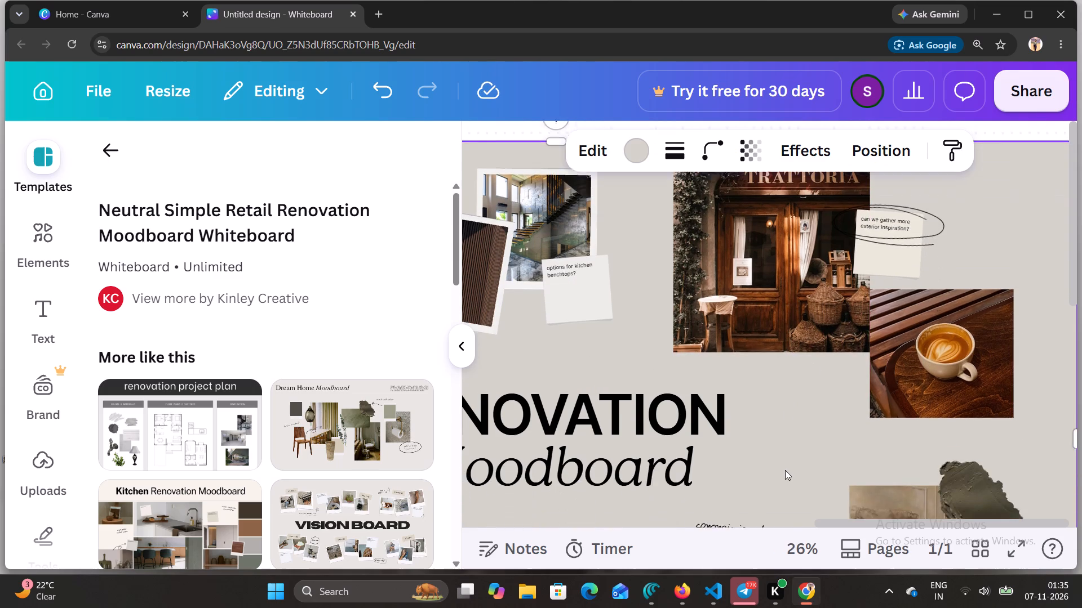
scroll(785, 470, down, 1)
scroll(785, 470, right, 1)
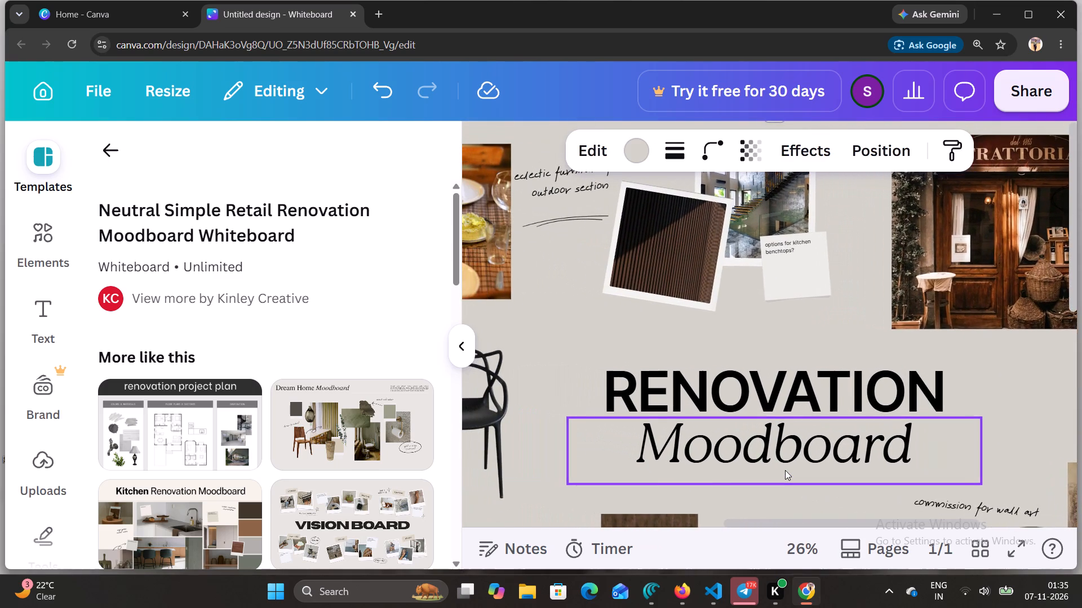
Look over the moodboard from the Renovation Moodboard title across to the rattan armchair, black chair and bar stool note.
scroll(785, 470, right, 1)
scroll(785, 470, down, 1)
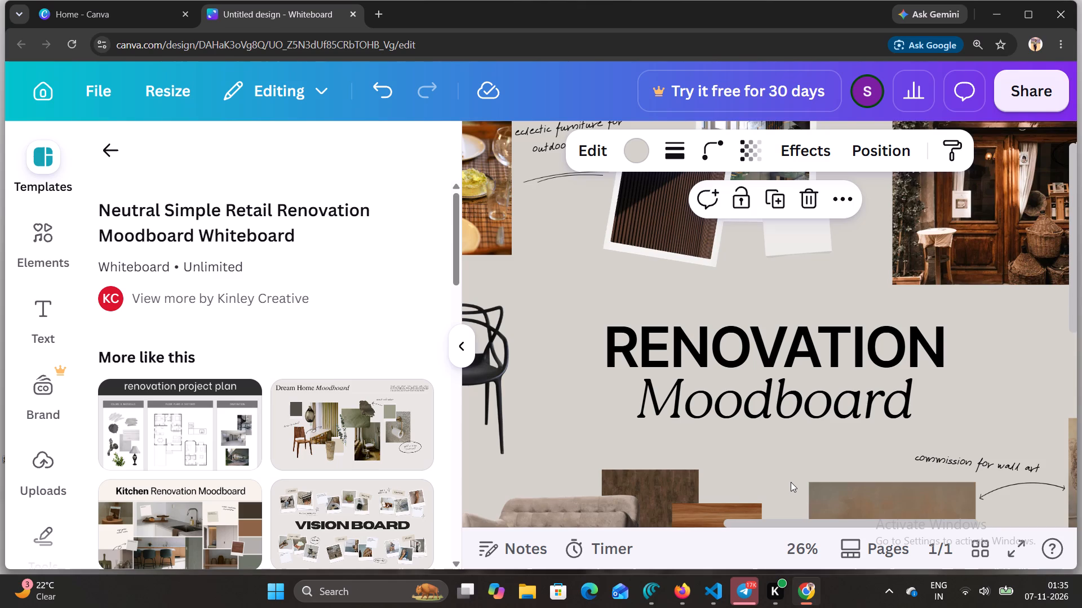
scroll(791, 482, down, 1)
scroll(791, 482, right, 1)
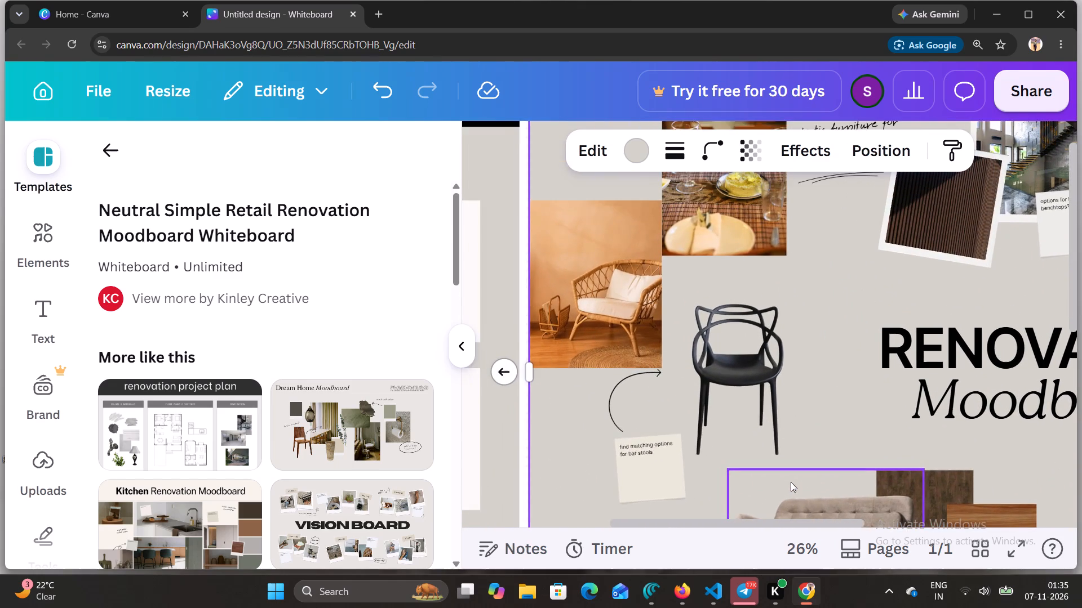
scroll(791, 482, up, 1)
scroll(791, 482, right, 1)
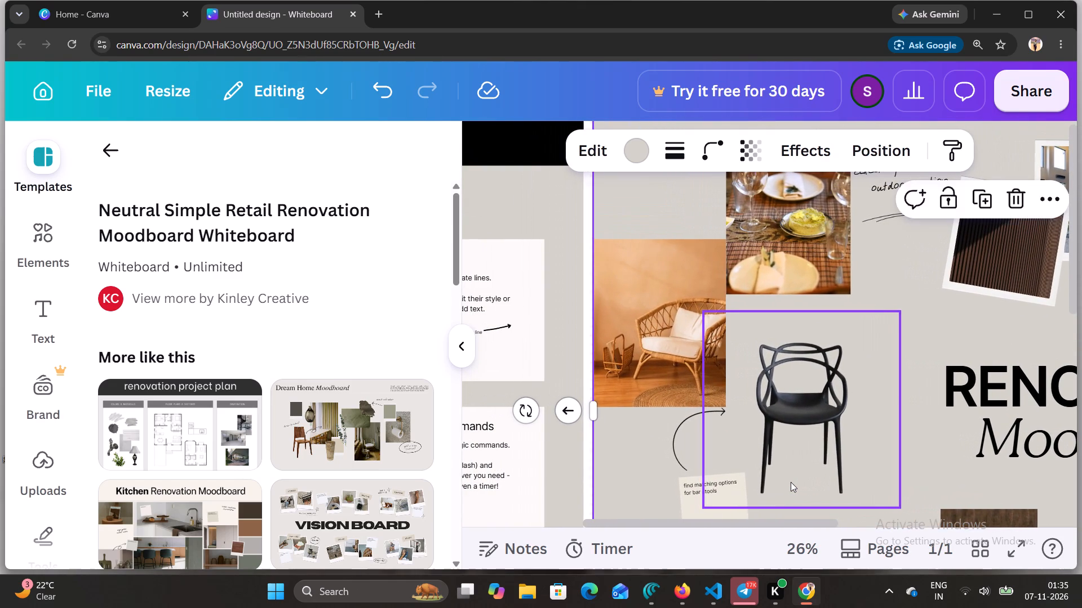
scroll(791, 482, right, 1)
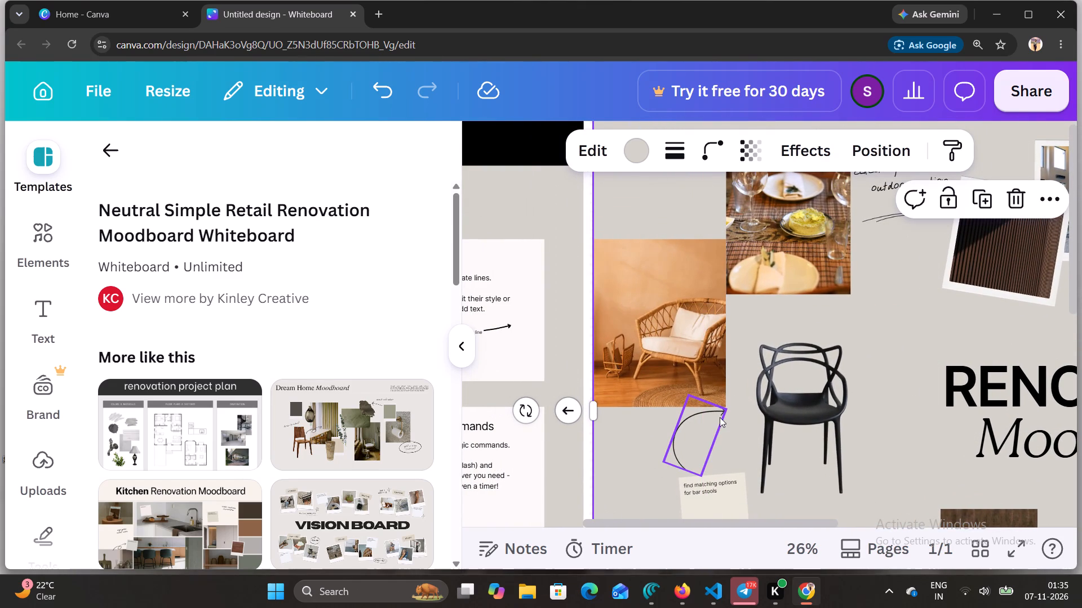
scroll(885, 390, down, 2)
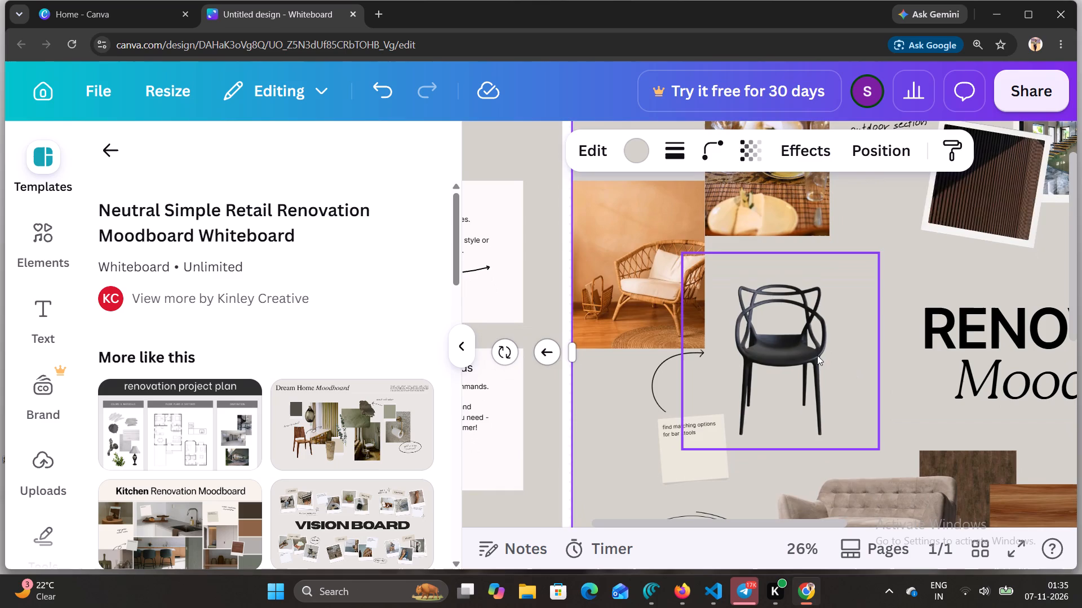
scroll(818, 370, left, 5)
scroll(818, 370, right, 1)
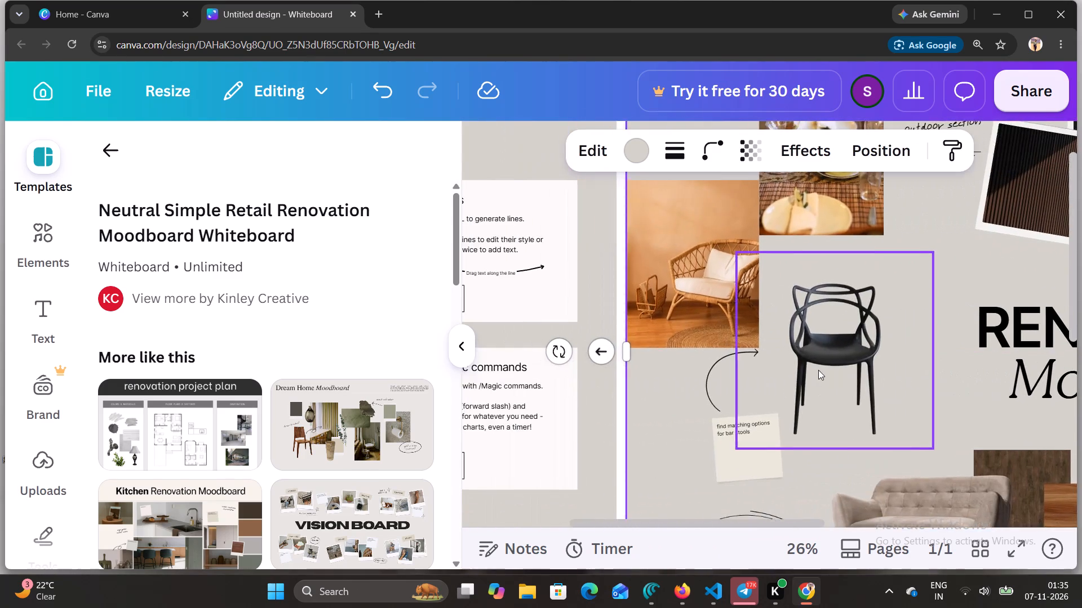
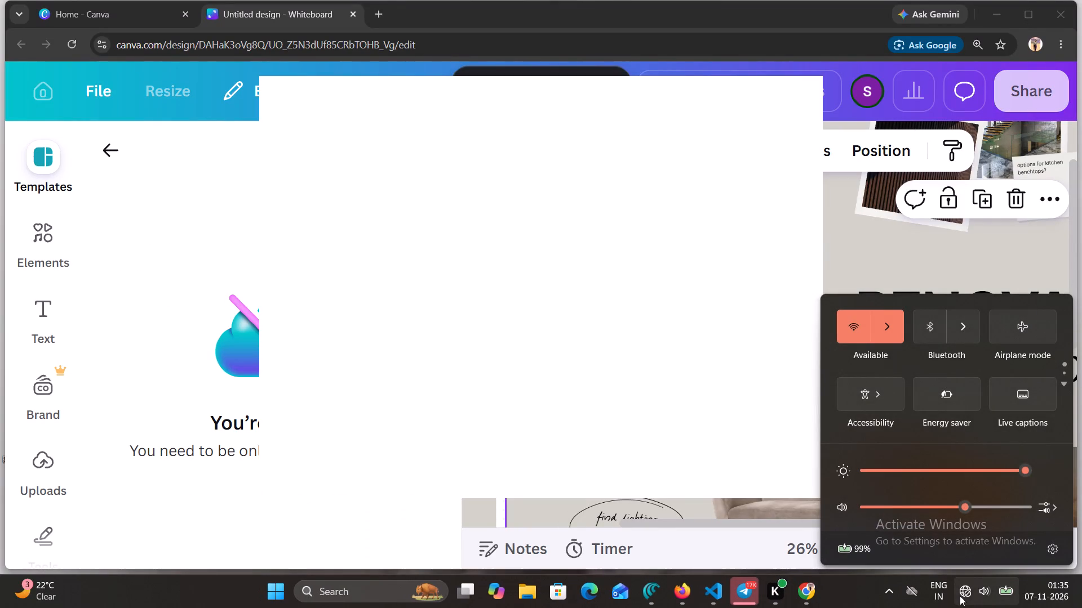
Check the available Wi-Fi networks in the Windows quick settings and return to the Canva whiteboard.
click(893, 325)
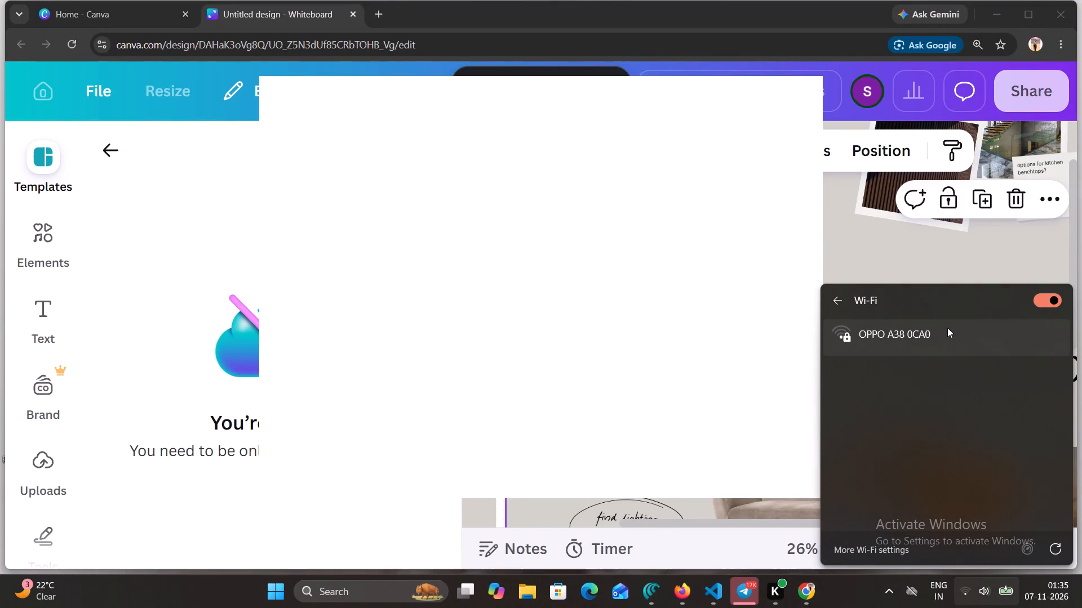
scroll(947, 328, up, 20)
scroll(947, 328, up, 3)
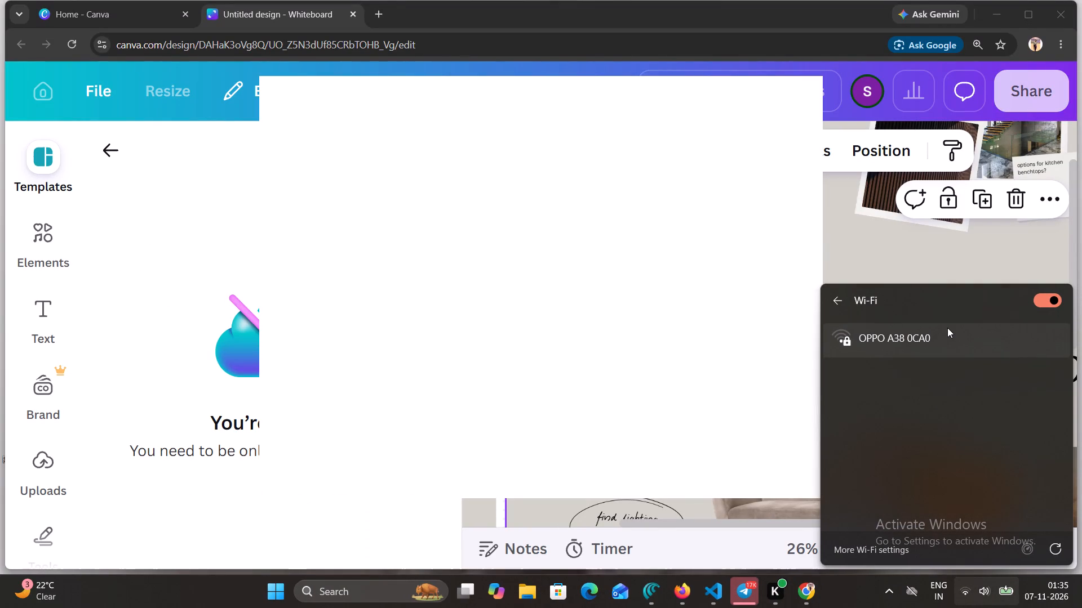
scroll(947, 328, up, 20)
scroll(947, 328, up, 18)
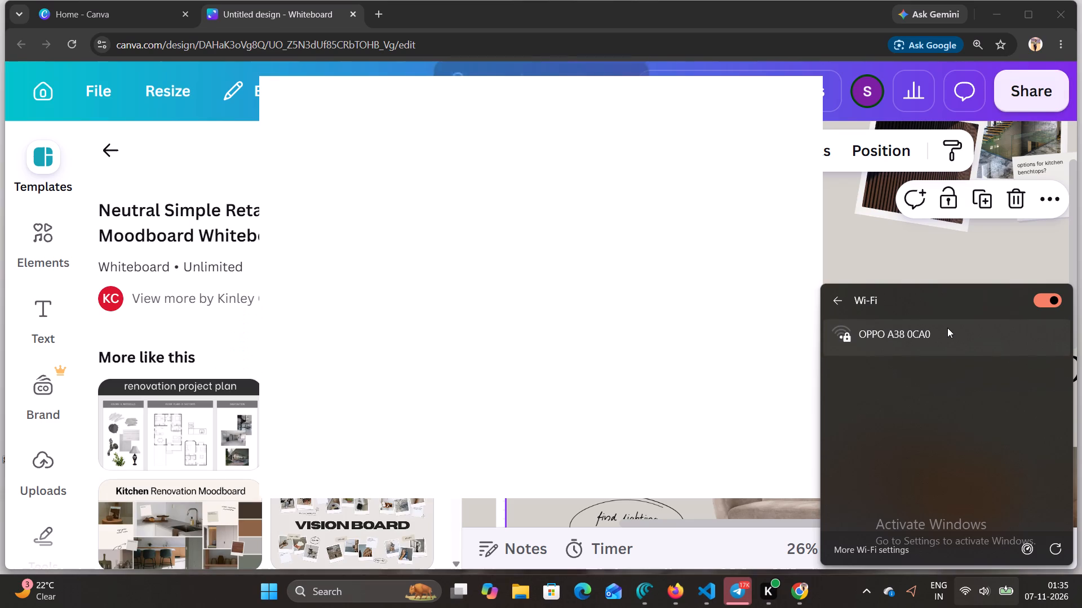
scroll(947, 328, up, 13)
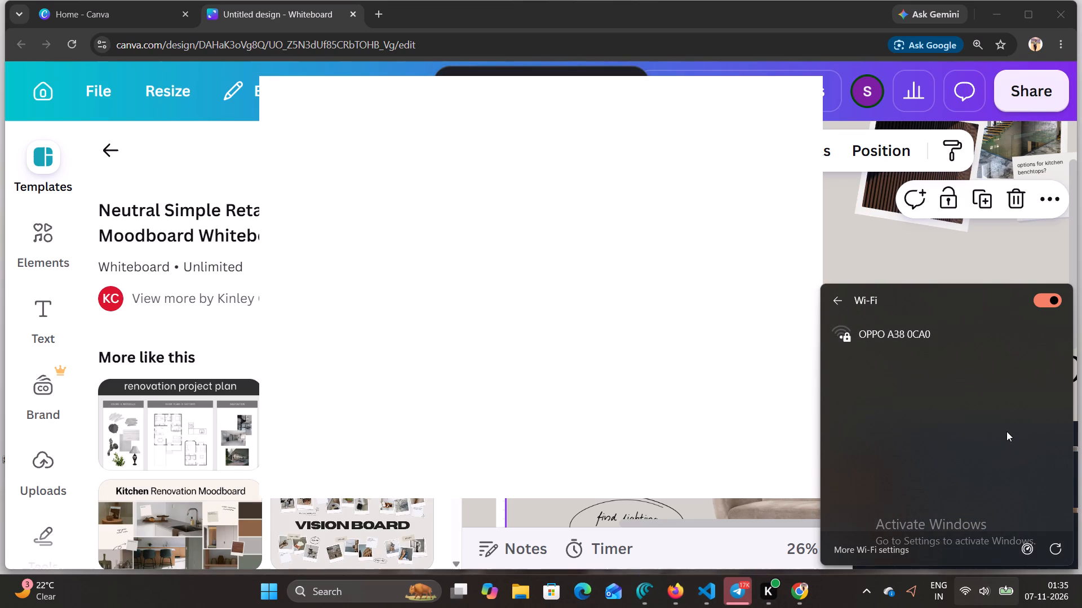
scroll(969, 337, up, 17)
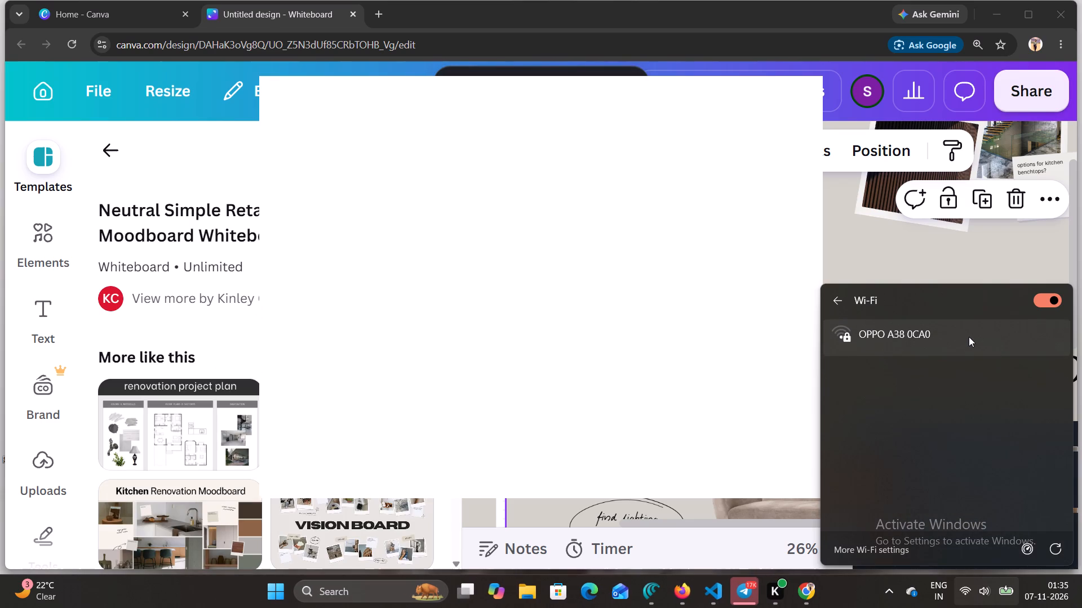
scroll(969, 337, up, 12)
click(883, 252)
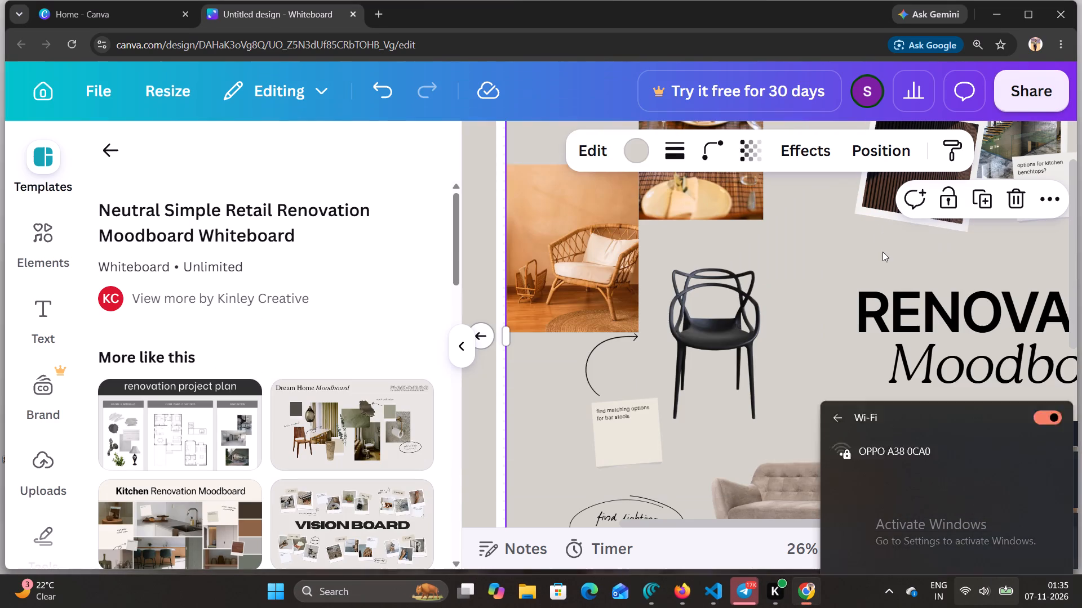
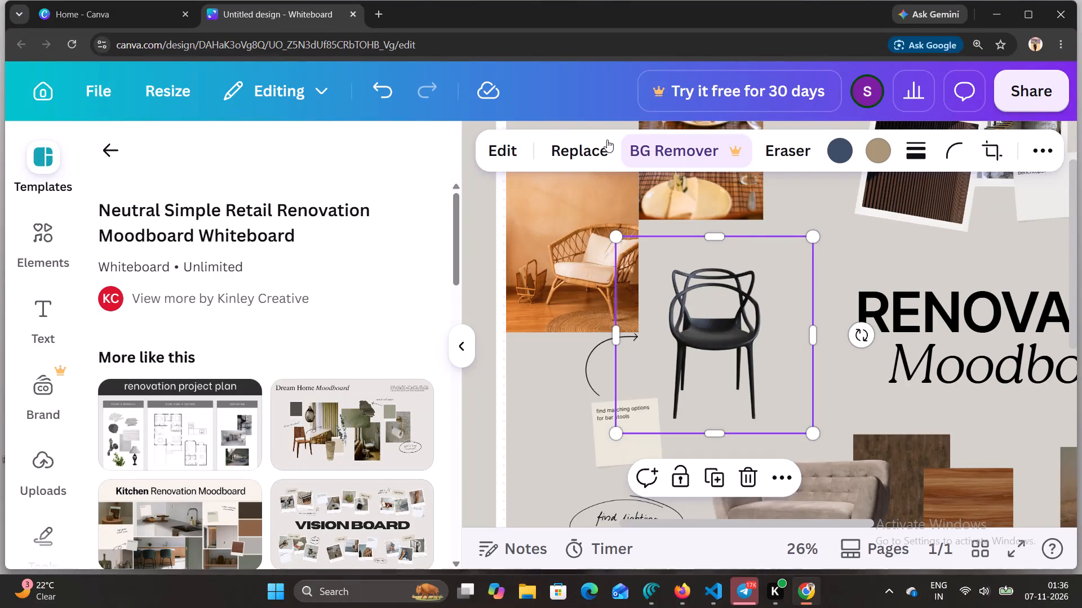
Start replacing the black chair cut-out with another photo, clearing the previous term from the photo search.
click(583, 137)
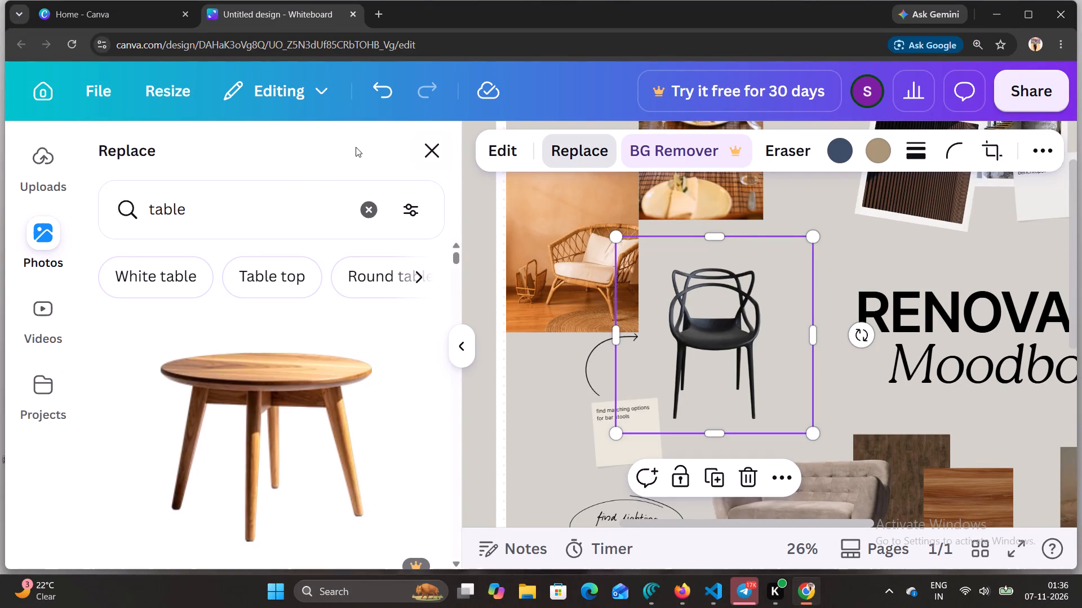
click(363, 209)
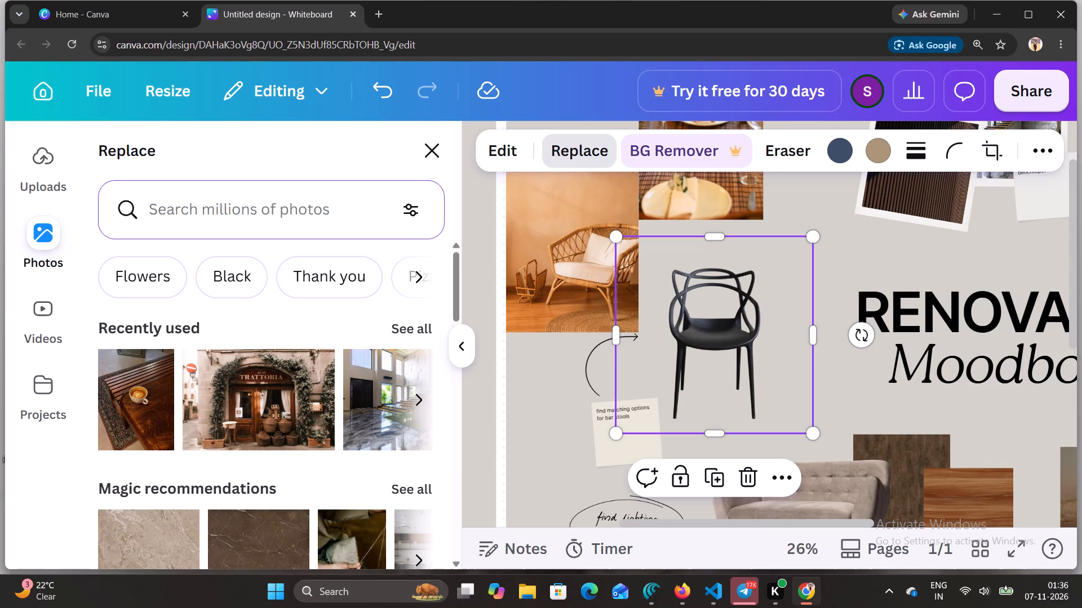
Search the replacement photos for "chair" for the black chair image.
text(ch)
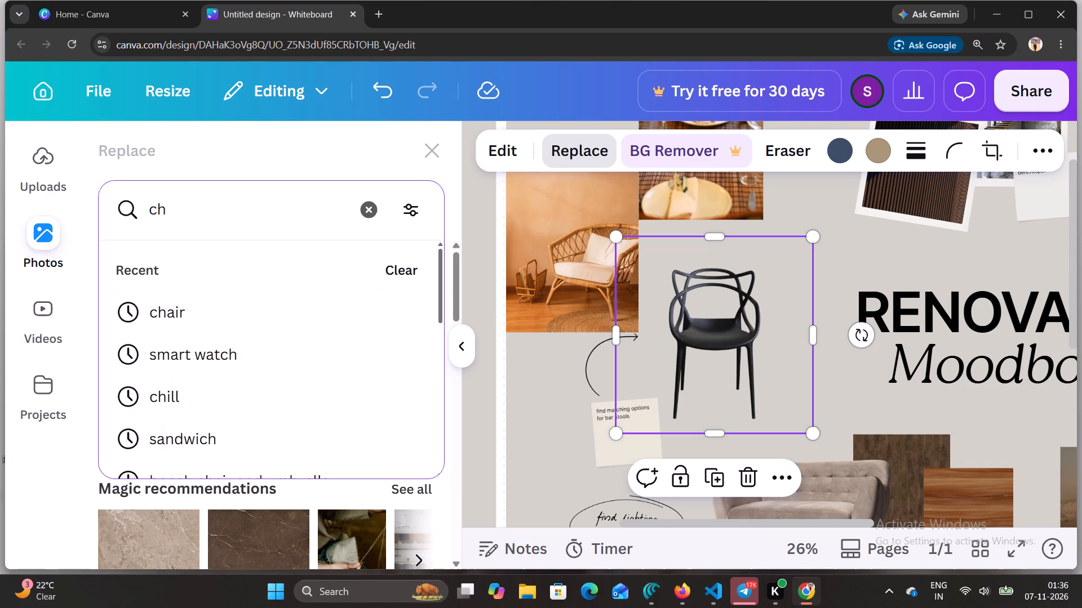
key(a)
text(ir)
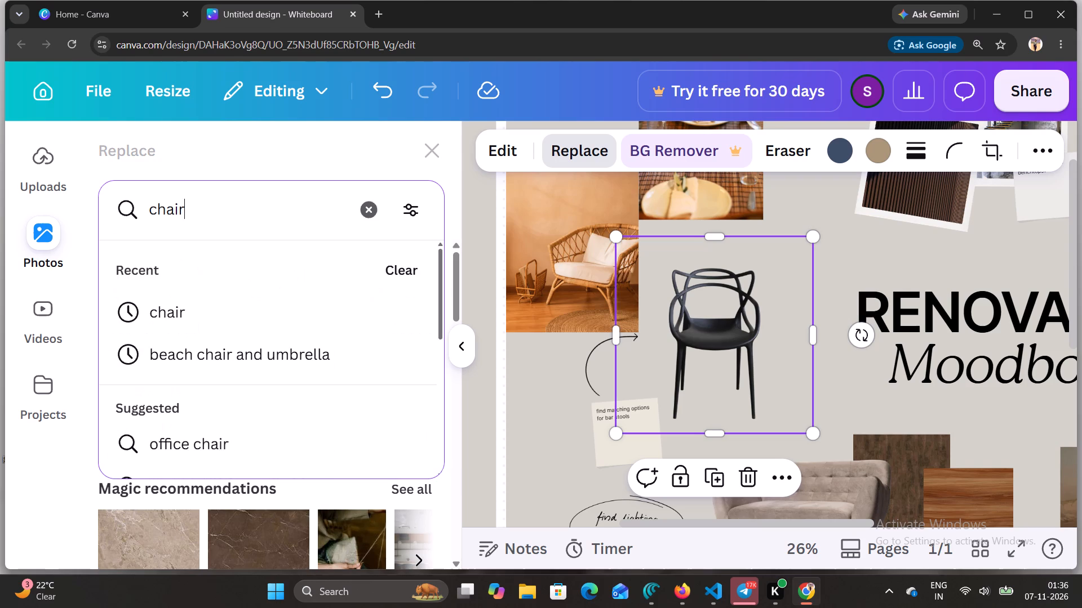
key(Return)
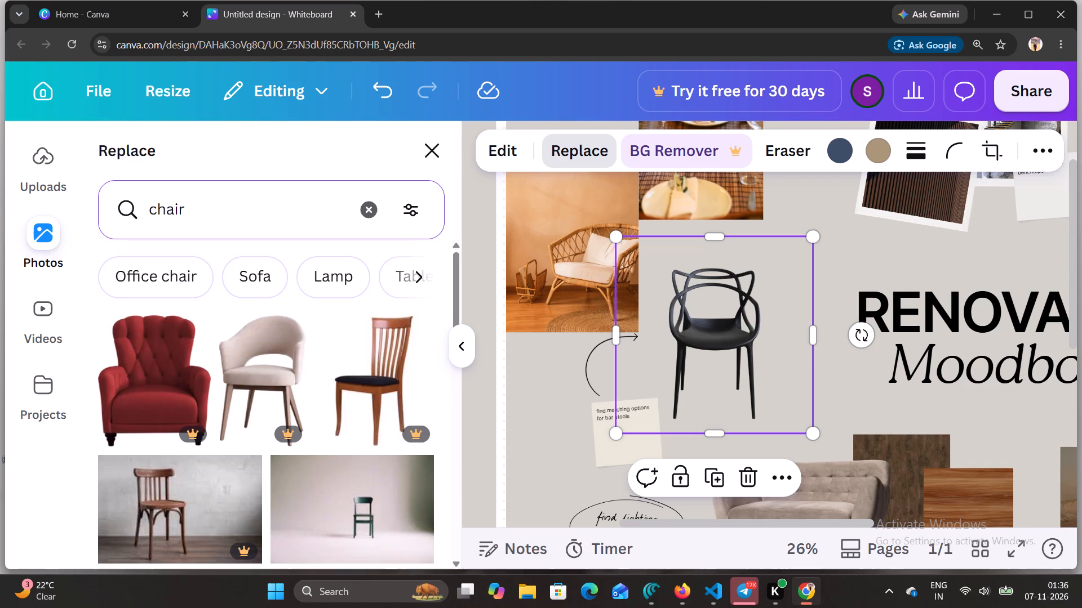
Look through the "chair" photo results for a suitable replacement for the black chair.
scroll(228, 319, down, 1)
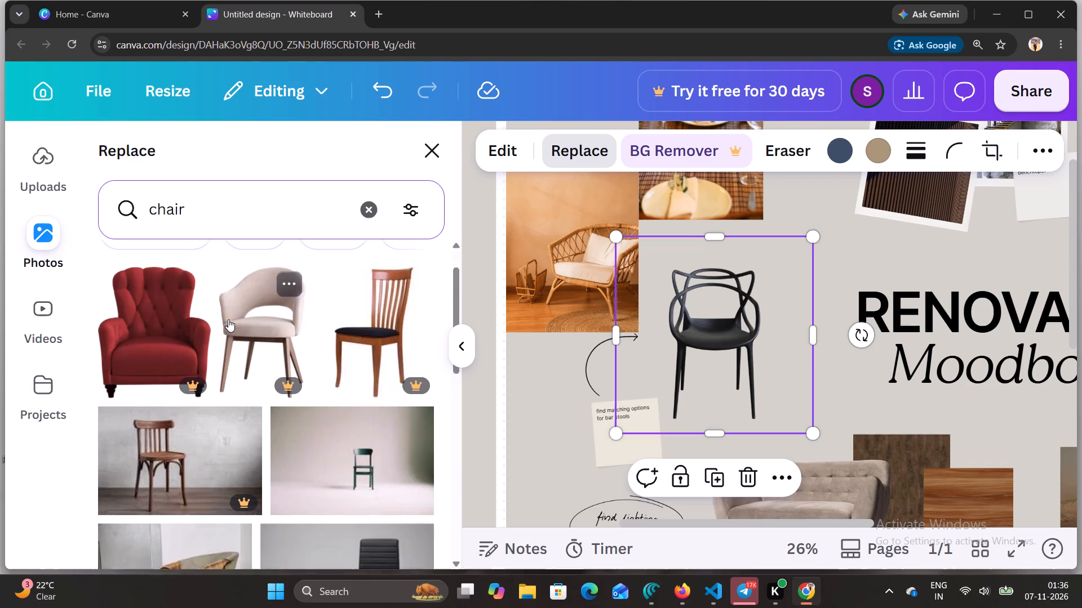
scroll(228, 319, down, 4)
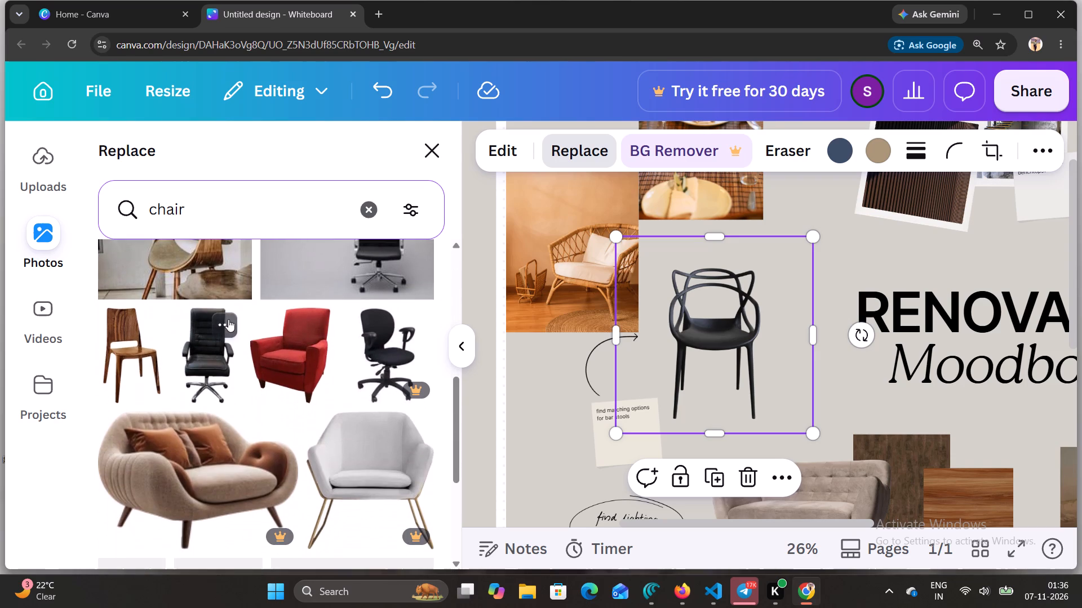
scroll(316, 354, right, 1)
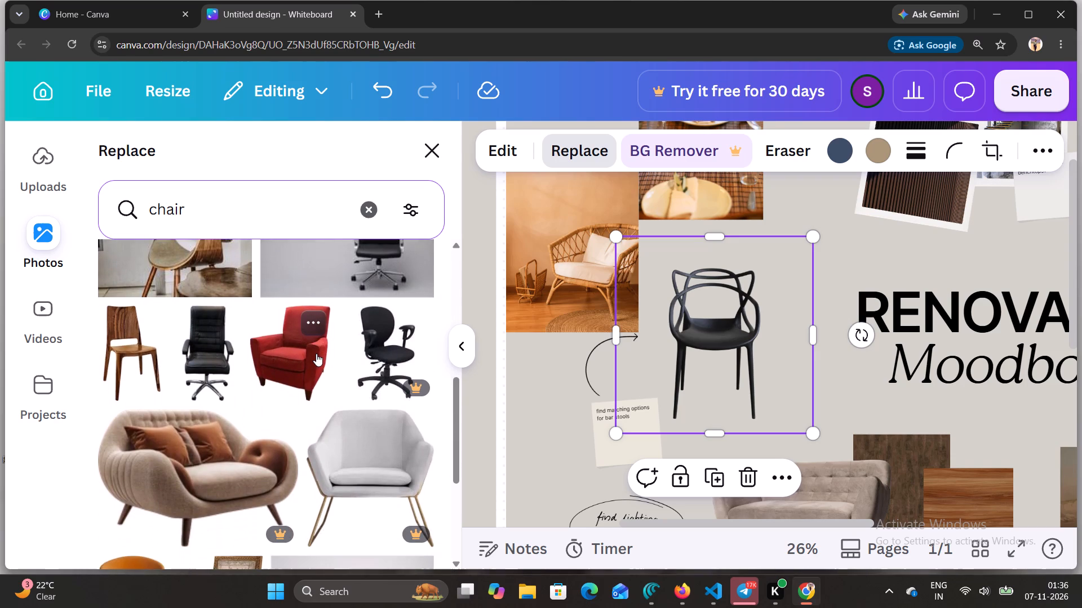
scroll(316, 354, down, 2)
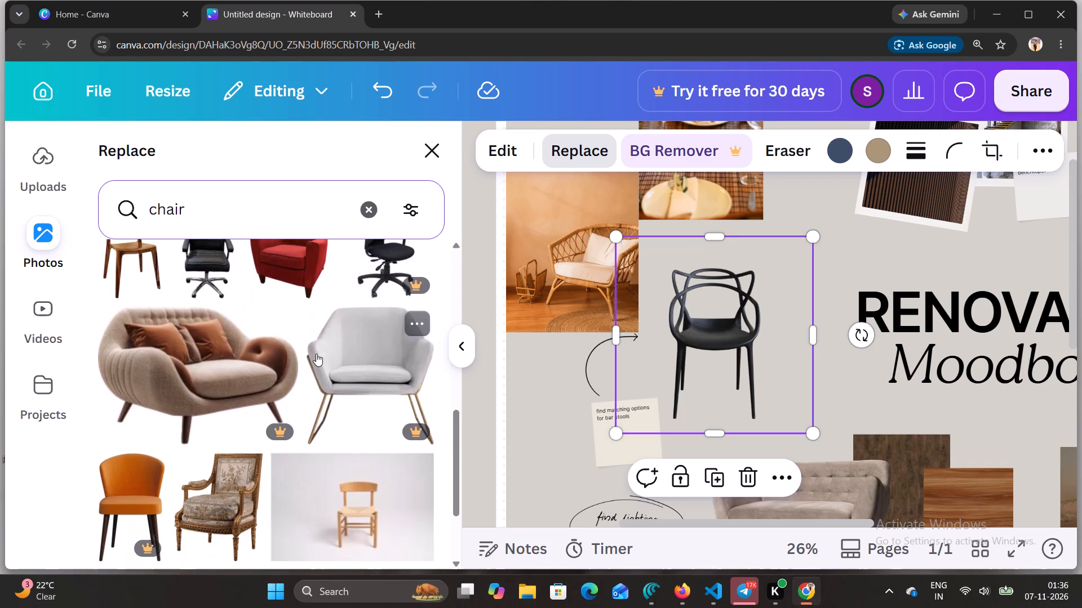
scroll(316, 354, down, 3)
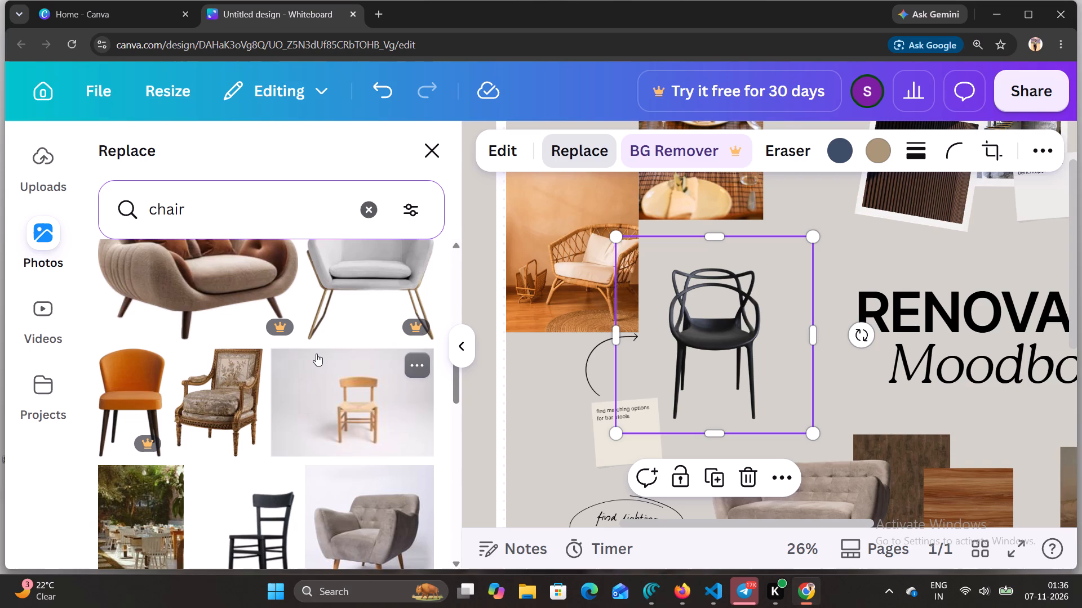
scroll(316, 354, down, 3)
scroll(316, 354, up, 1)
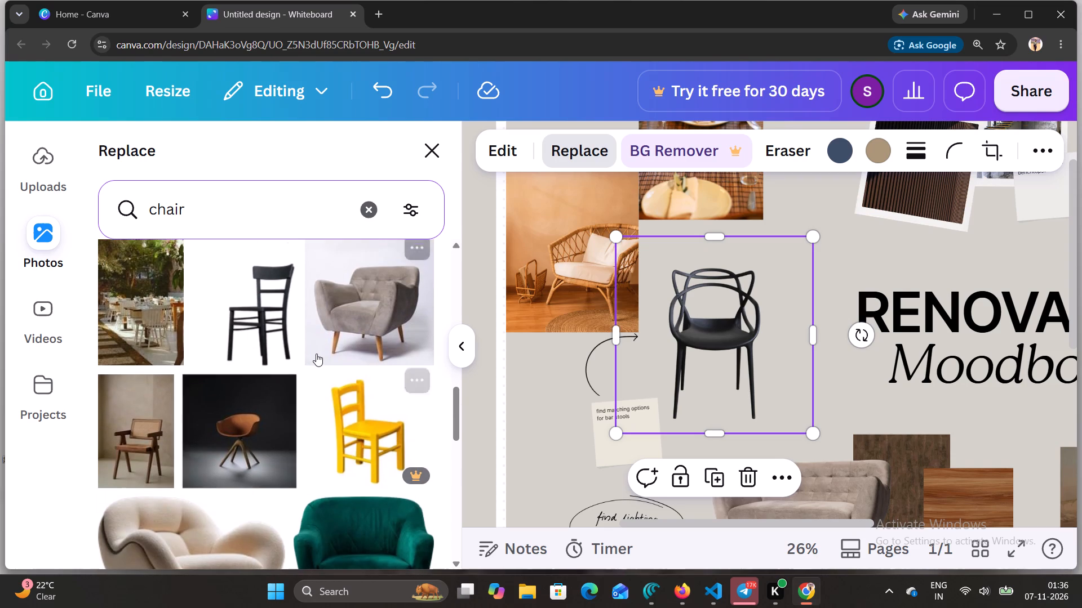
scroll(224, 373, down, 1)
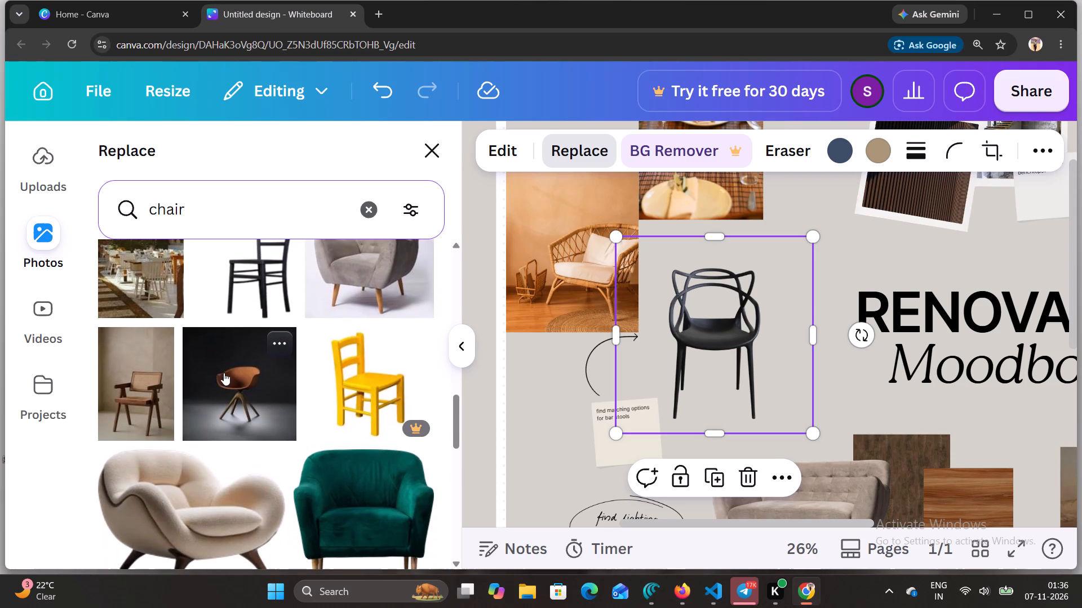
scroll(317, 390, down, 1)
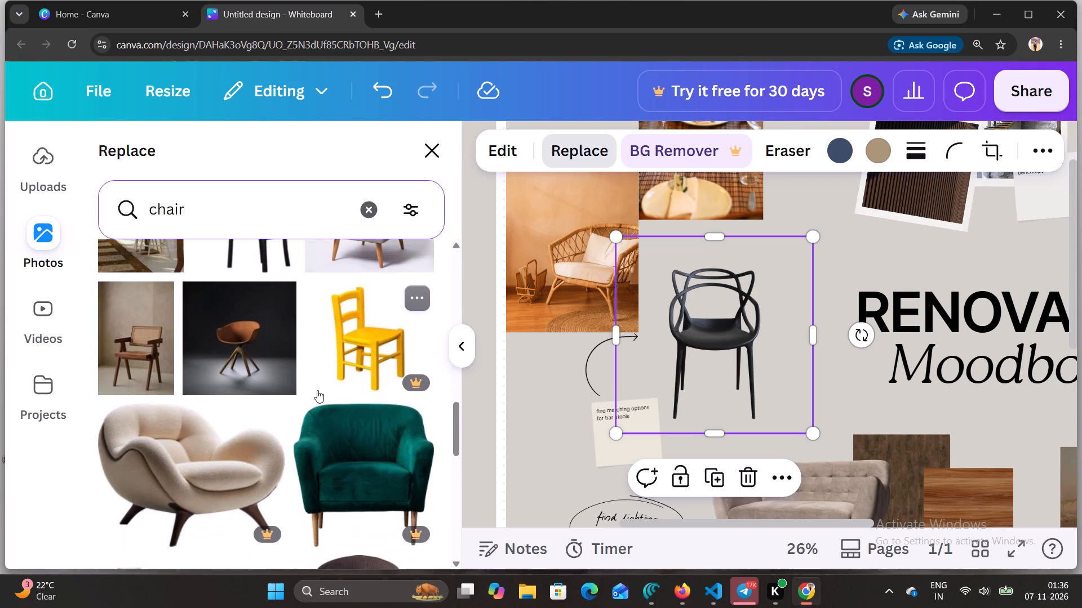
scroll(317, 390, down, 3)
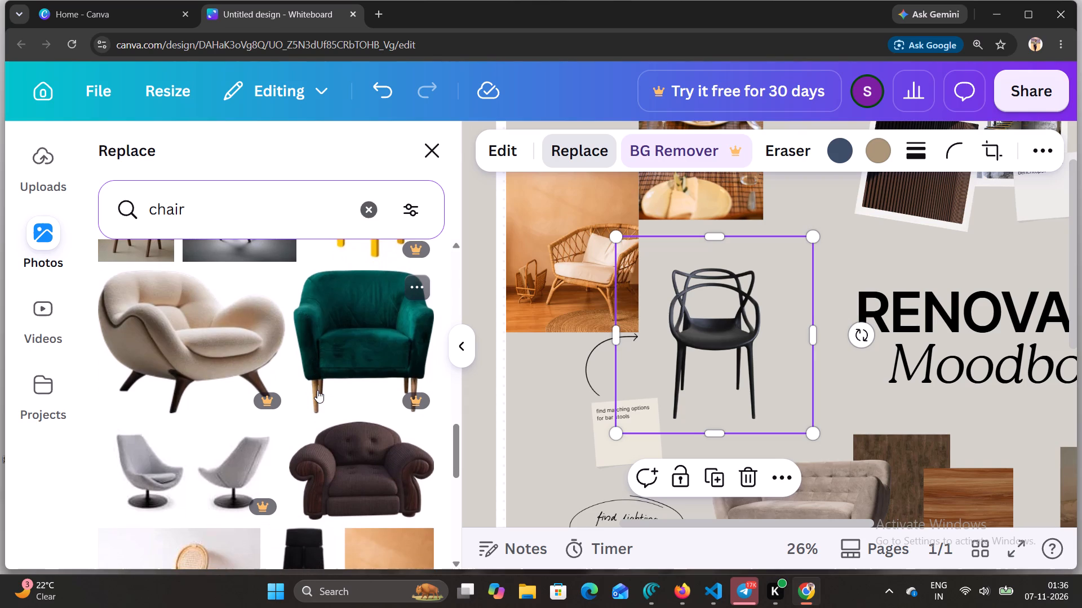
scroll(317, 390, down, 3)
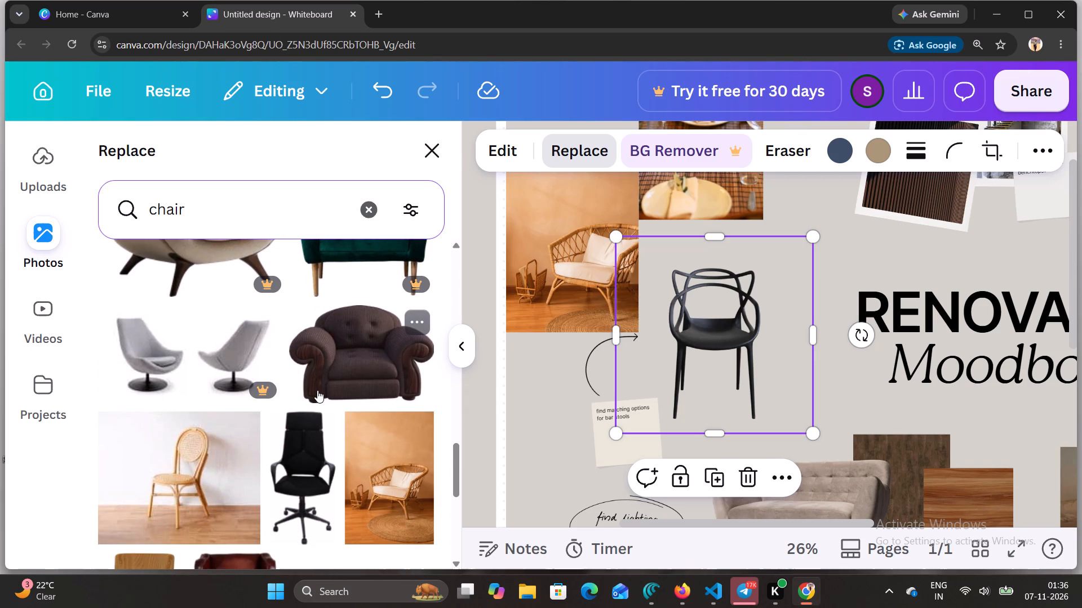
scroll(317, 390, down, 2)
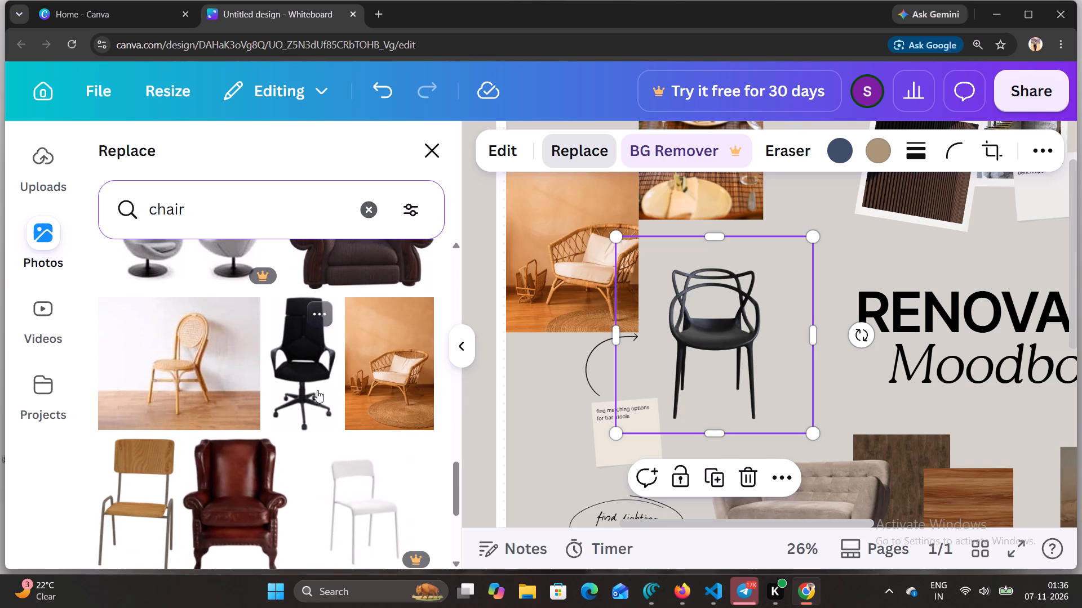
scroll(317, 390, down, 2)
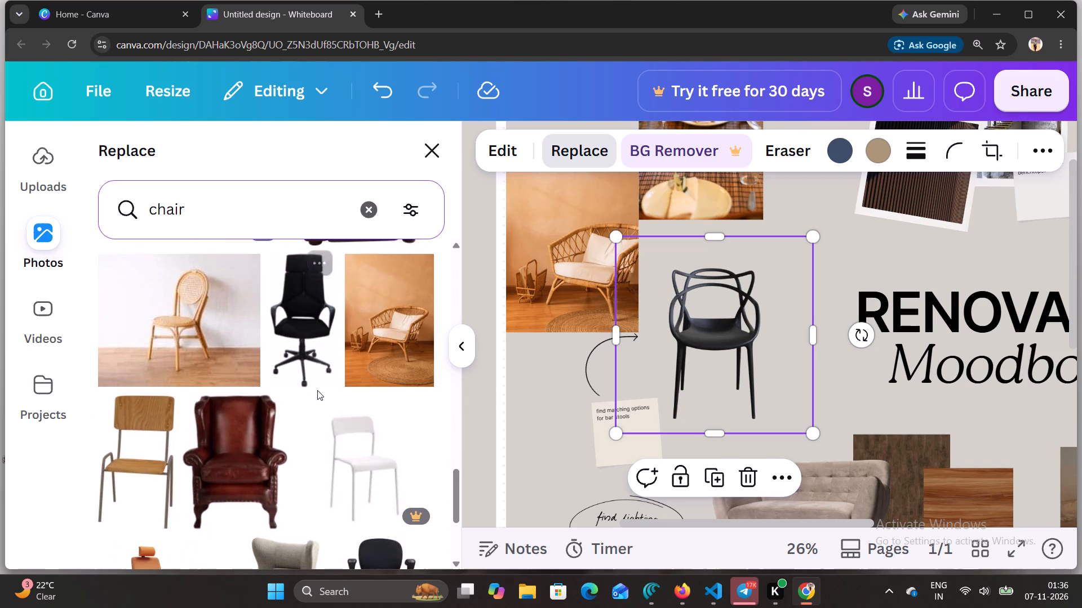
scroll(317, 390, up, 2)
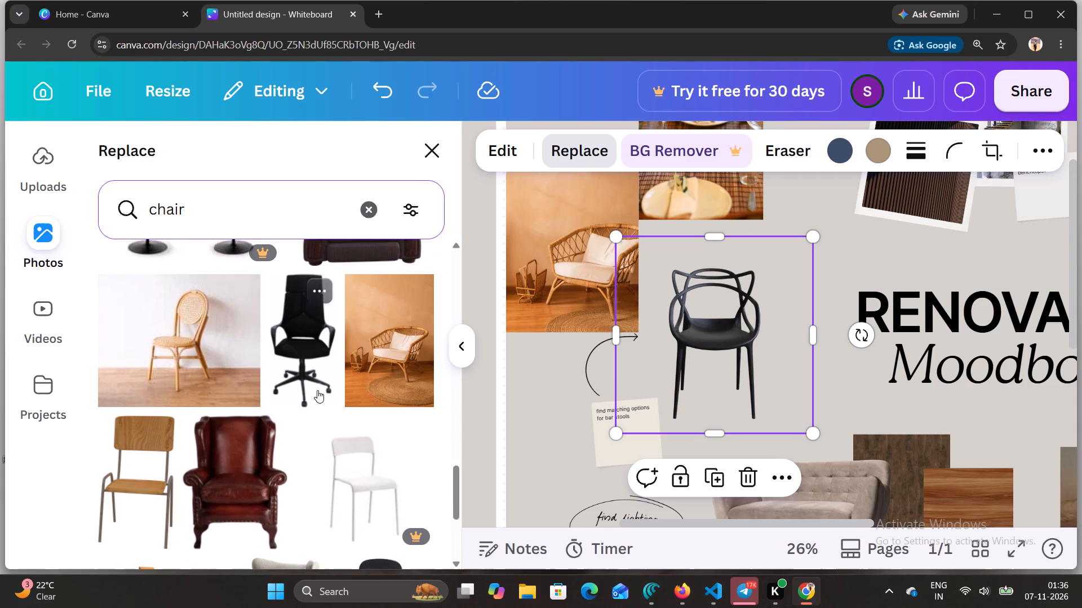
scroll(212, 361, down, 2)
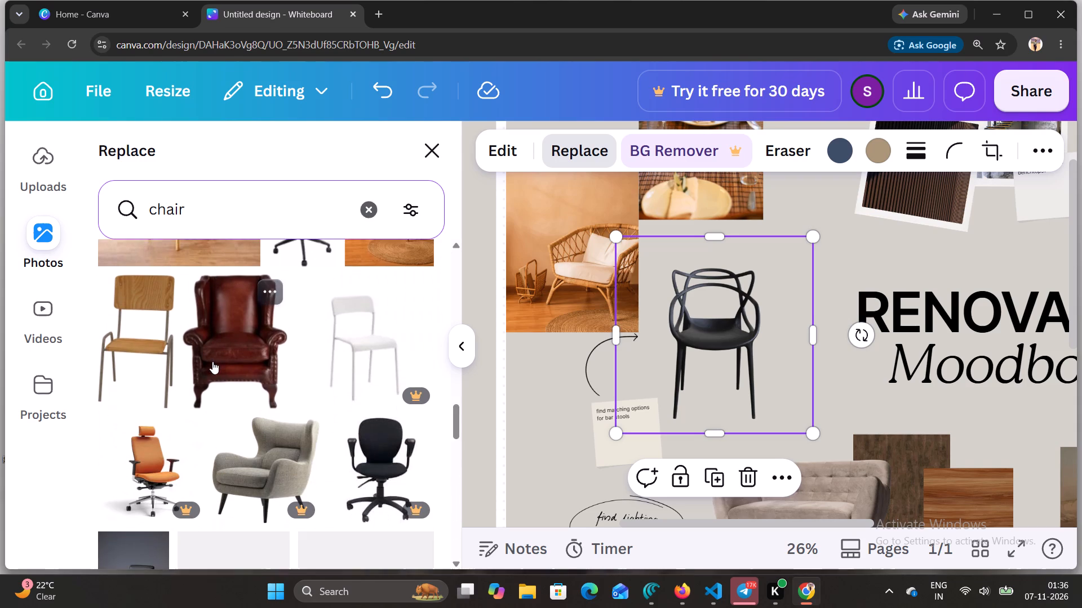
scroll(212, 361, down, 6)
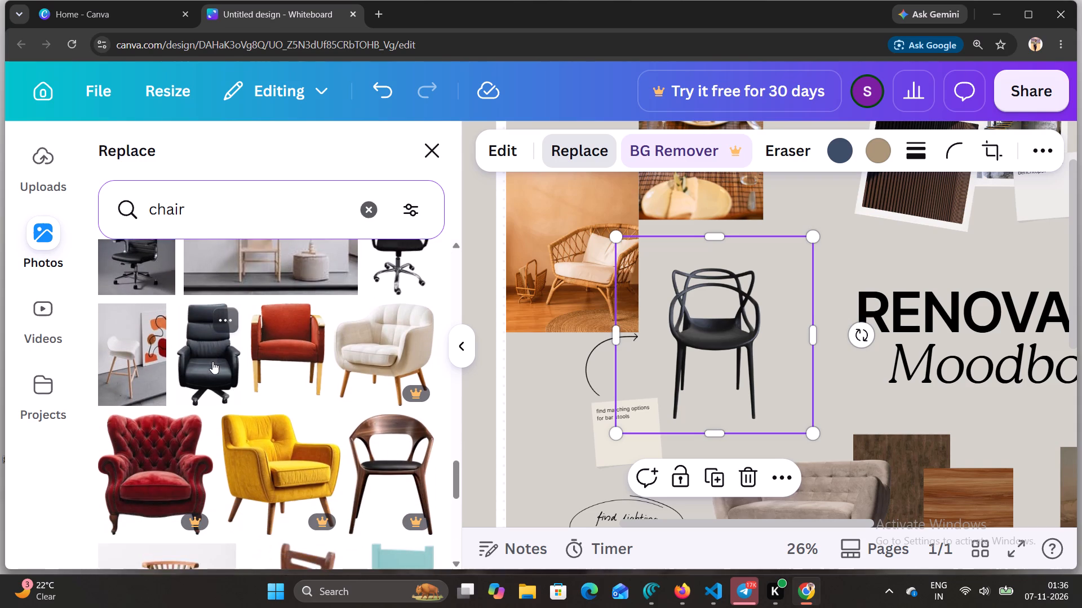
scroll(212, 361, down, 1)
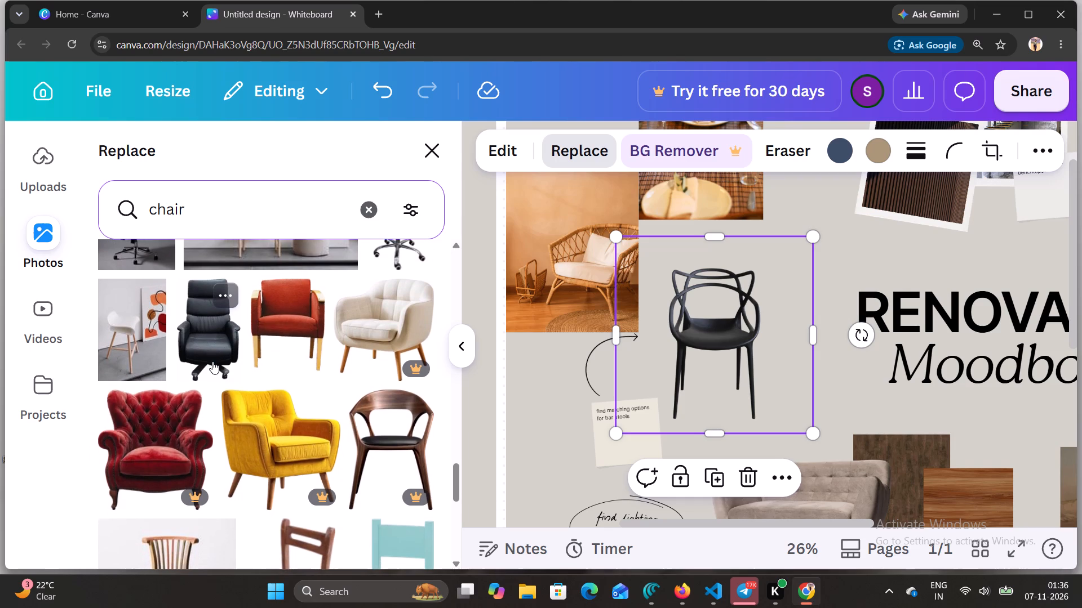
scroll(306, 336, down, 1)
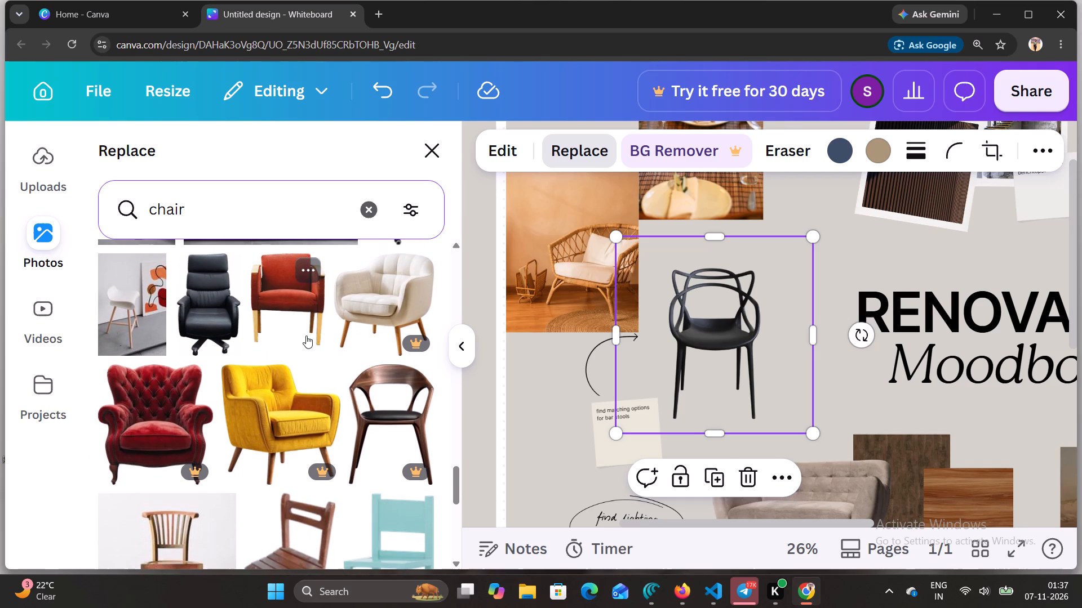
scroll(348, 325, down, 2)
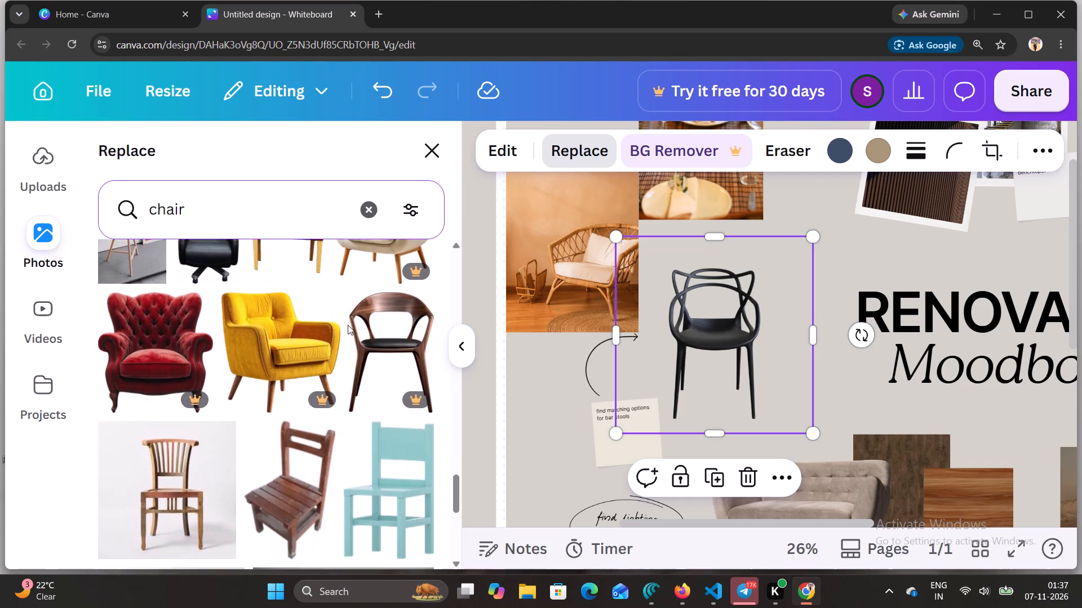
scroll(348, 325, down, 3)
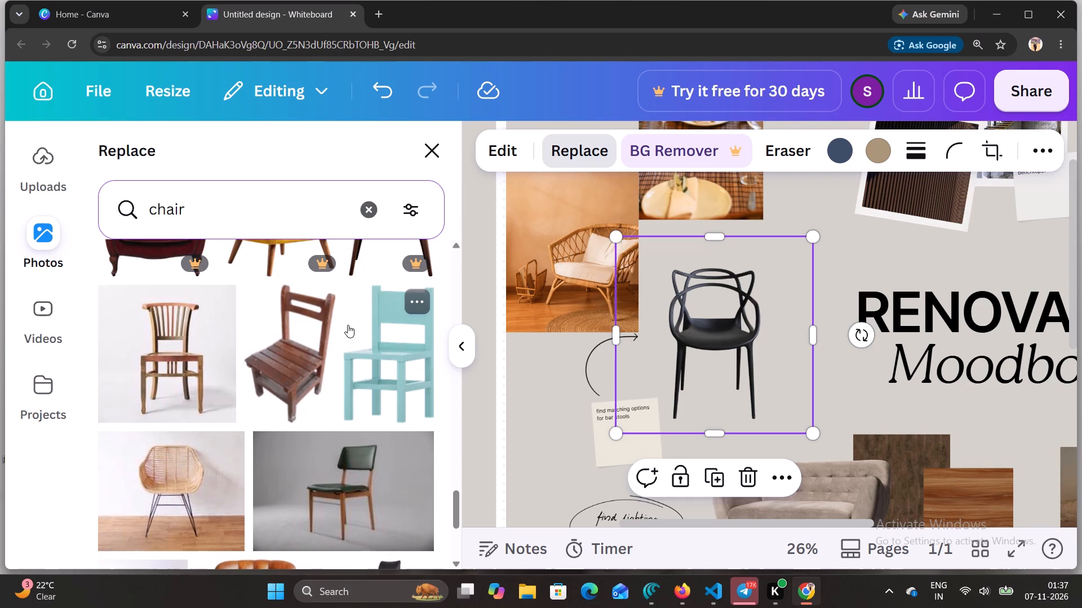
scroll(348, 325, down, 2)
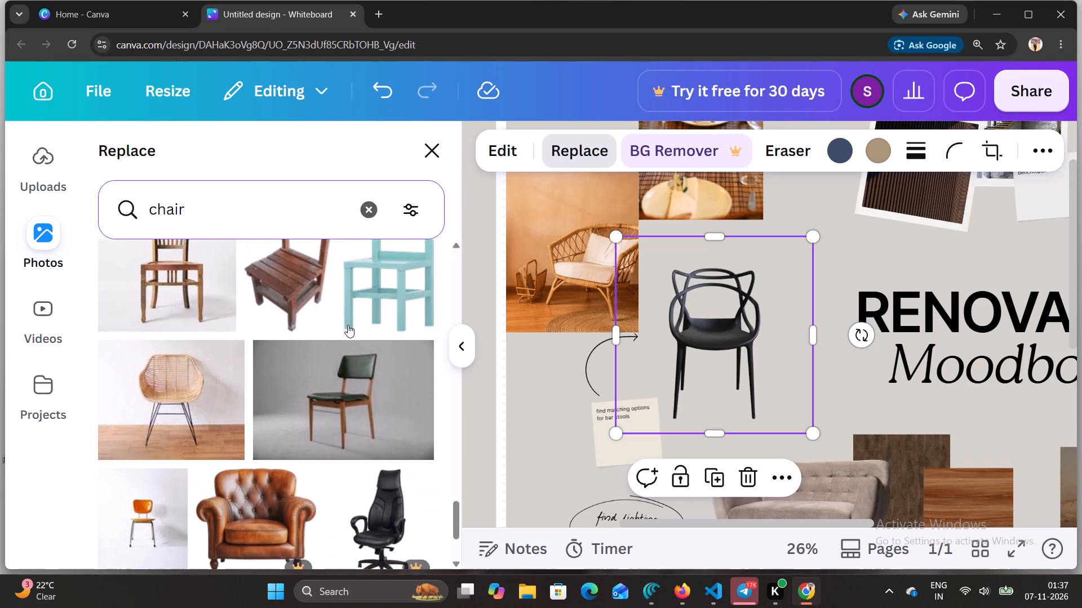
Replace the black chair with the photo of a green-cushioned wooden chair on a grey background.
scroll(348, 325, down, 1)
click(348, 325)
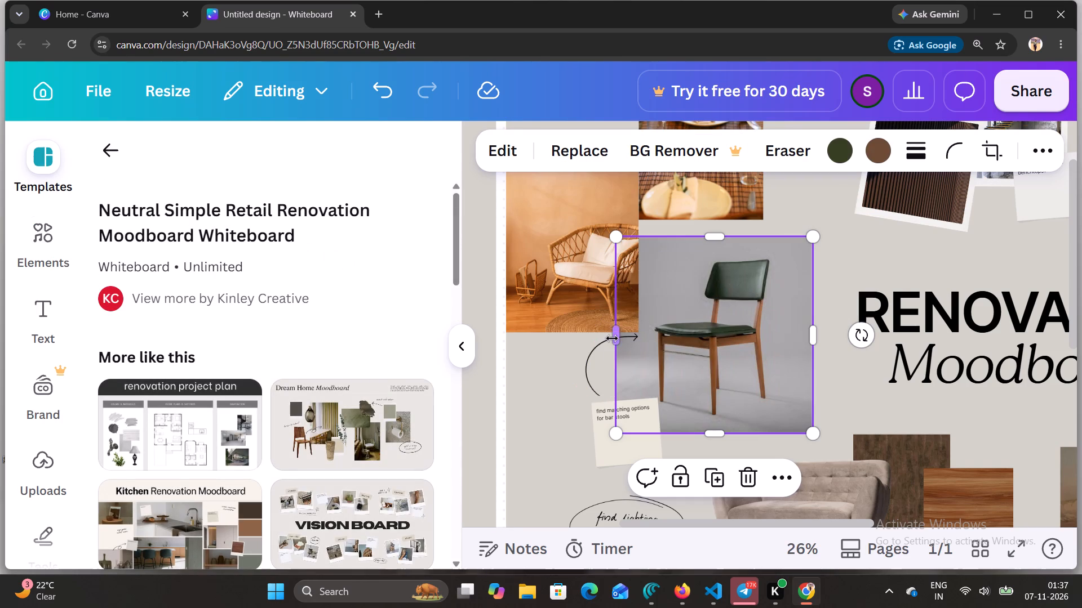
Crop the green chair photo to about 558 by 528 on all four sides, with its left edge against the rattan chair photo's right edge.
drag(615, 337, 494, 344)
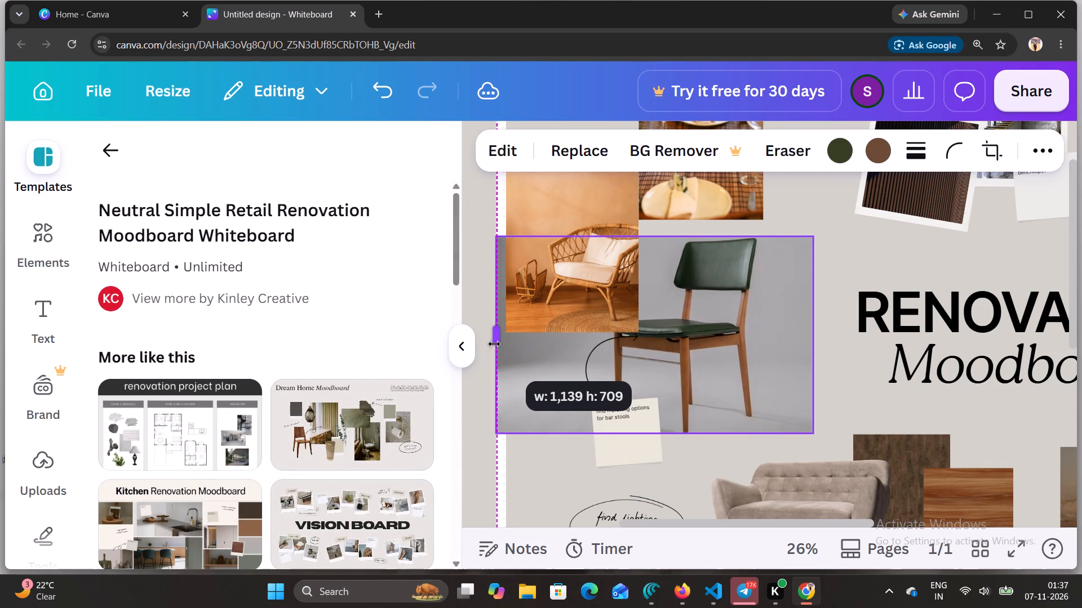
drag(494, 344, 498, 345)
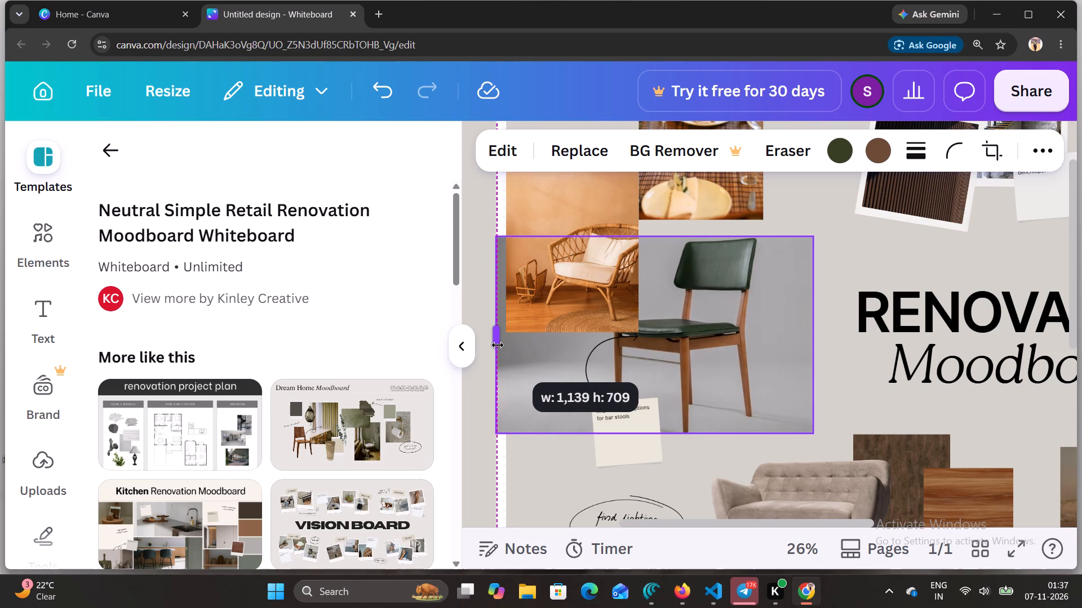
drag(498, 345, 620, 348)
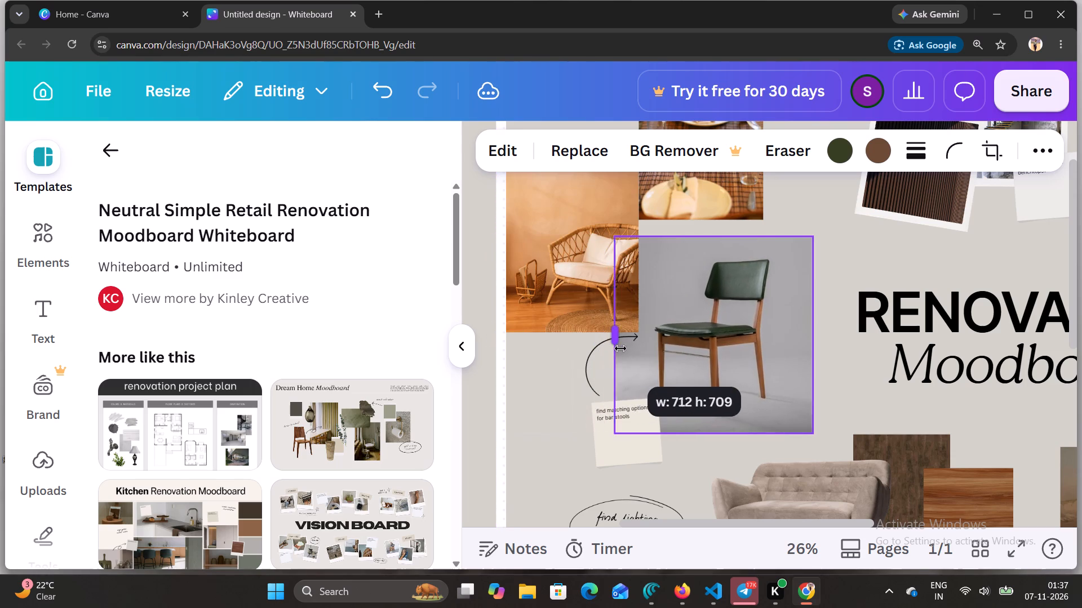
drag(620, 348, 638, 349)
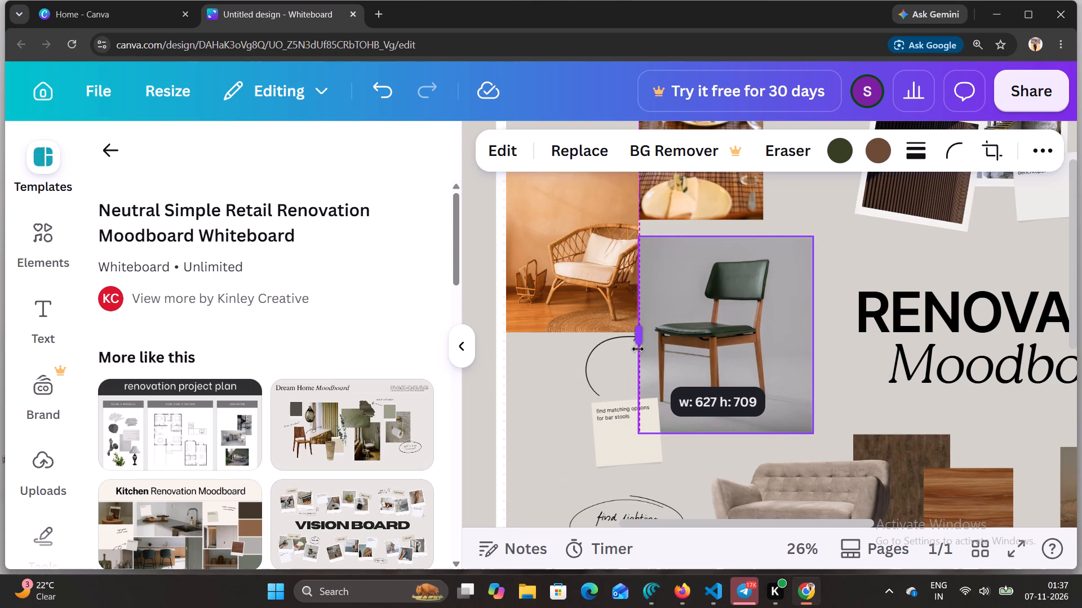
drag(638, 349, 637, 349)
drag(637, 349, 641, 349)
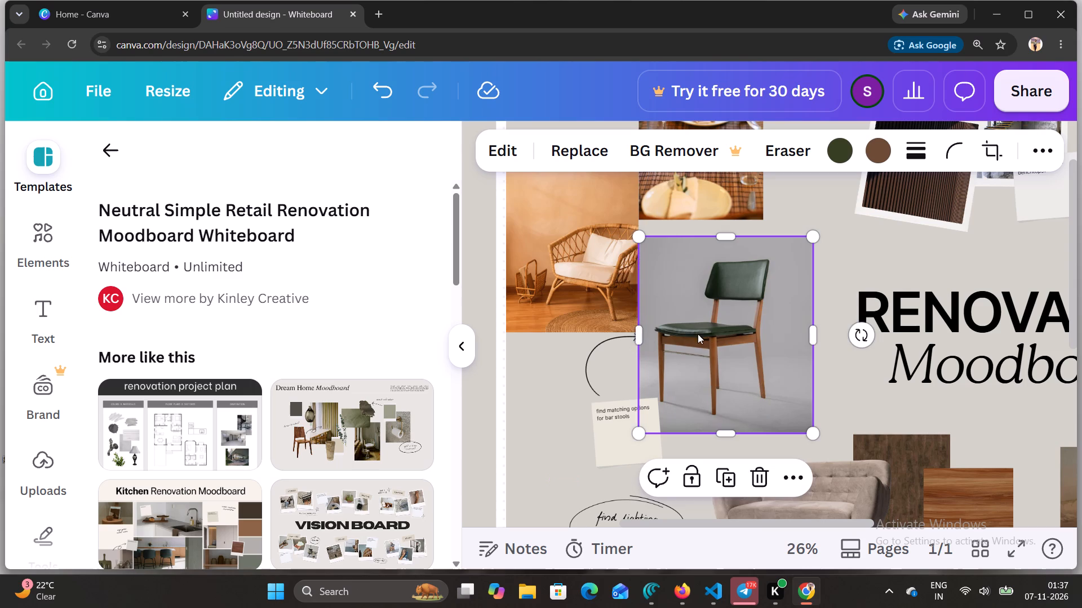
drag(734, 430, 719, 342)
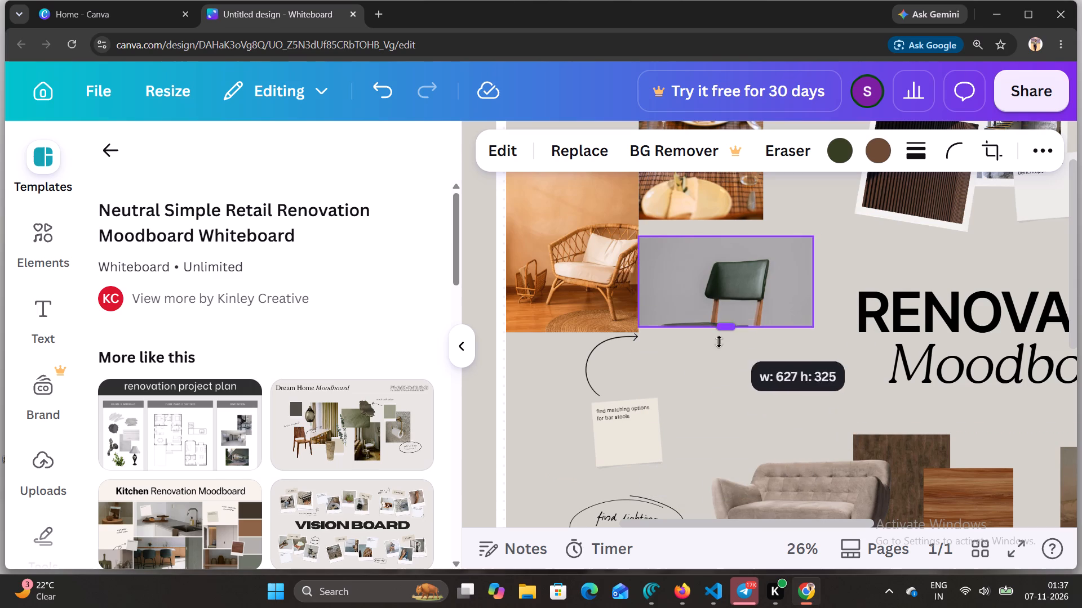
drag(719, 342, 719, 392)
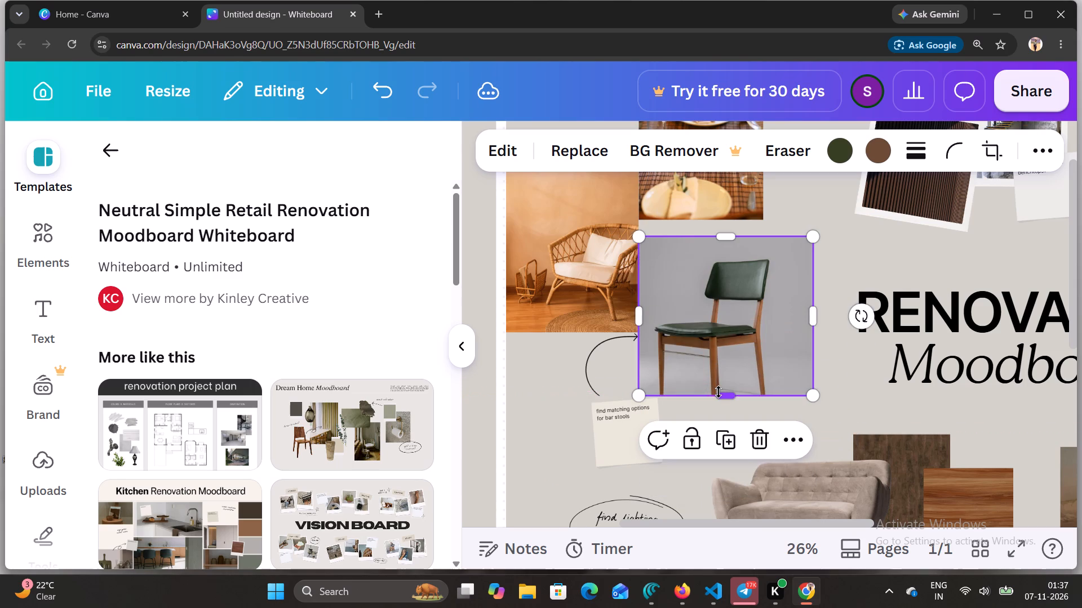
click(728, 344)
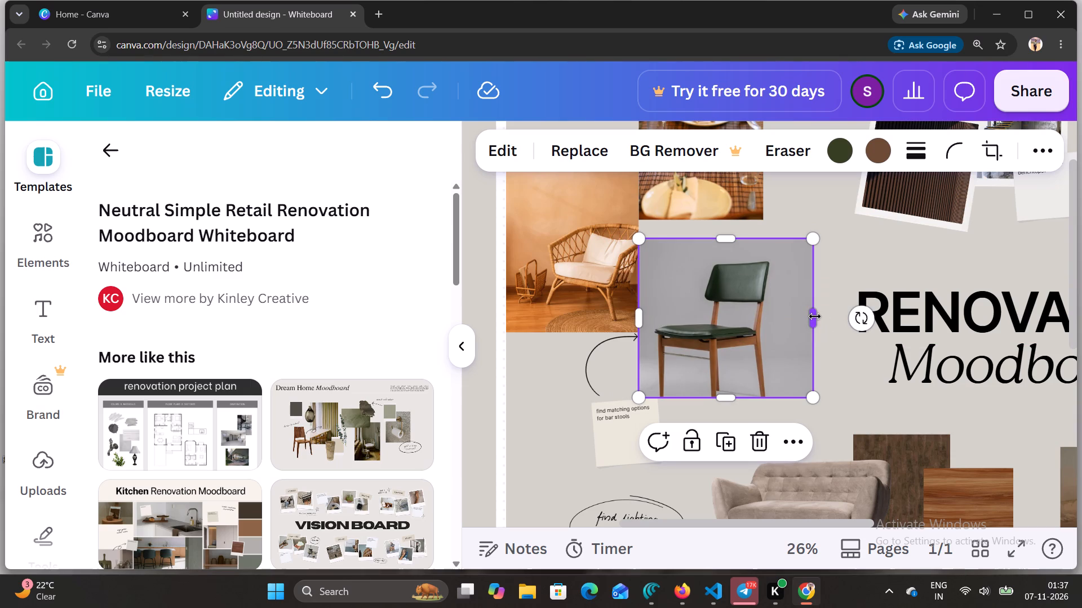
drag(815, 316, 796, 320)
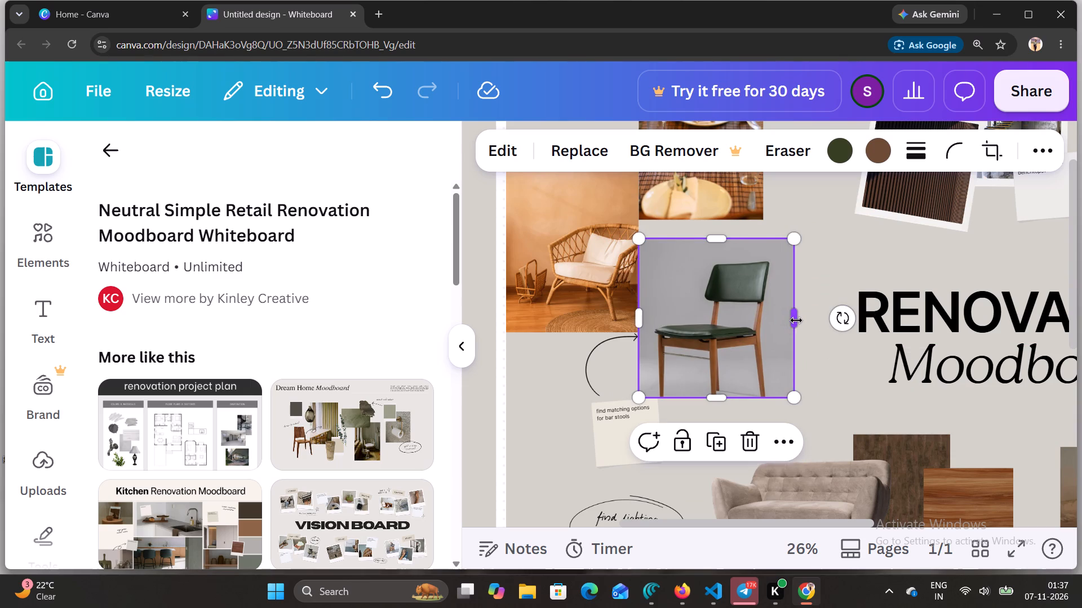
drag(722, 239, 722, 253)
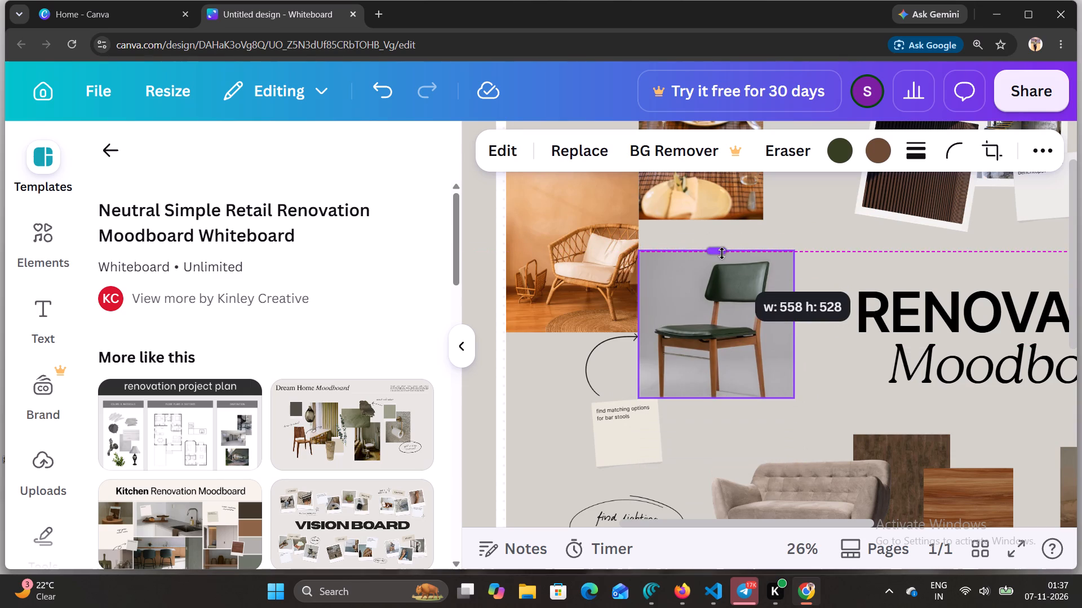
Scale the green chair photo down proportionally and move its left edge back against the rattan chair photo's right edge.
drag(722, 253, 721, 251)
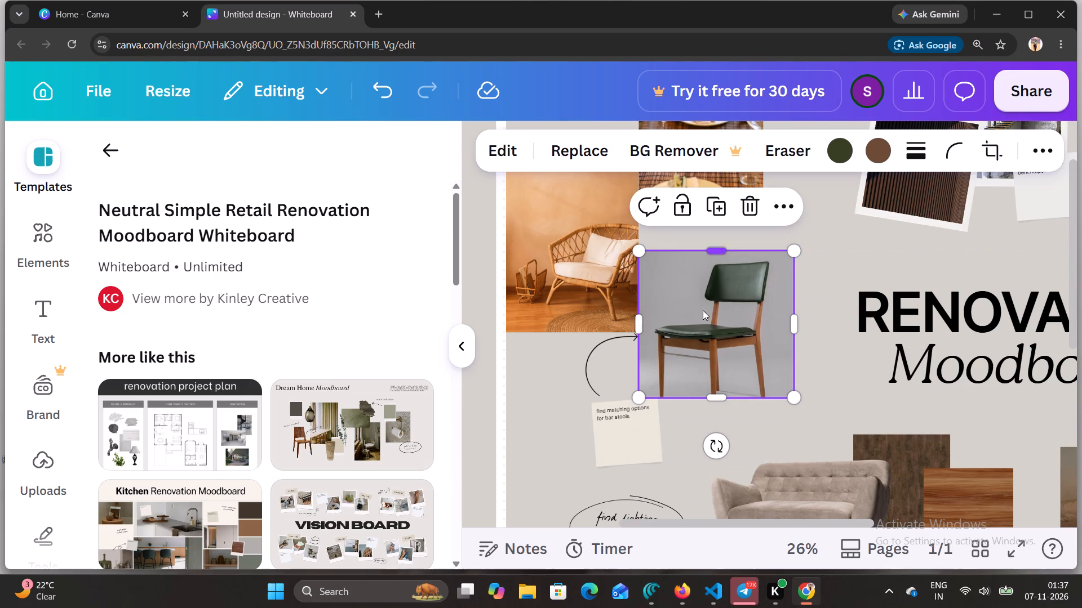
drag(644, 401, 643, 390)
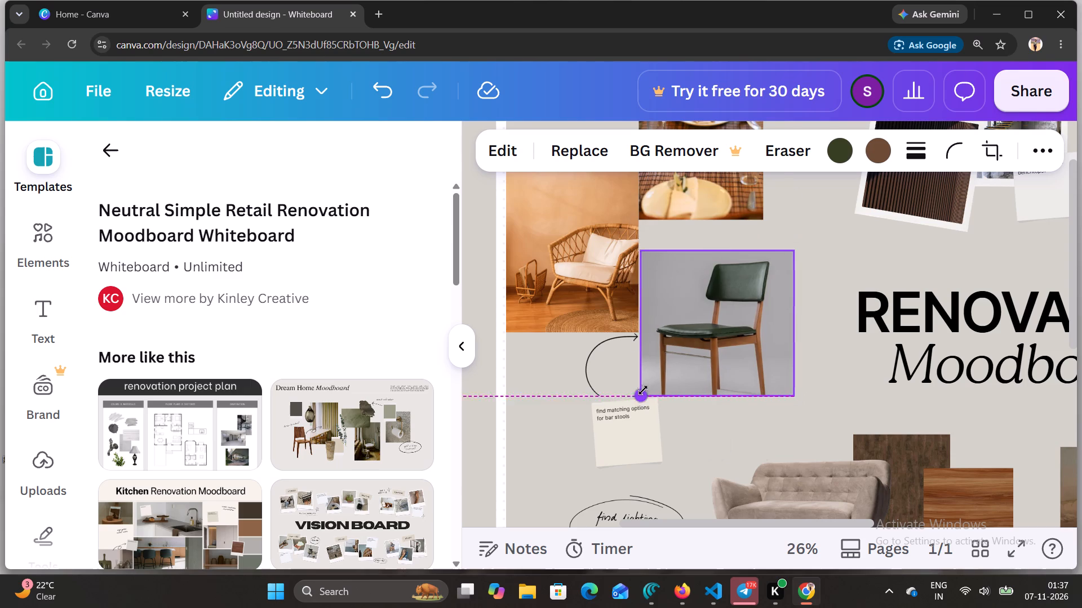
drag(643, 390, 663, 354)
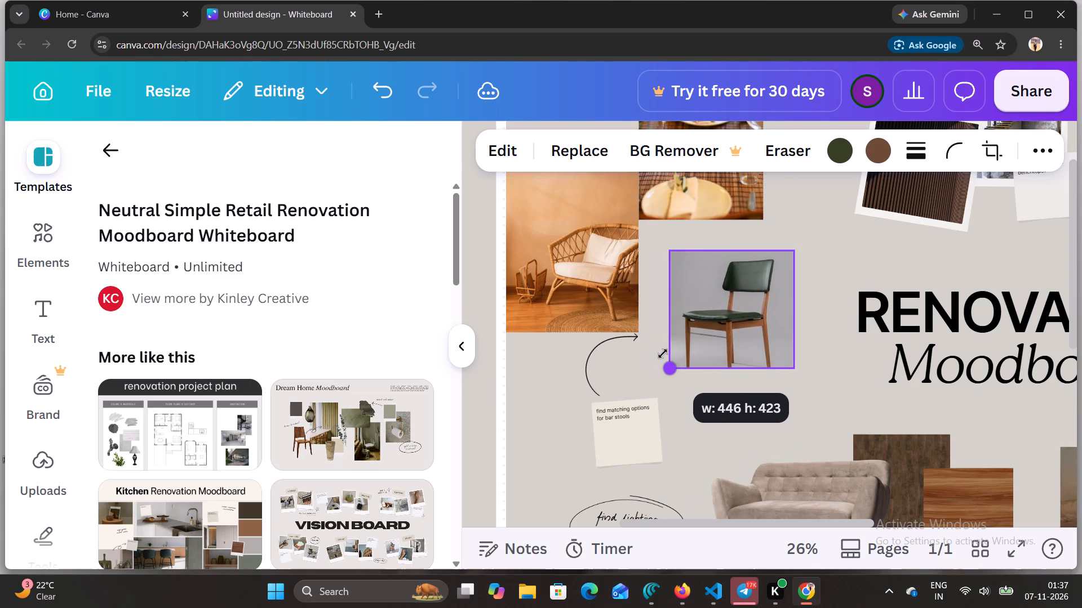
drag(663, 354, 651, 360)
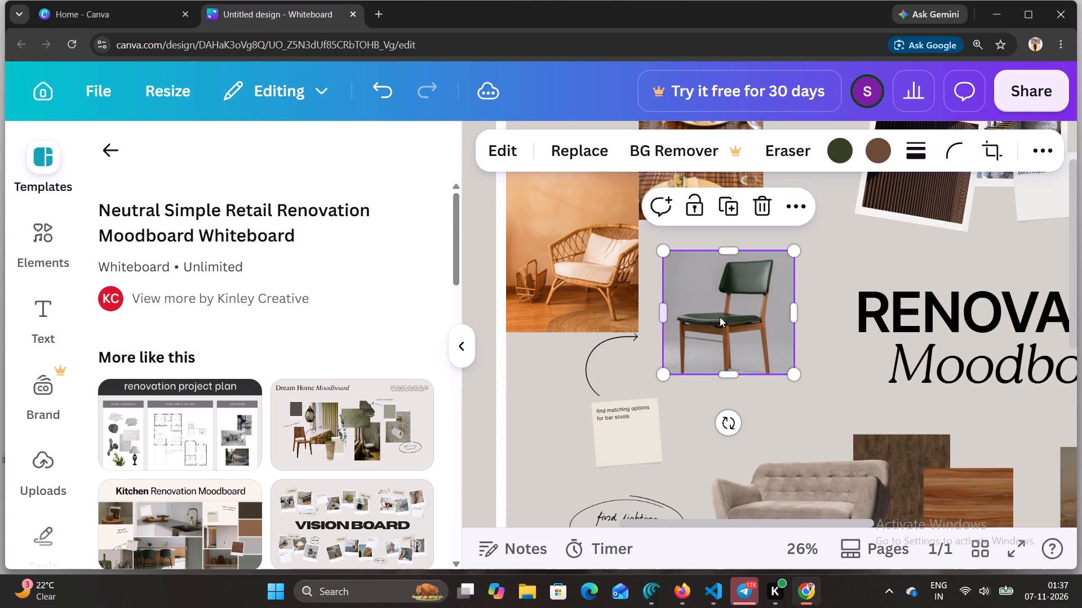
drag(720, 317, 696, 319)
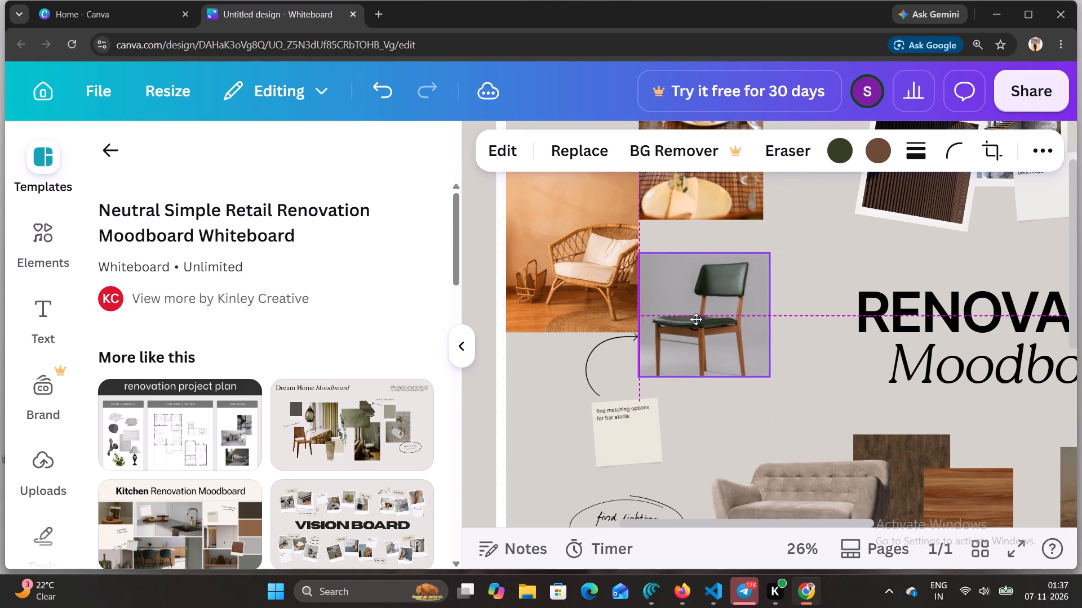
drag(696, 319, 697, 320)
click(856, 253)
Search the replacement photos for "sofa chair" for the beige sofa image beside the wood samples.
scroll(856, 253, up, 1)
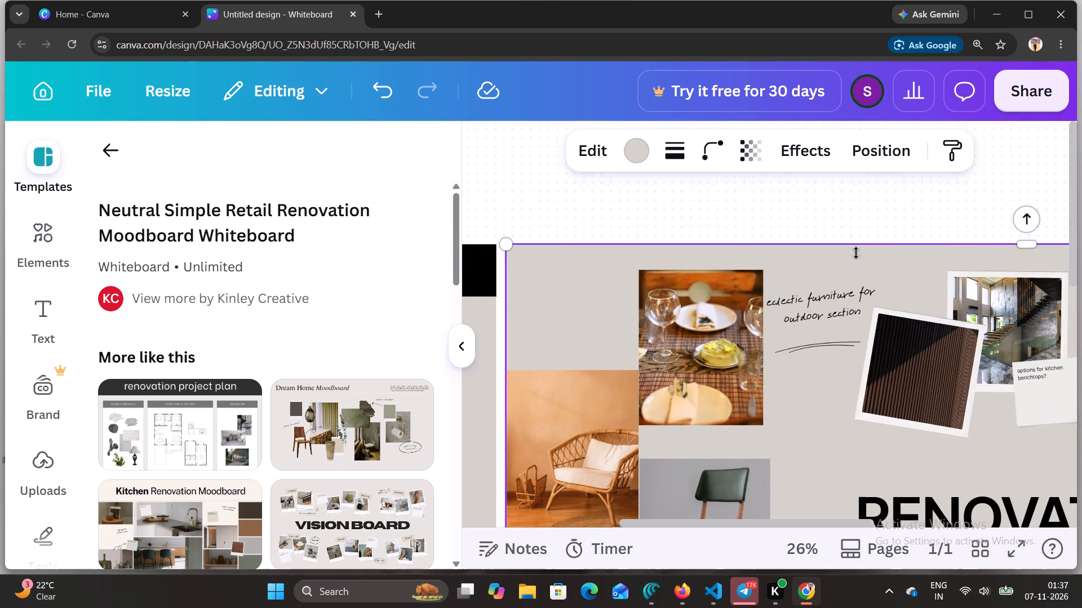
scroll(856, 253, up, 2)
scroll(856, 253, down, 3)
scroll(856, 253, left, 3)
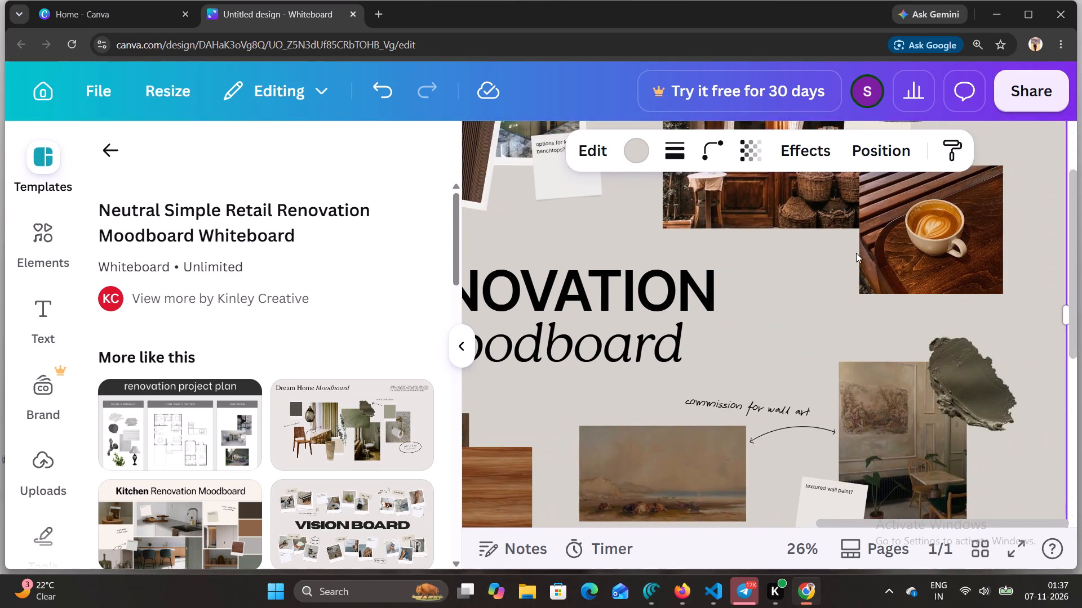
scroll(856, 253, down, 2)
scroll(856, 253, right, 1)
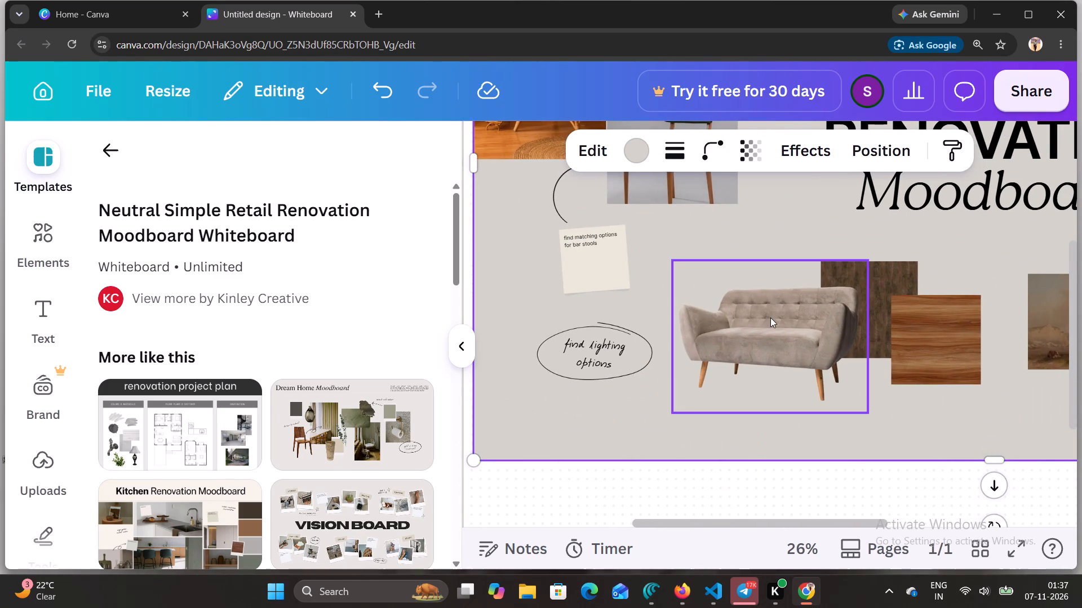
click(770, 318)
click(571, 149)
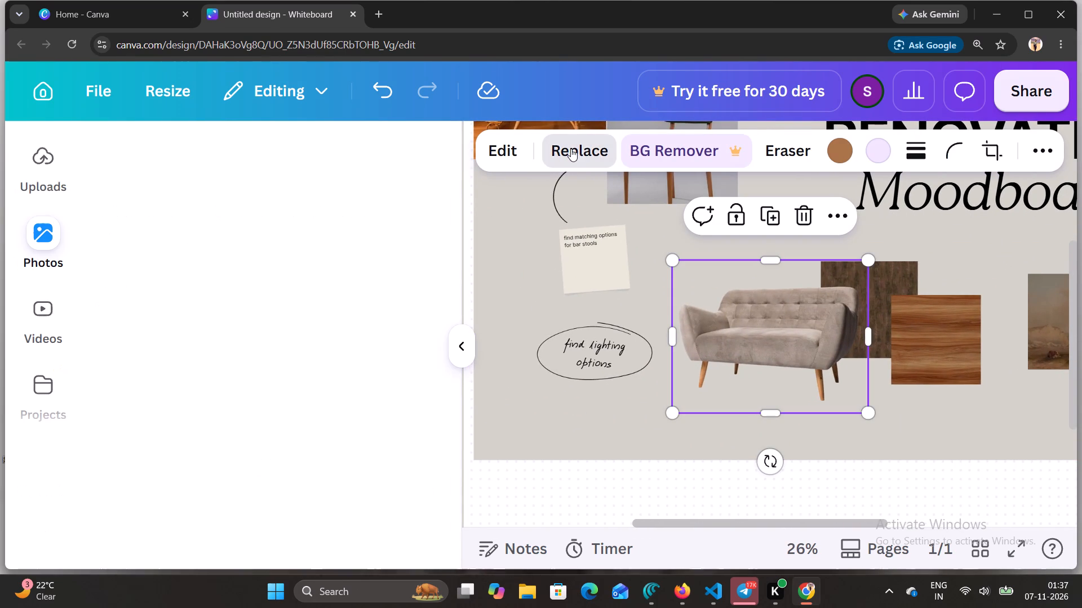
click(374, 198)
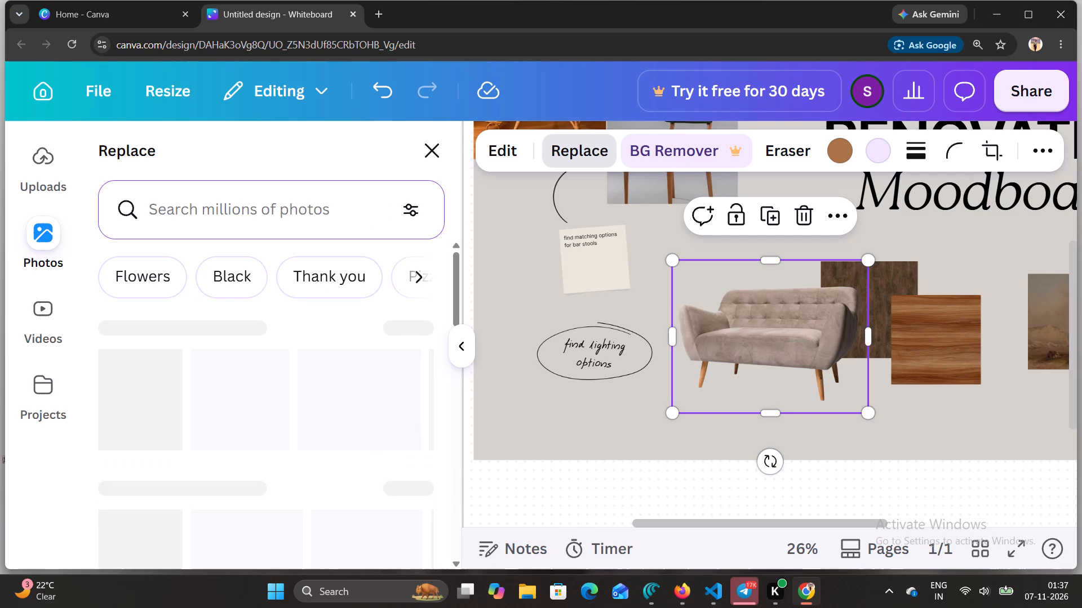
text(sofa)
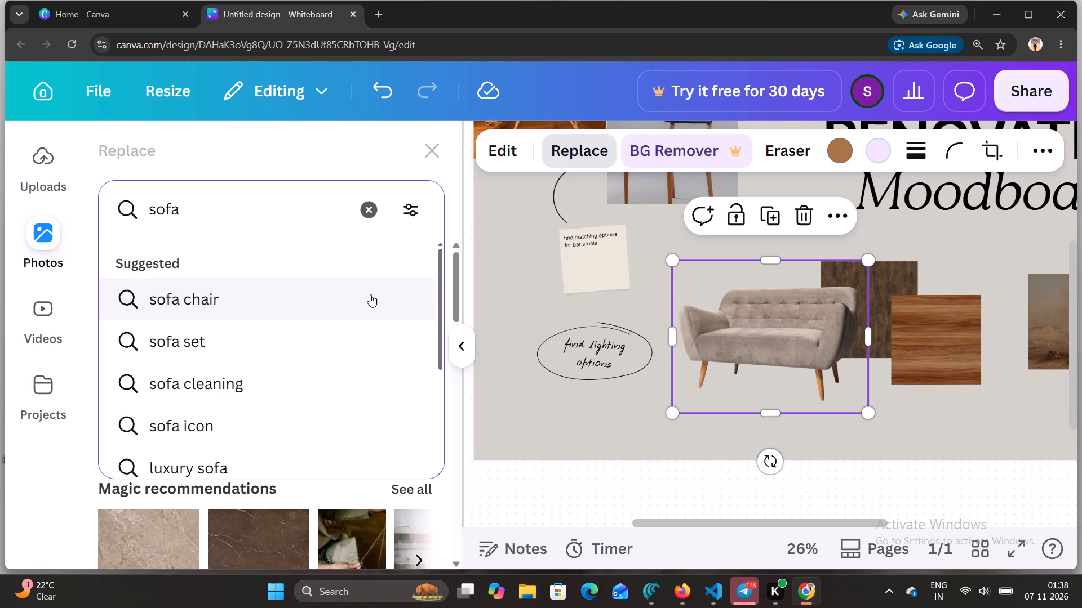
scroll(370, 294, down, 1)
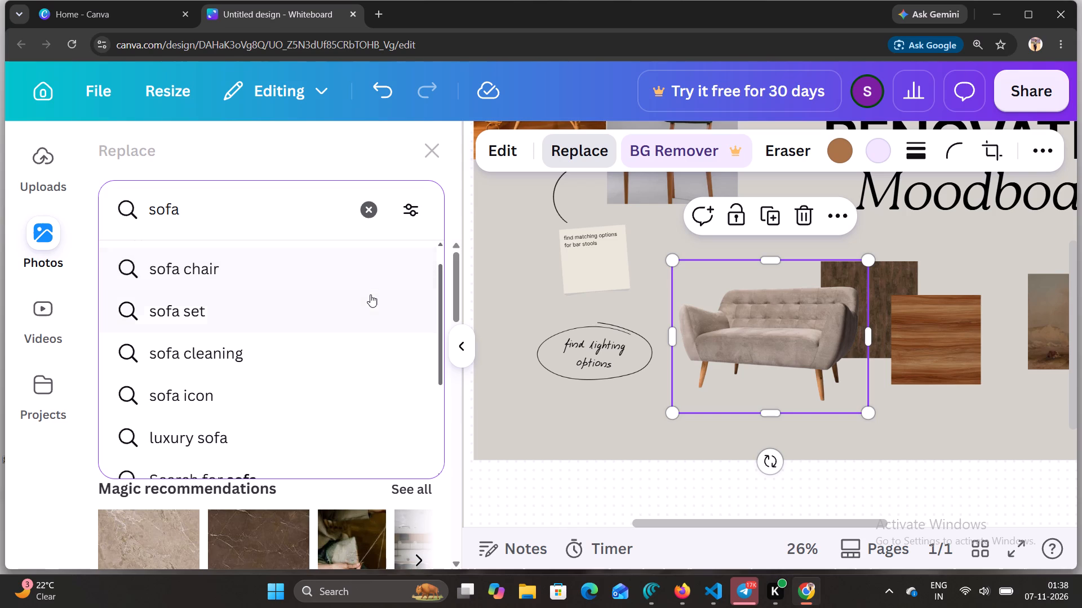
scroll(308, 298, right, 1)
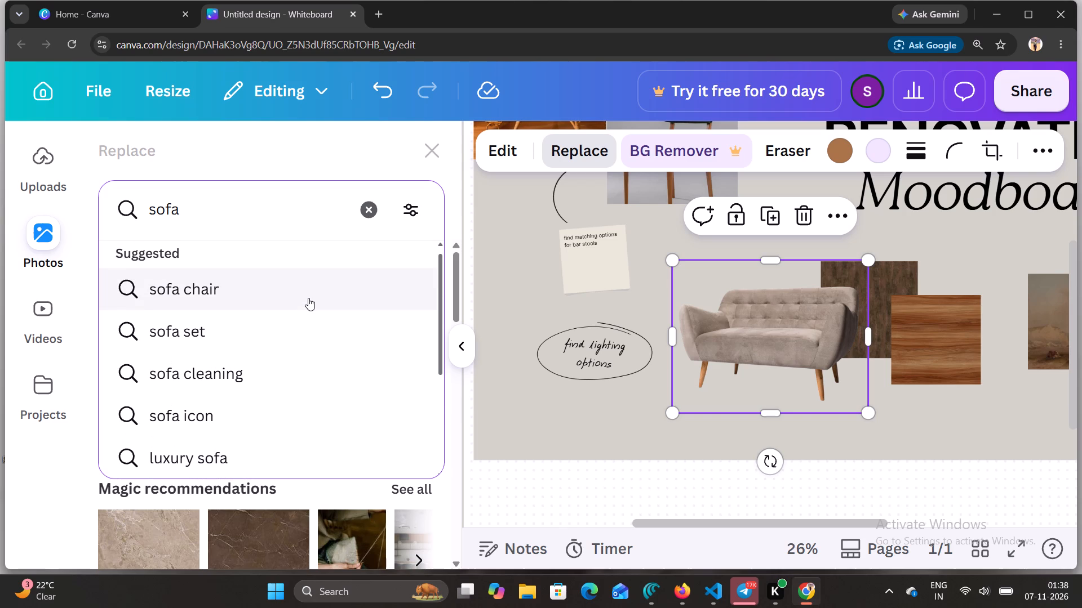
scroll(308, 298, up, 1)
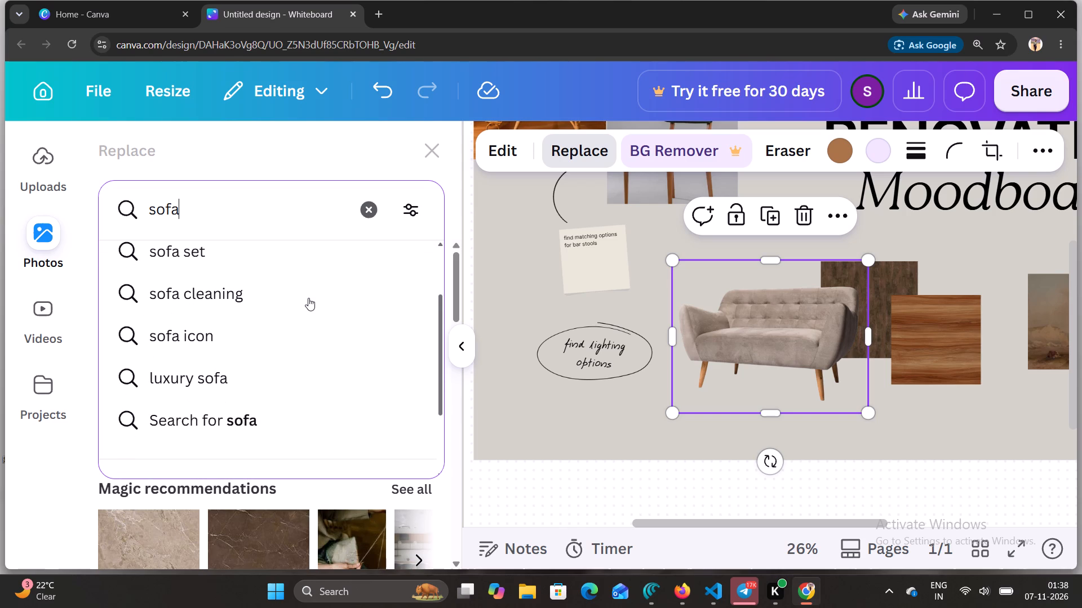
scroll(308, 298, up, 1)
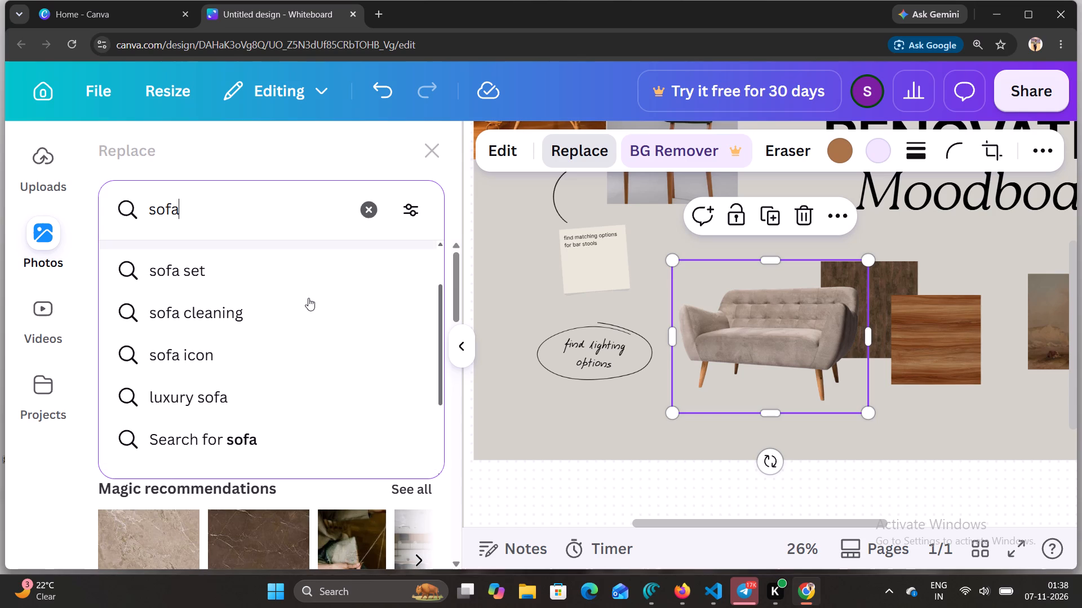
scroll(308, 298, up, 2)
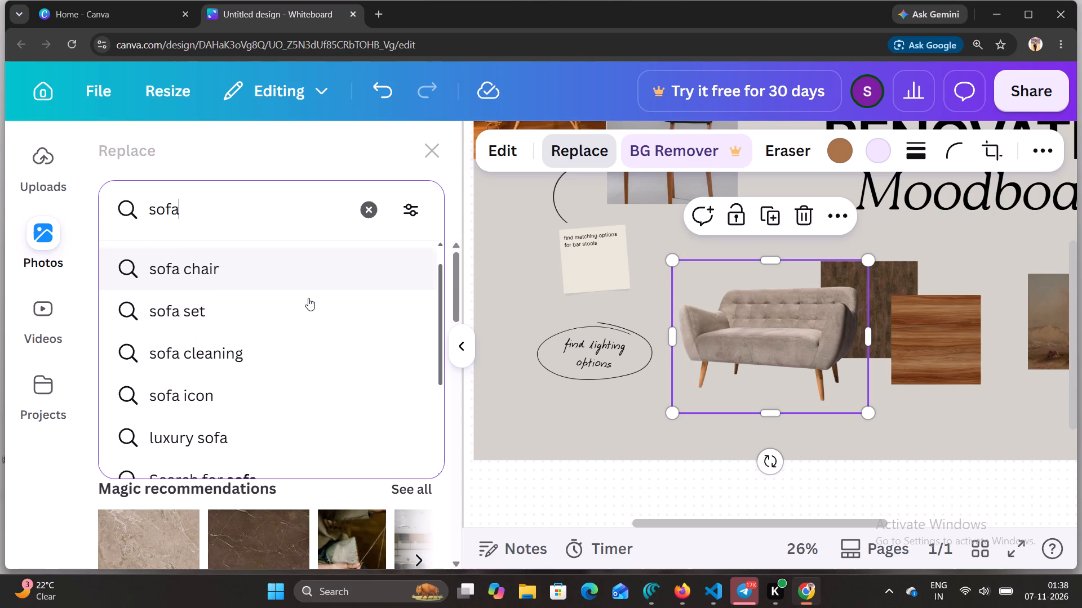
scroll(308, 298, up, 1)
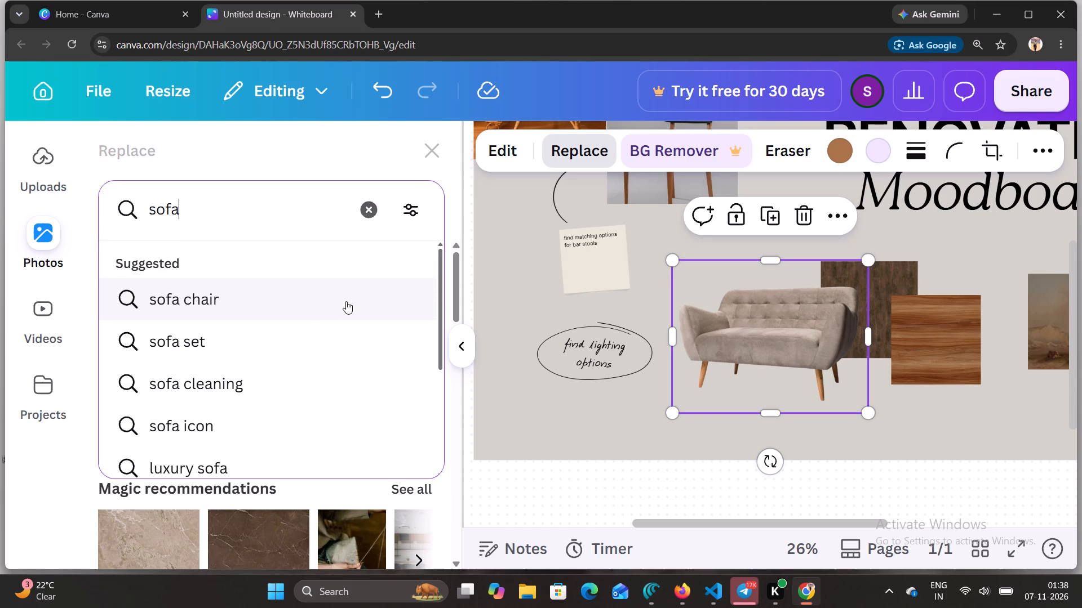
click(268, 294)
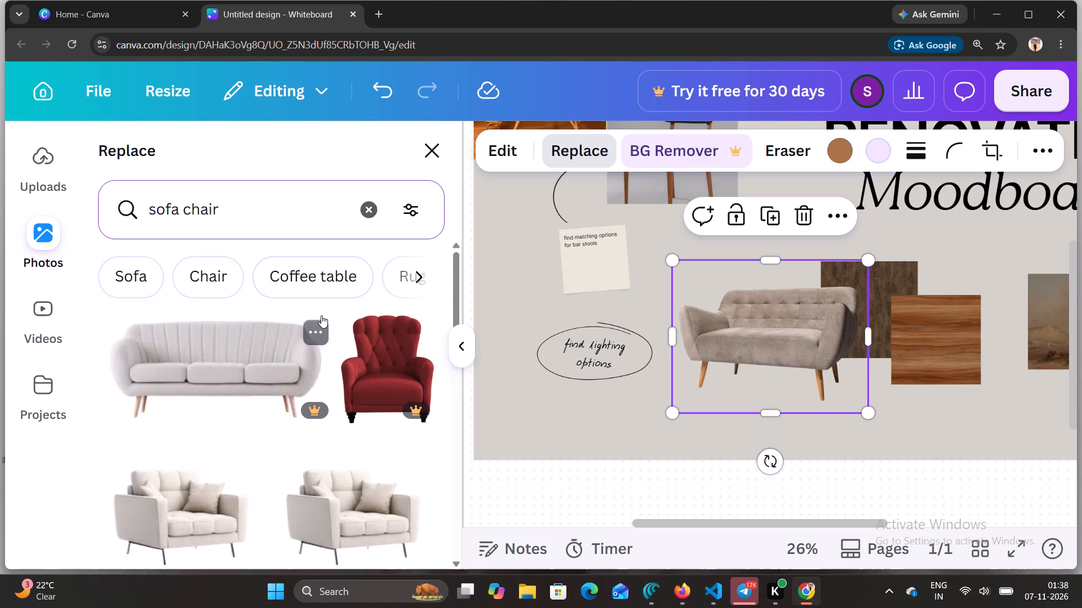
Replace the beige sofa with the photo of a dark wicker sofa with checked upholstery and pink cushions on a grey background.
scroll(319, 330, down, 1)
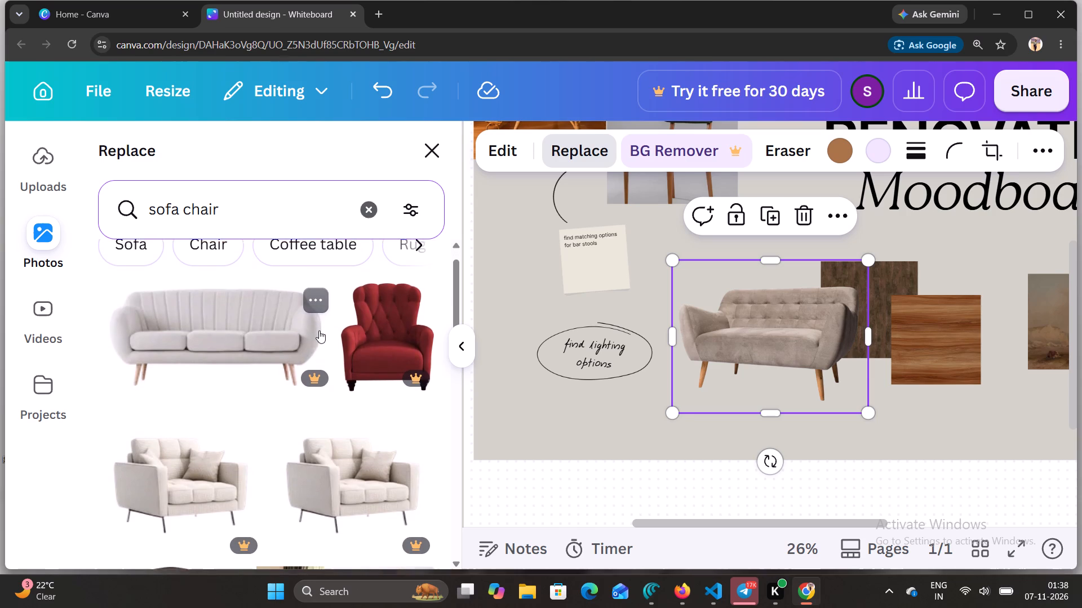
scroll(319, 330, down, 3)
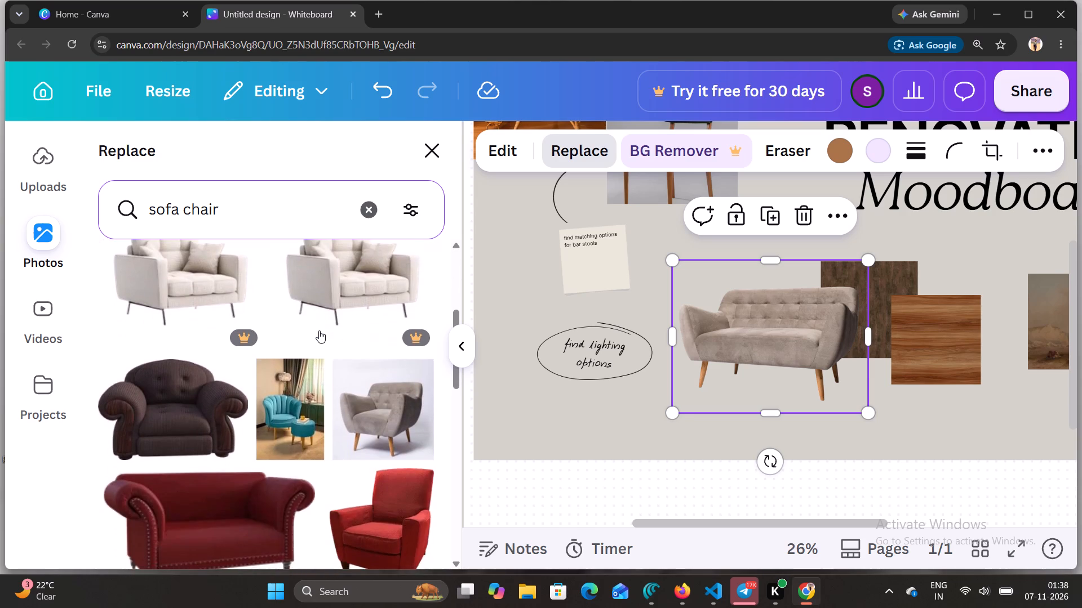
scroll(319, 330, down, 4)
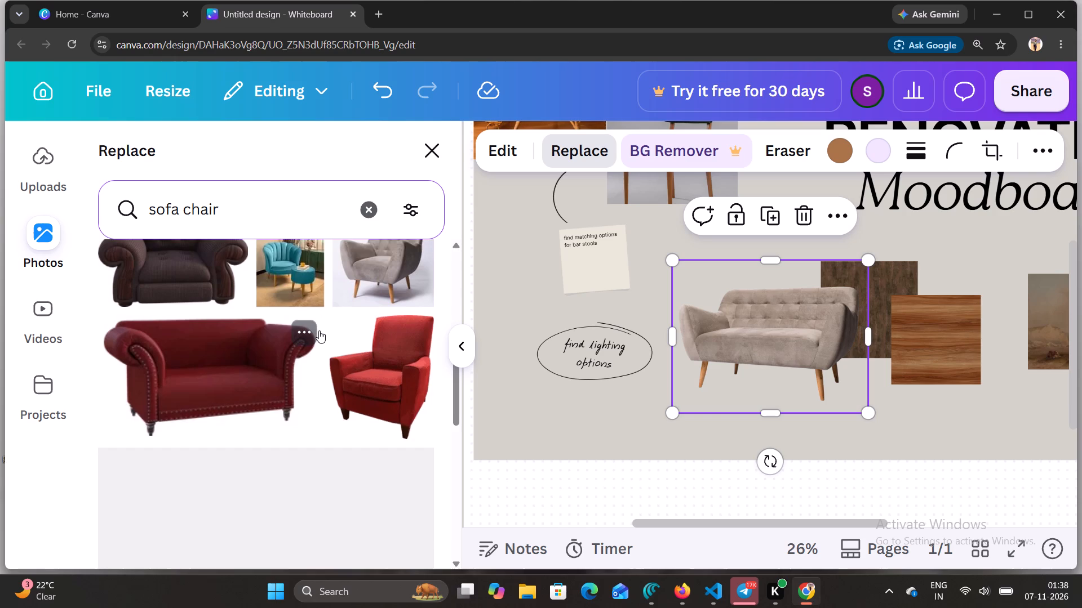
scroll(319, 330, down, 1)
scroll(319, 330, up, 1)
scroll(319, 330, down, 1)
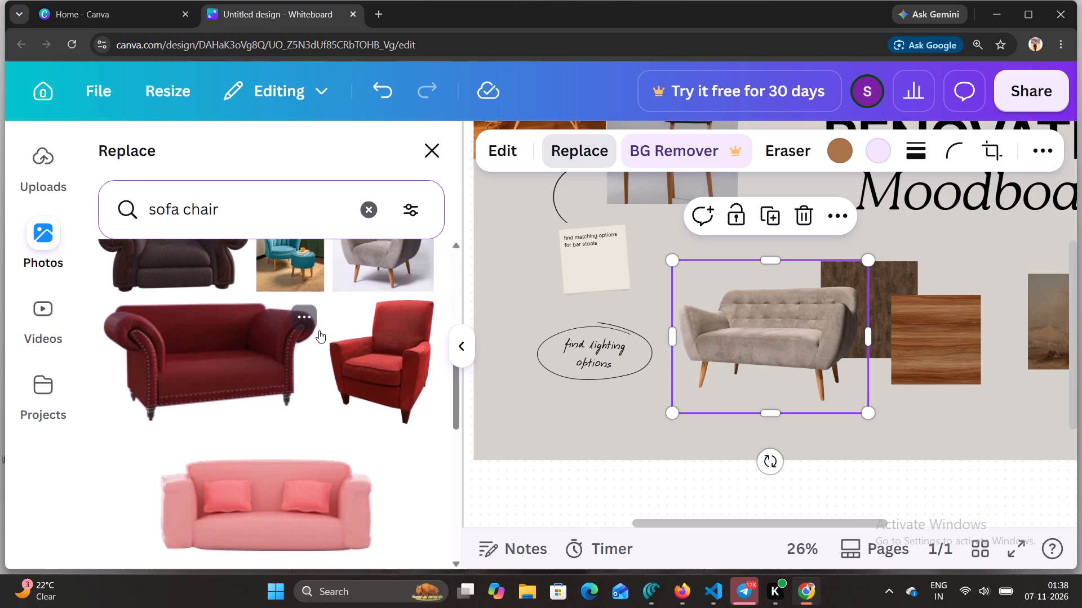
scroll(319, 330, down, 2)
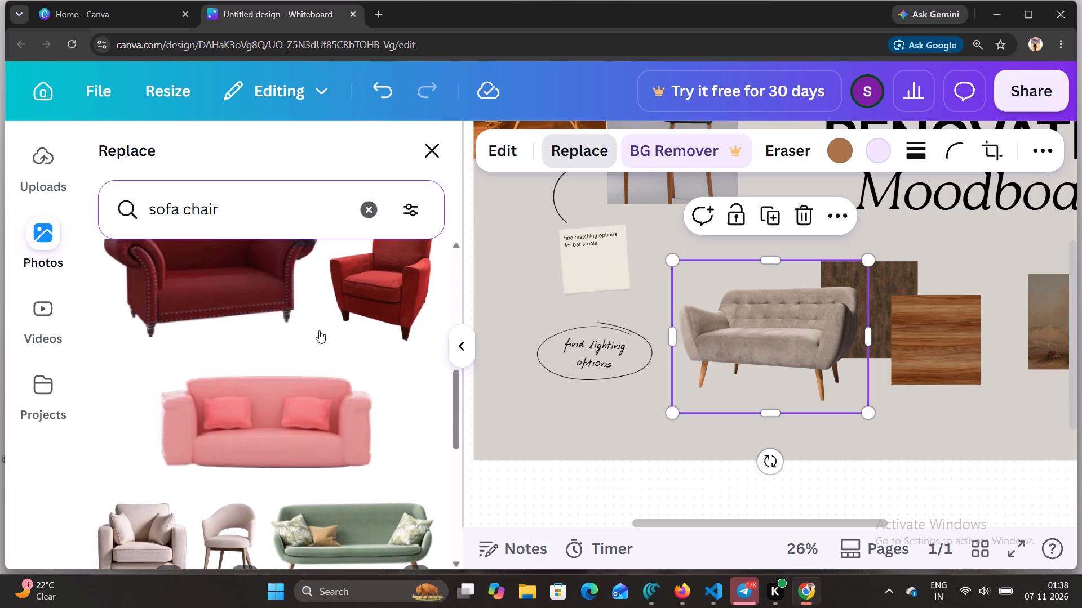
scroll(319, 330, up, 1)
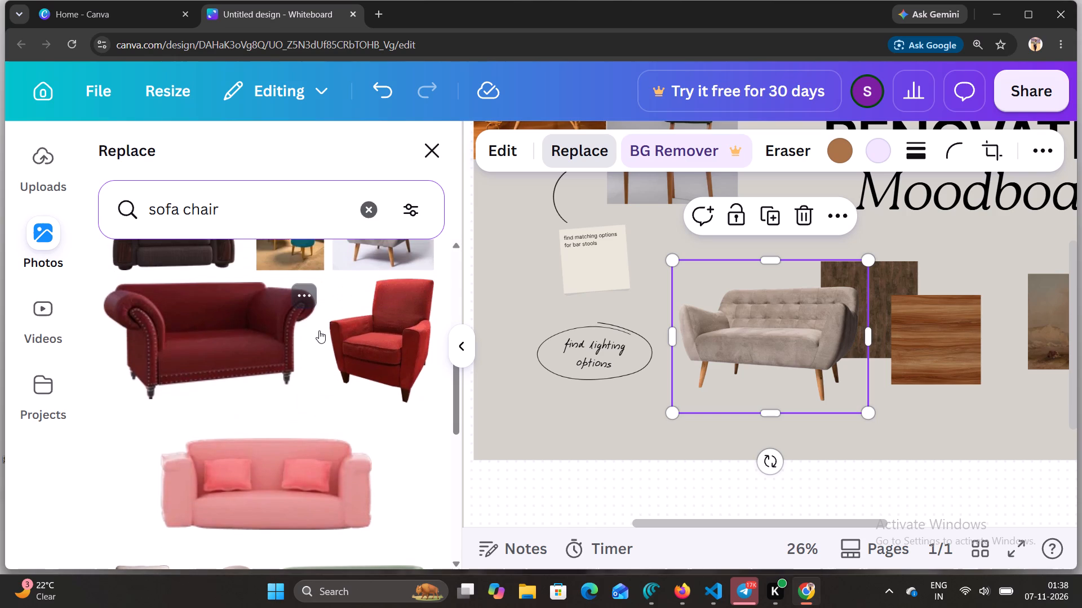
scroll(319, 330, down, 1)
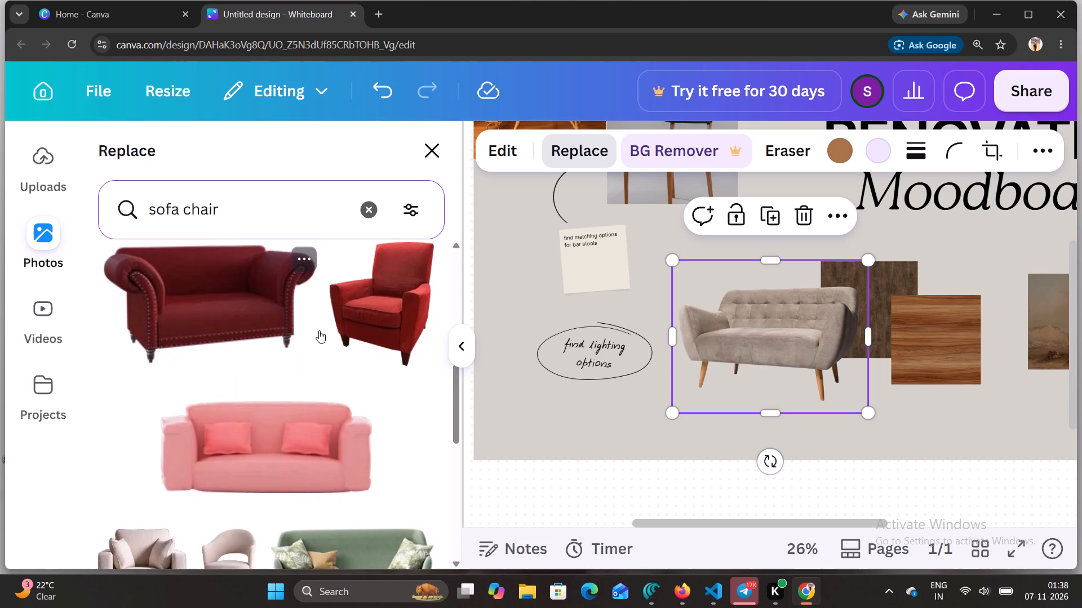
scroll(319, 330, down, 3)
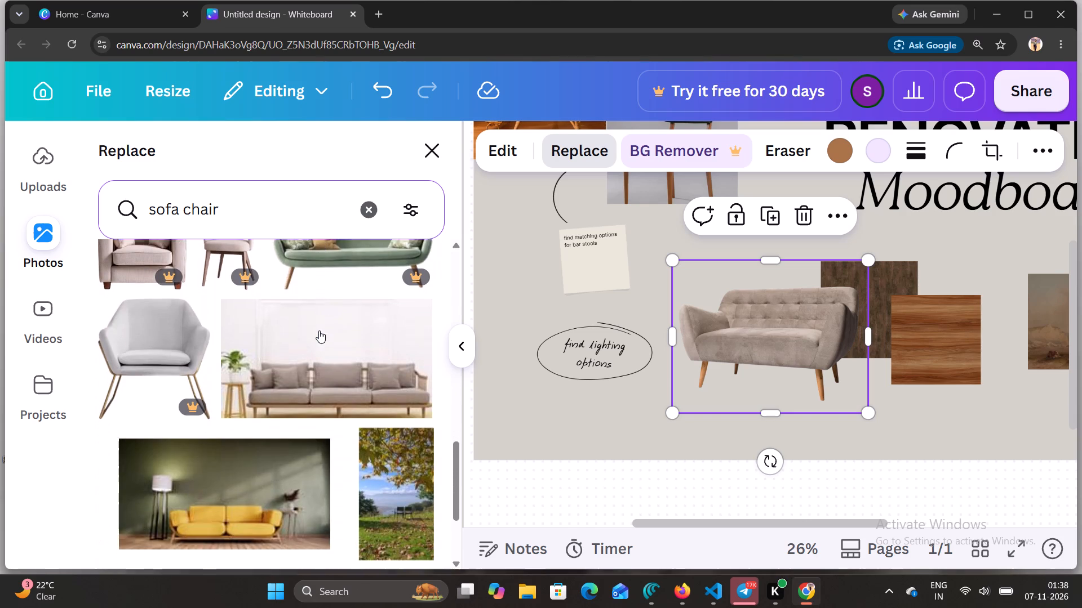
scroll(319, 330, down, 2)
scroll(325, 433, down, 1)
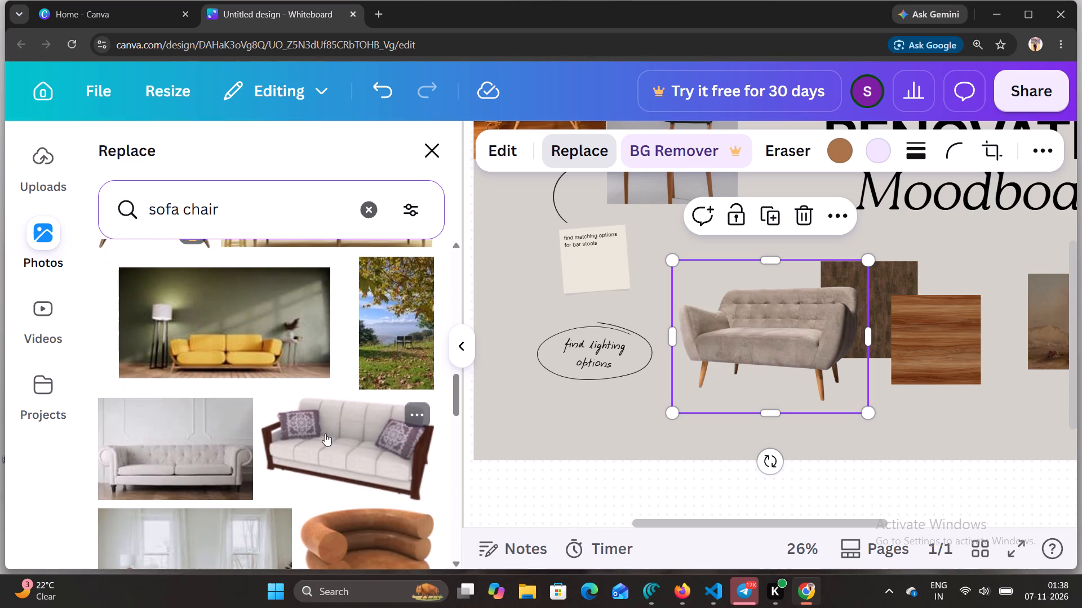
scroll(325, 433, down, 3)
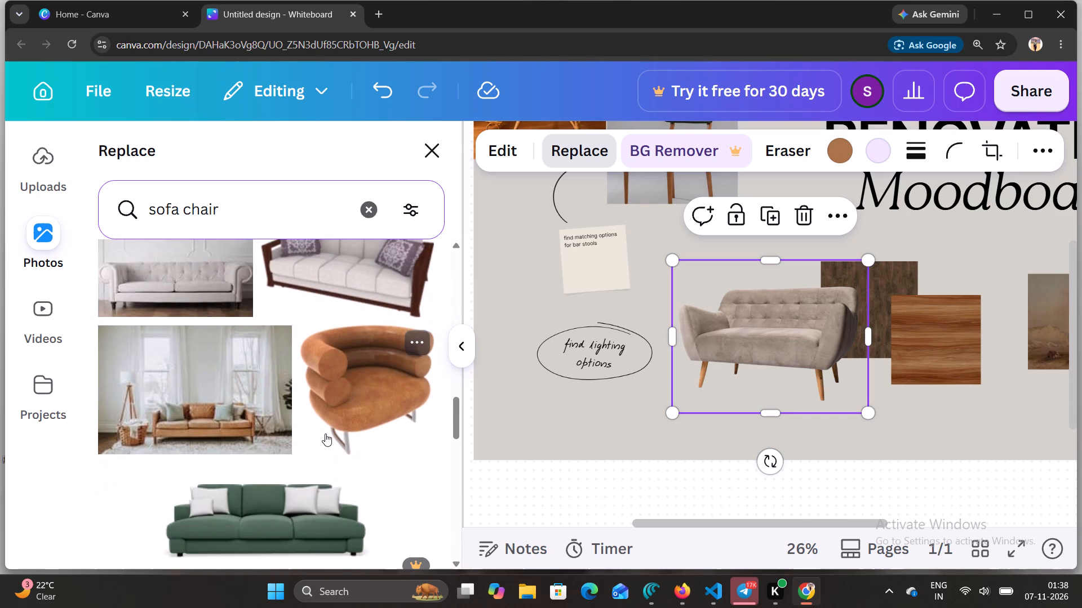
scroll(325, 433, down, 2)
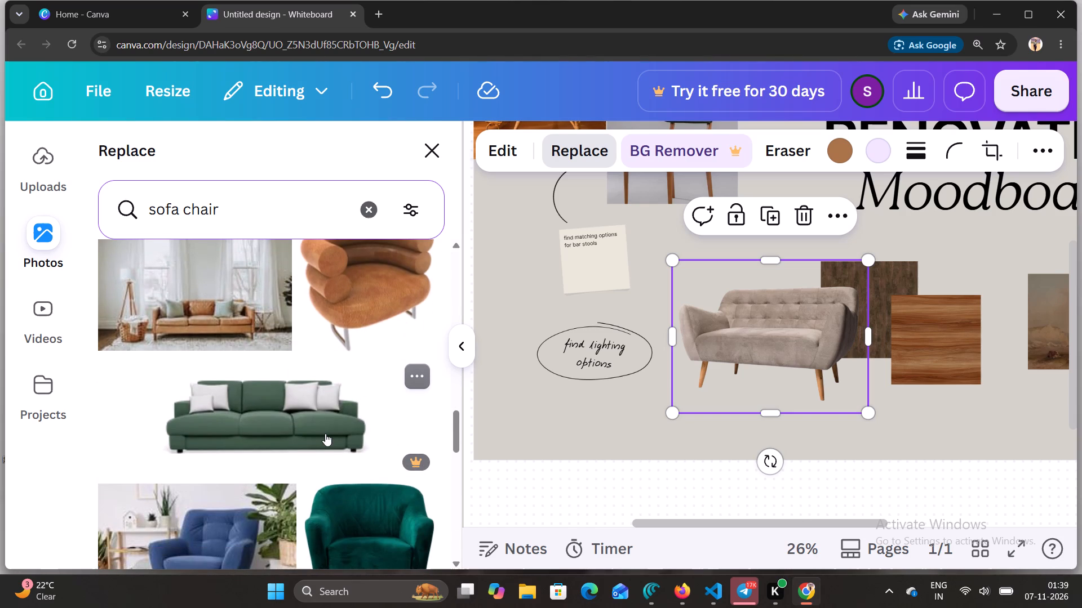
scroll(325, 433, down, 2)
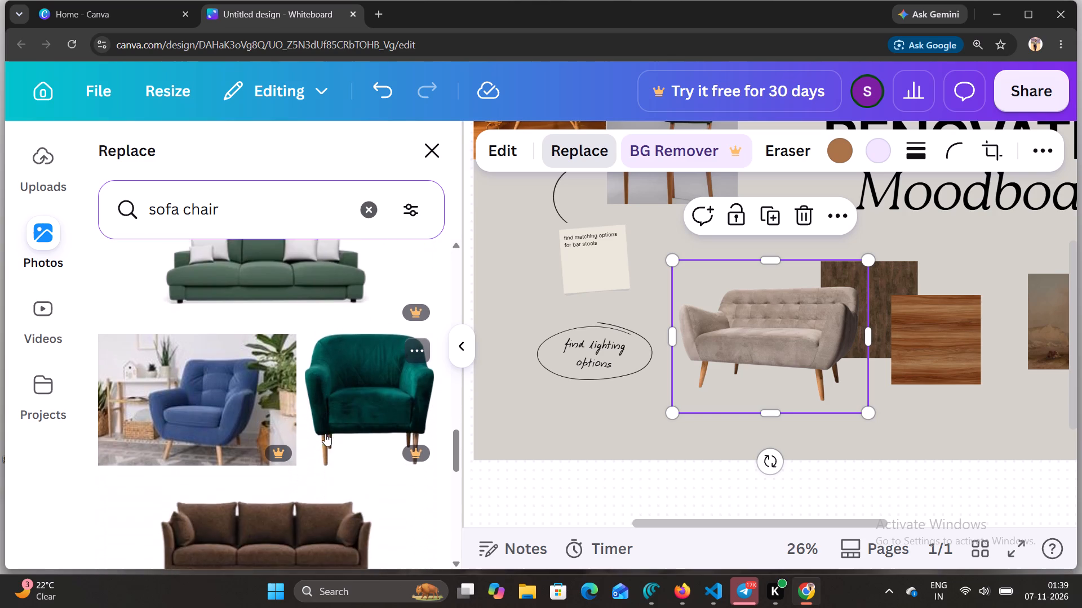
scroll(325, 433, down, 3)
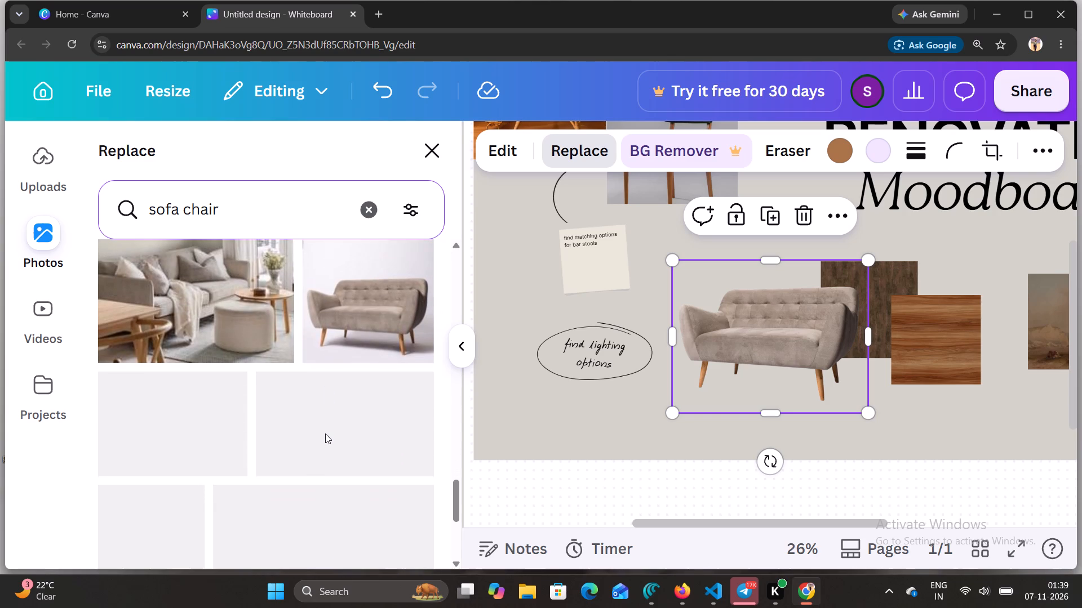
scroll(325, 433, down, 3)
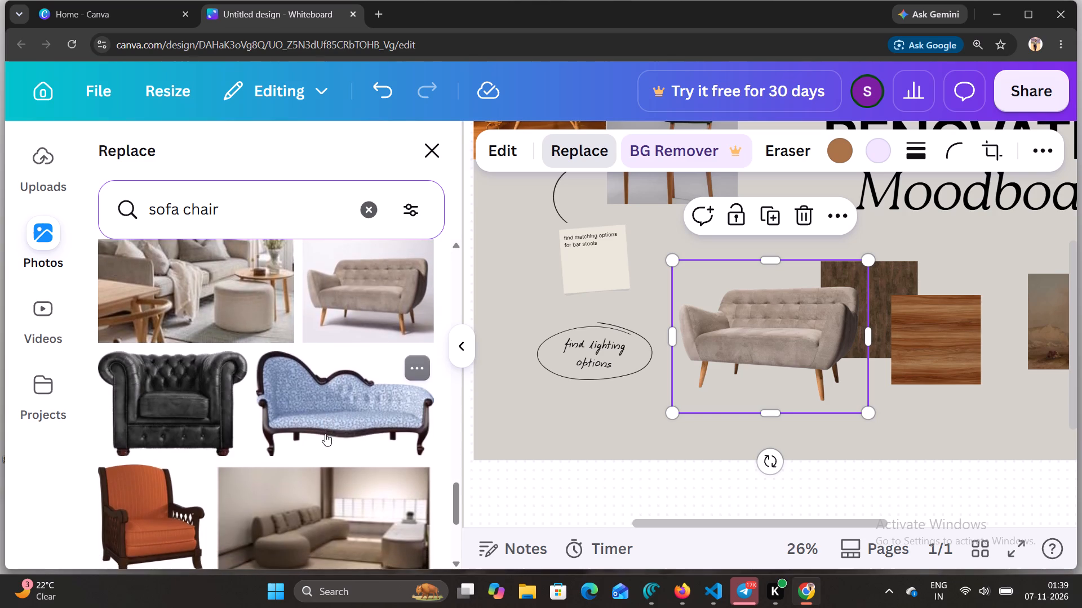
scroll(325, 433, down, 2)
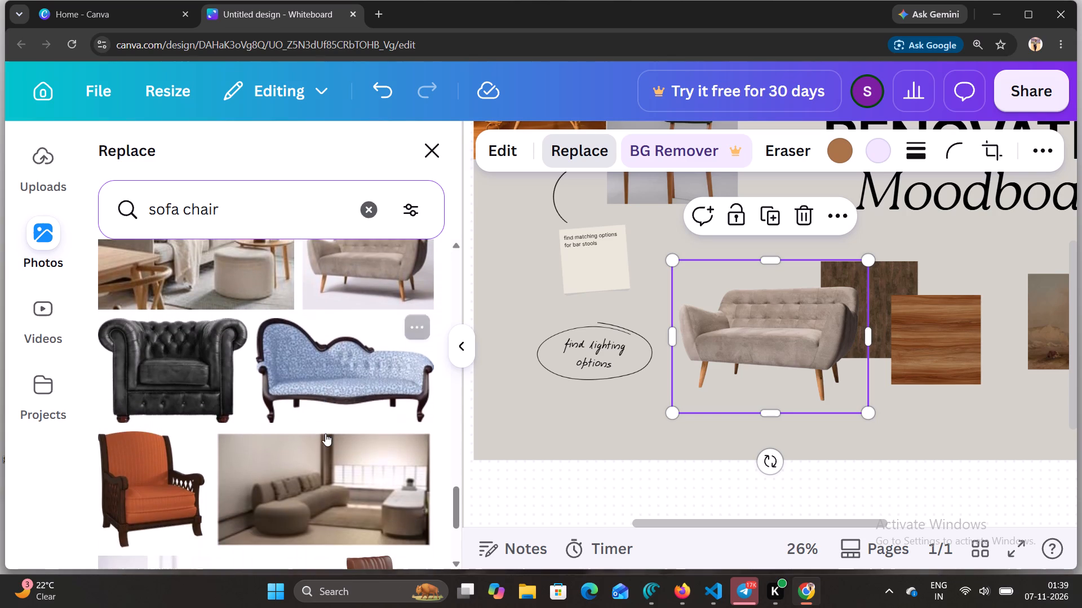
scroll(325, 433, down, 4)
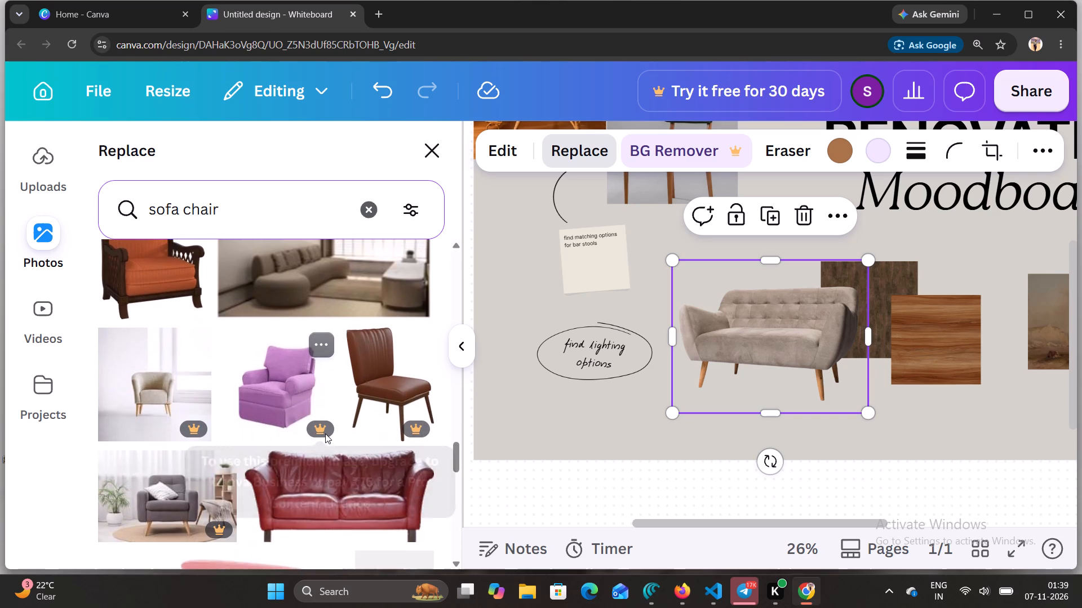
scroll(325, 433, down, 2)
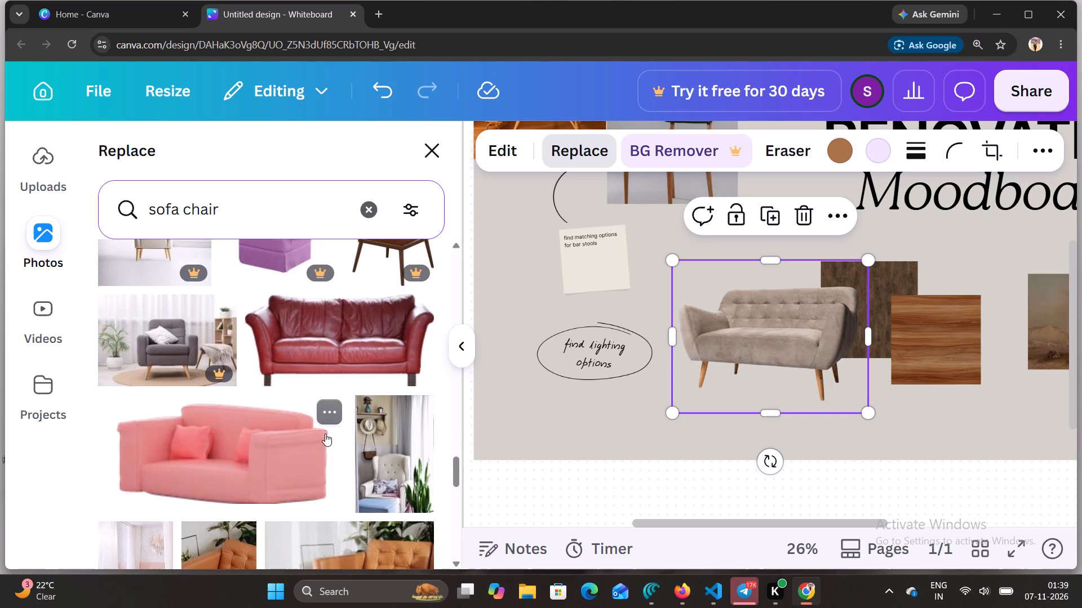
scroll(325, 433, down, 3)
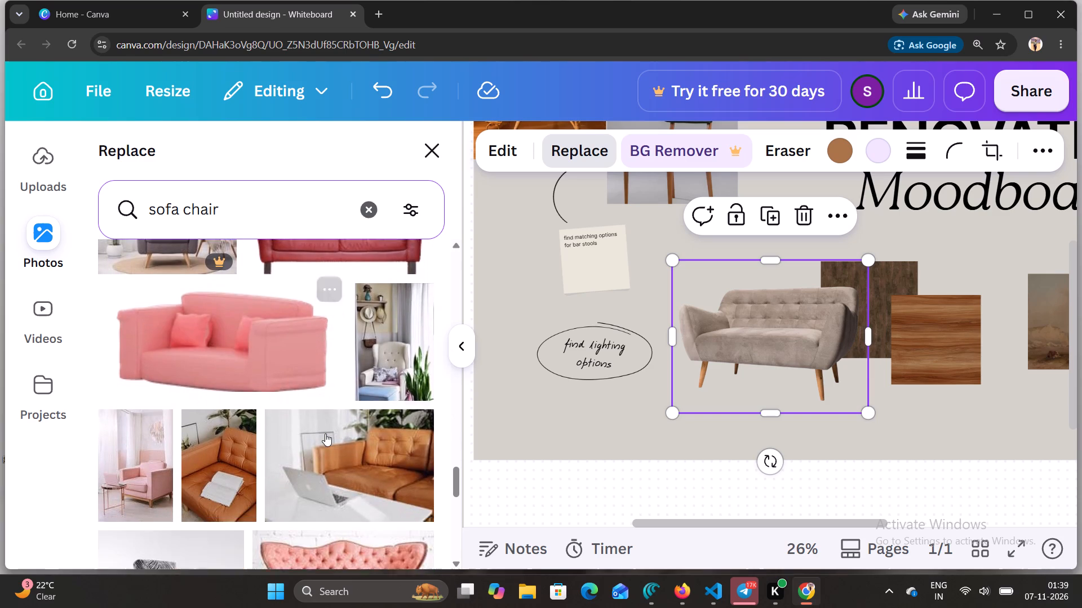
scroll(325, 433, down, 4)
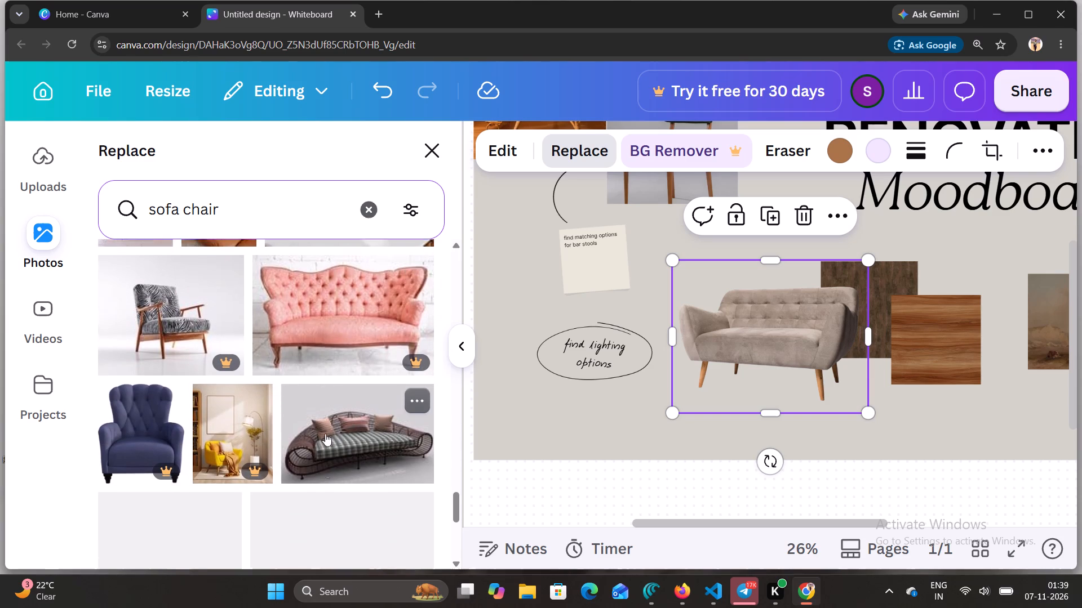
scroll(325, 433, down, 1)
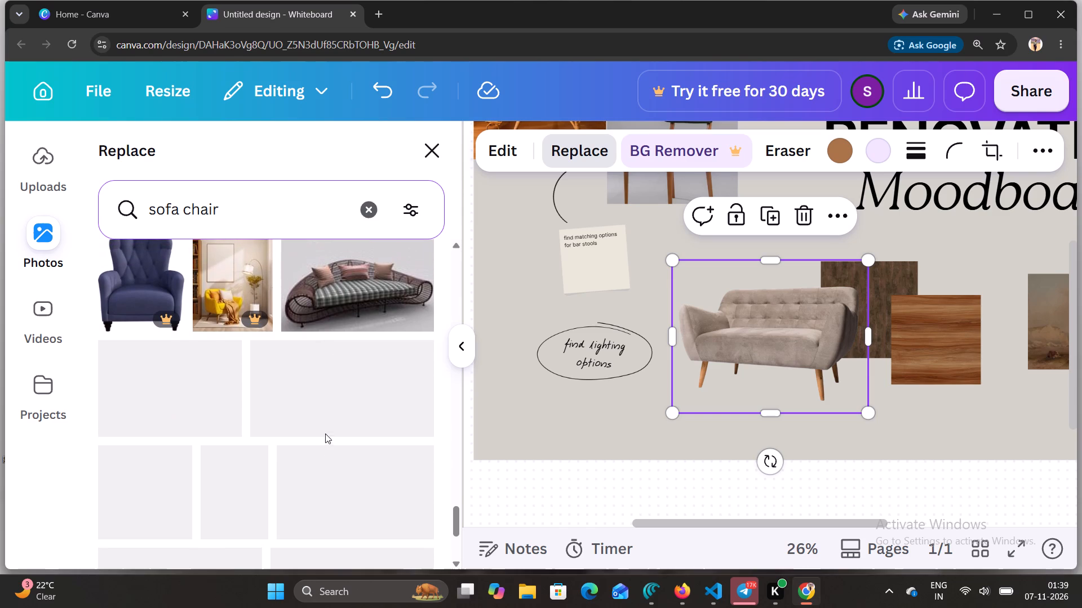
click(380, 266)
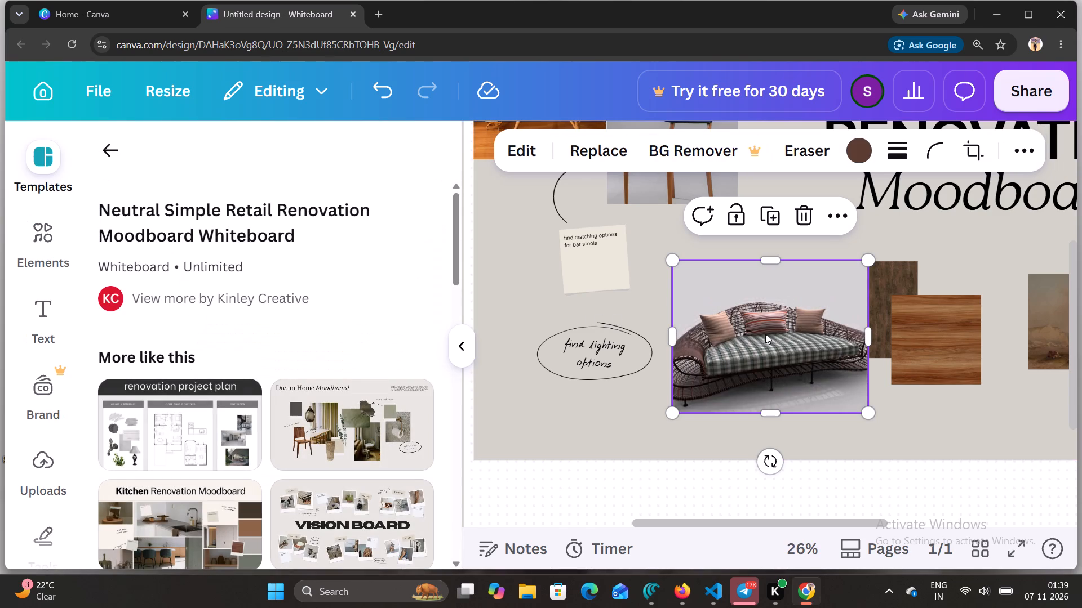
Move the wicker sofa photo up against the dark wood sample and crop its left side to about 674 by 550.
drag(753, 334, 691, 306)
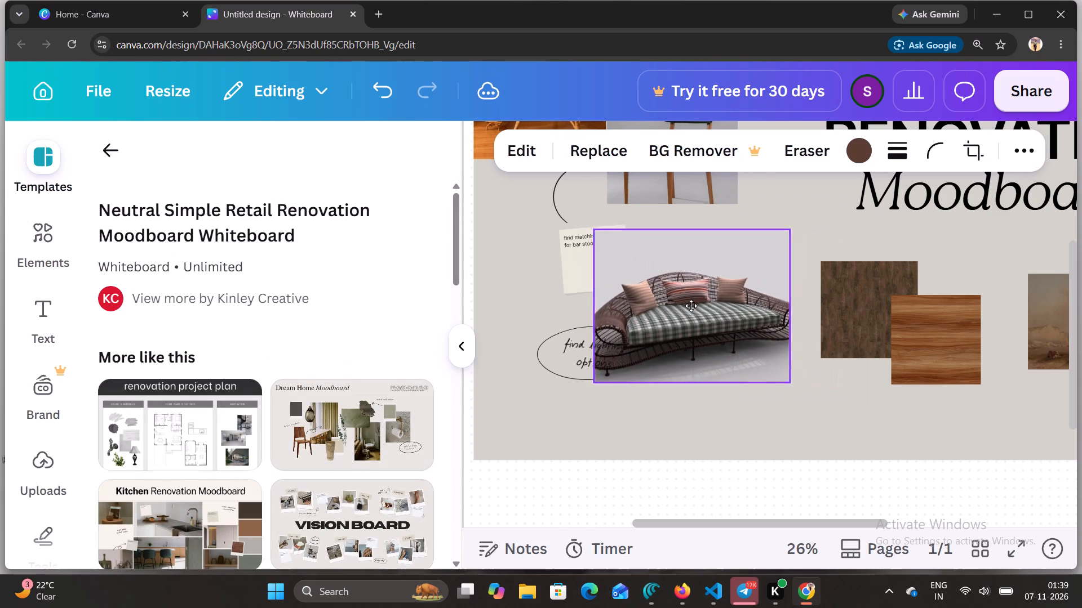
drag(691, 306, 707, 308)
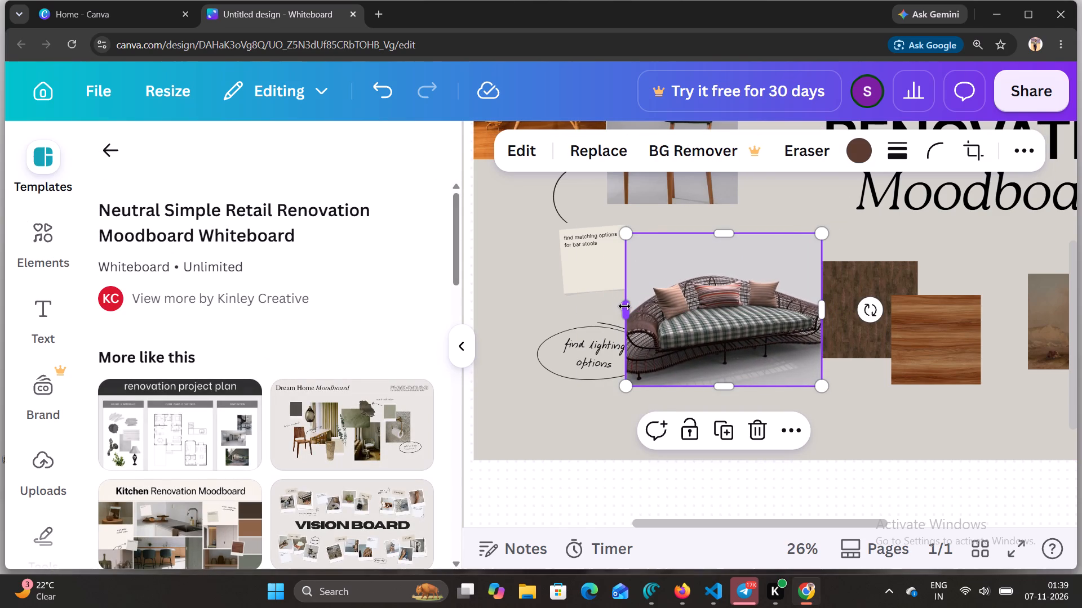
drag(625, 307, 628, 307)
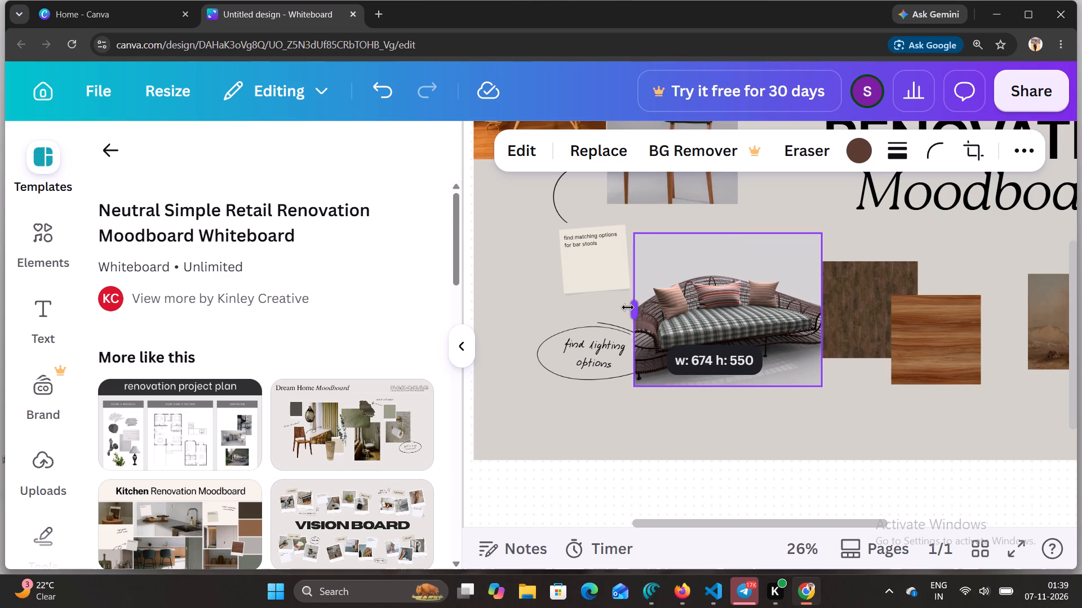
drag(628, 307, 633, 308)
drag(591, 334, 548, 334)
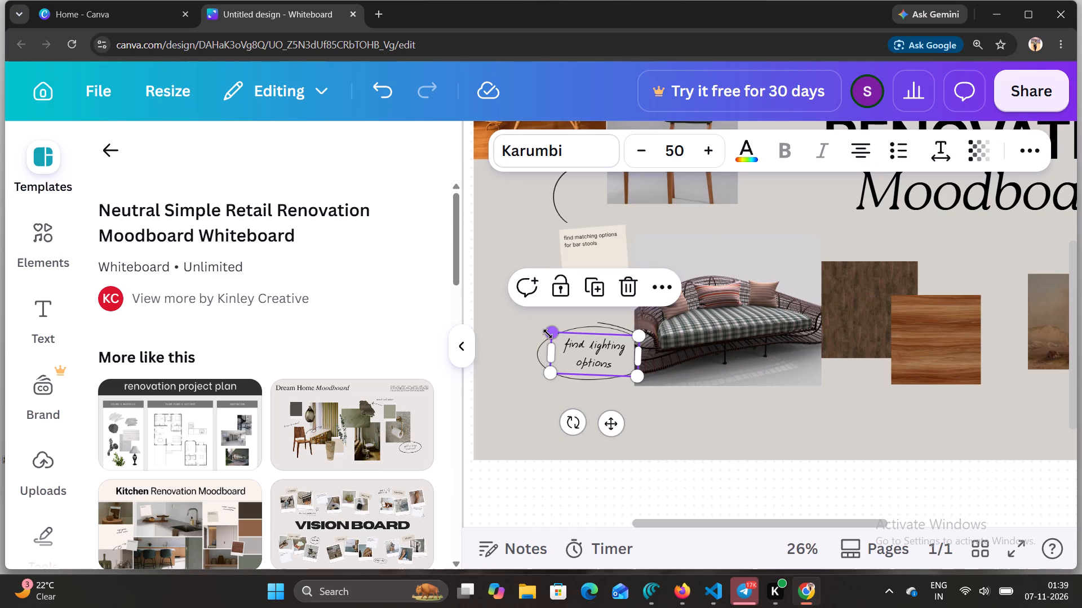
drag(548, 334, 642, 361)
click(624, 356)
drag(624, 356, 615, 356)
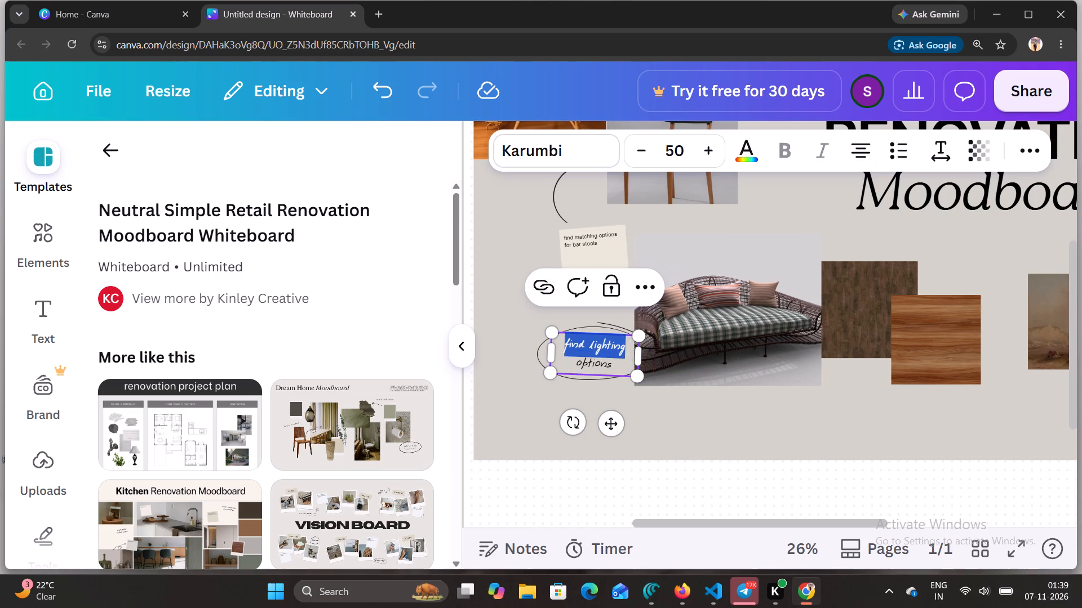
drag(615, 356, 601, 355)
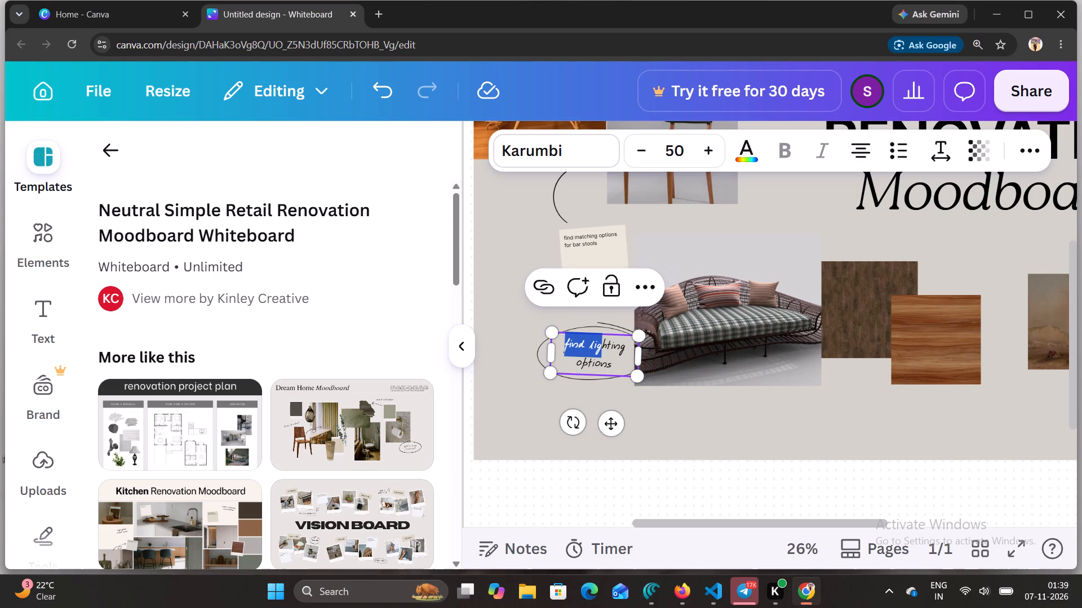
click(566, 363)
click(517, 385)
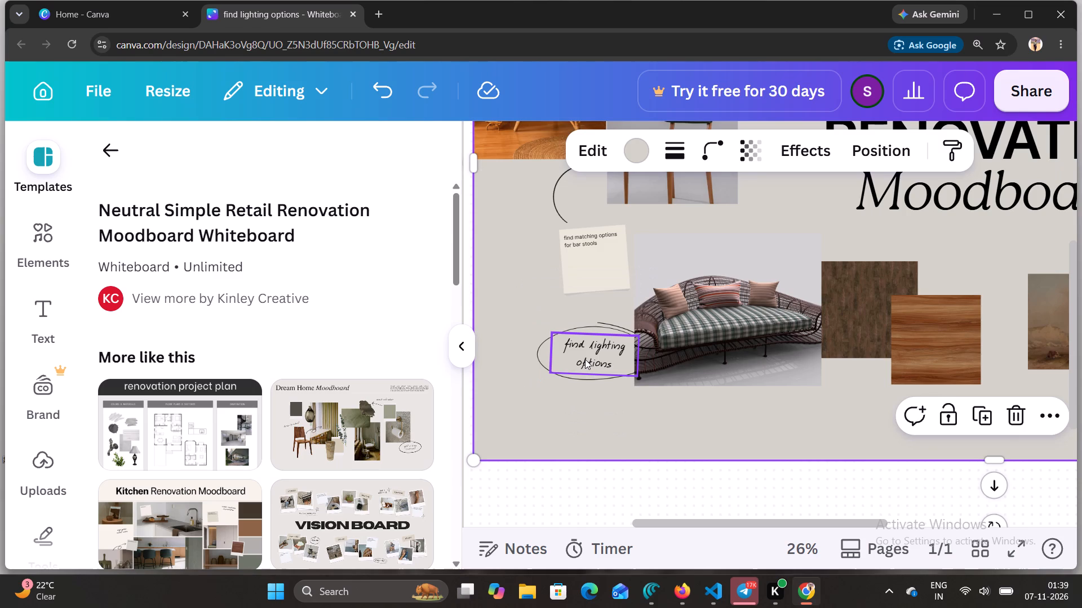
Move the "find lighting options" text and its hand-drawn oval left, clear of the wicker sofa photo.
drag(585, 359, 545, 363)
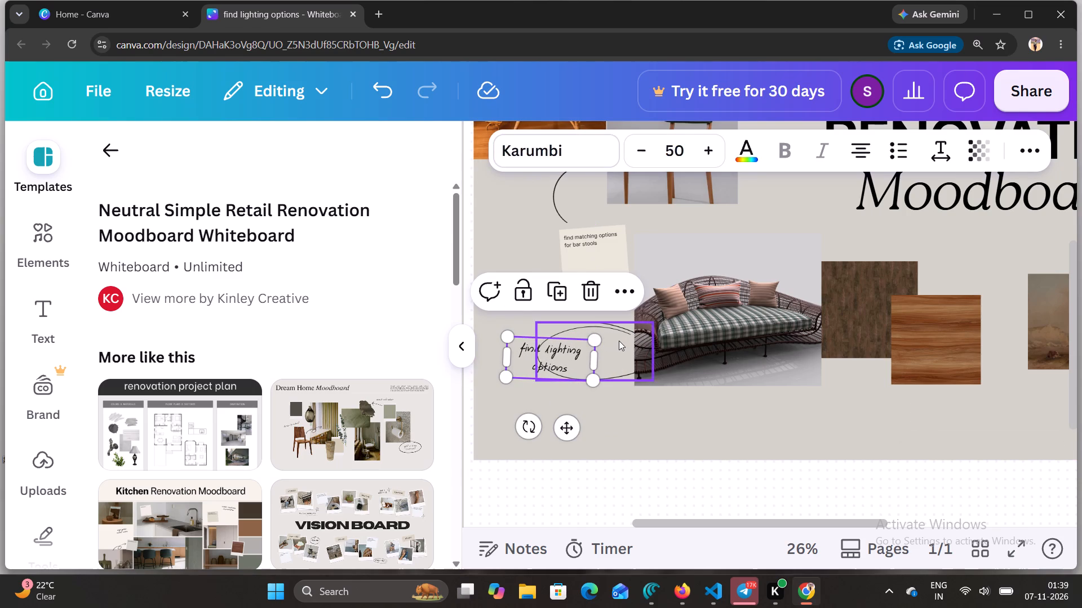
drag(619, 341, 569, 347)
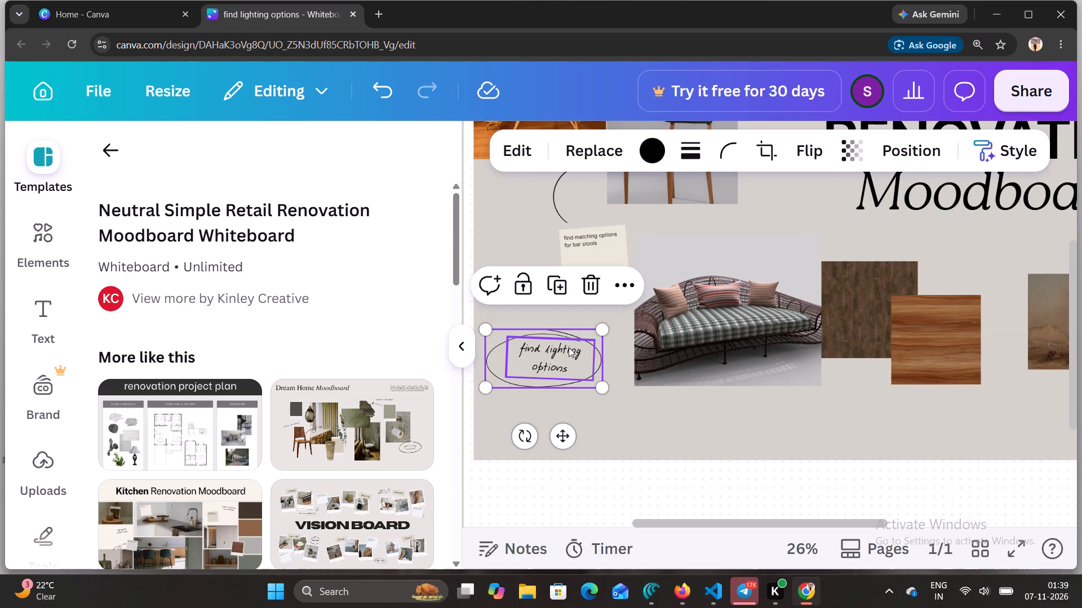
Shift the "find matching options for bar stools" sticky note left and extend the wicker sofa photo's left edge to meet it.
click(659, 327)
drag(639, 314, 635, 314)
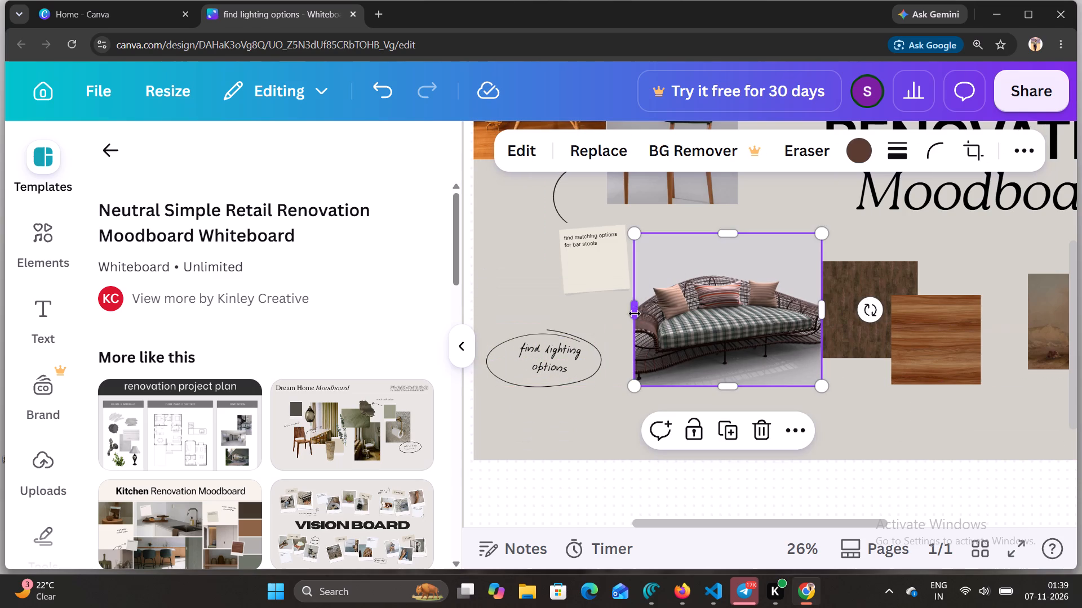
drag(635, 314, 633, 312)
drag(592, 274, 581, 271)
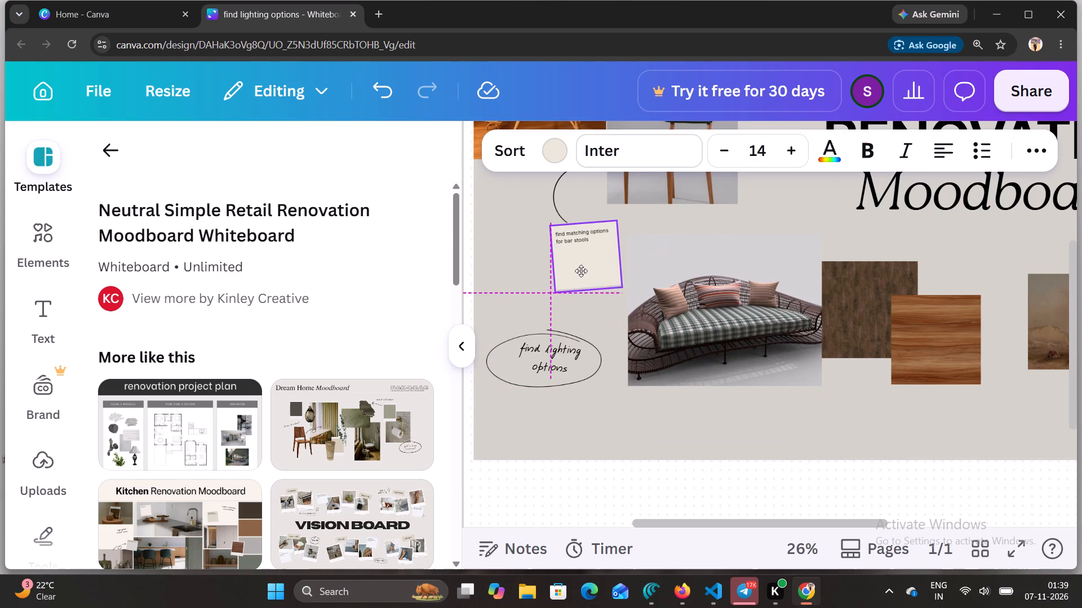
drag(581, 271, 573, 270)
click(662, 314)
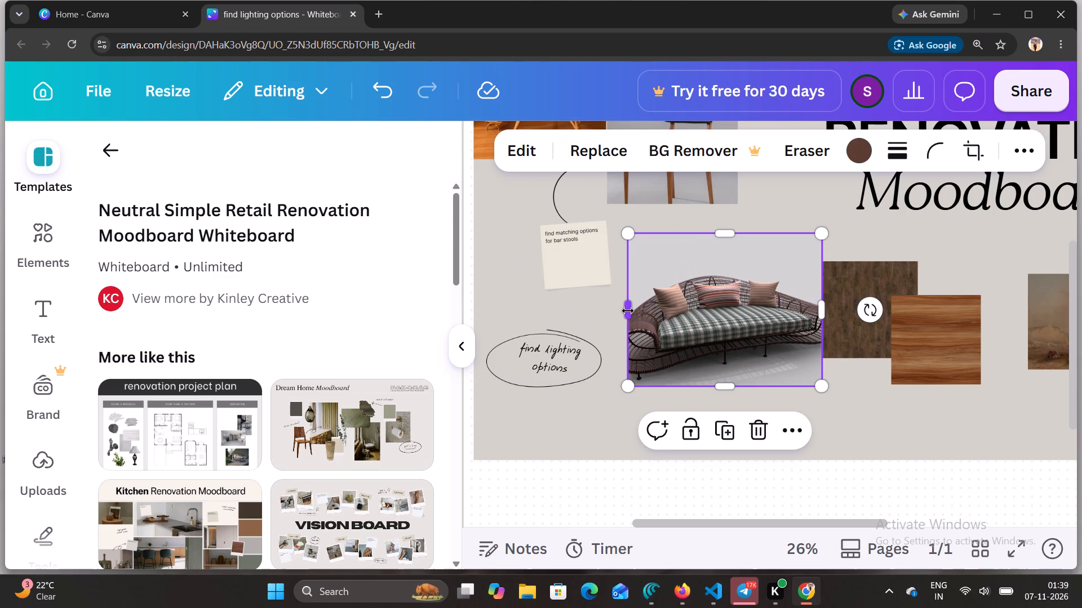
drag(628, 311, 612, 307)
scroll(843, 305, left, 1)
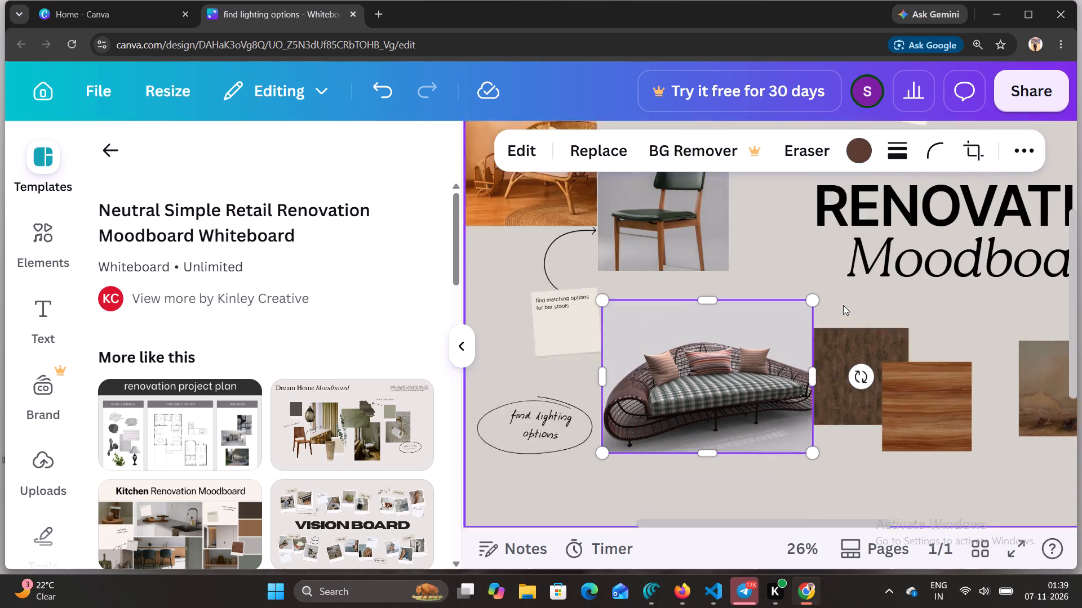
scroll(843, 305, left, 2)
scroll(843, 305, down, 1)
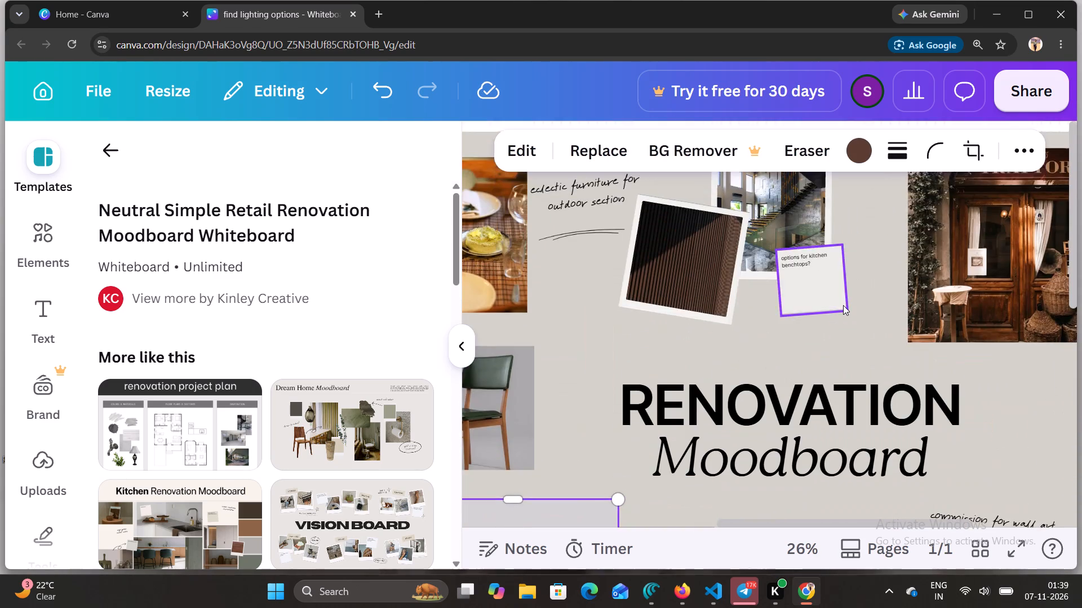
Search for "wall" photos to replace the dark wood sample beside the wicker sofa and look through the wall textures.
scroll(843, 305, down, 1)
click(683, 357)
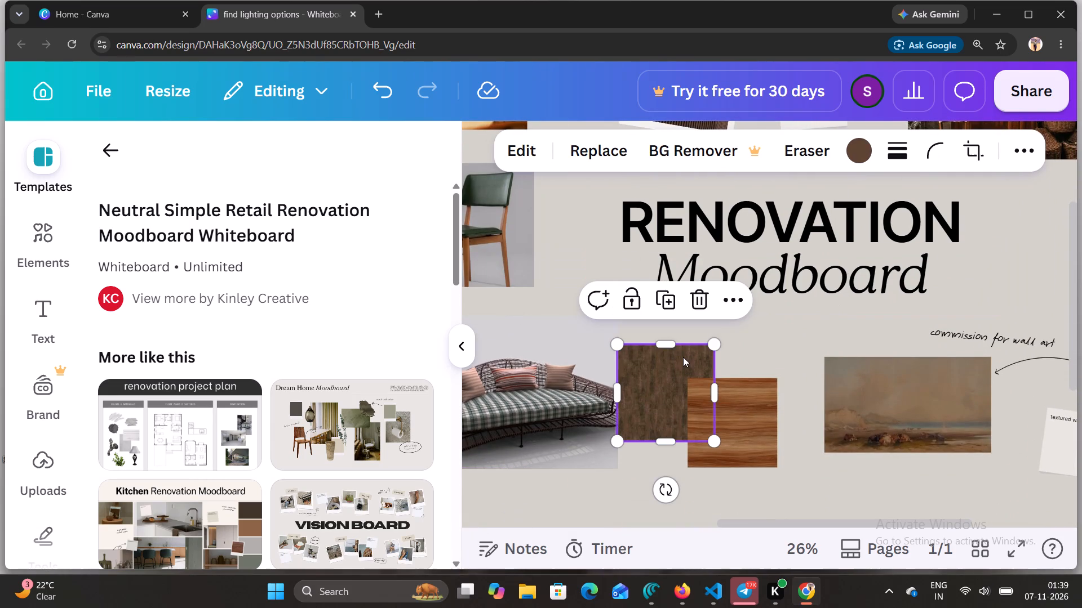
click(569, 150)
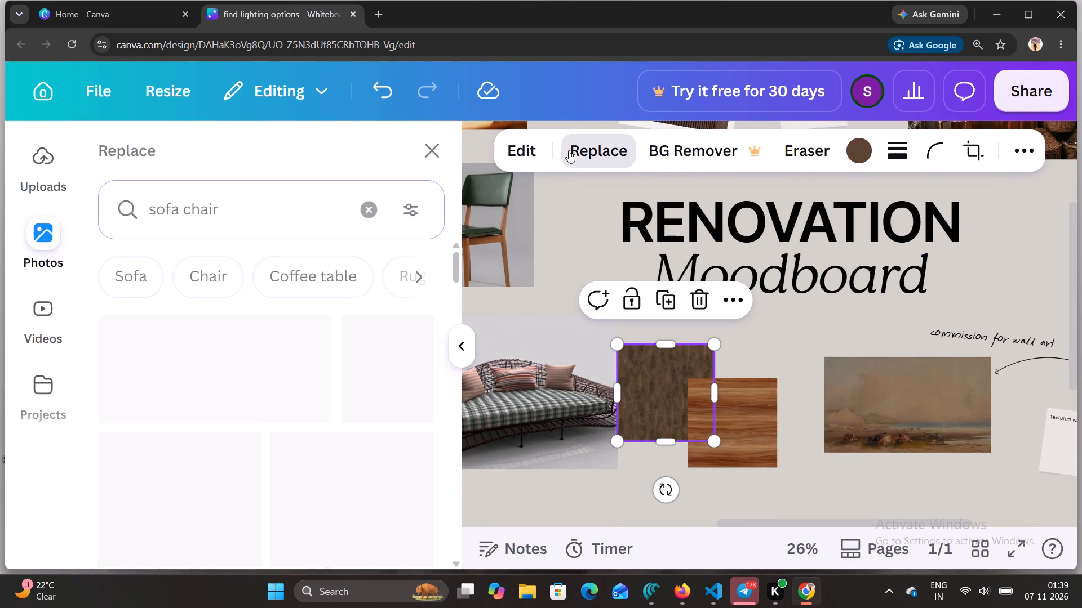
click(371, 209)
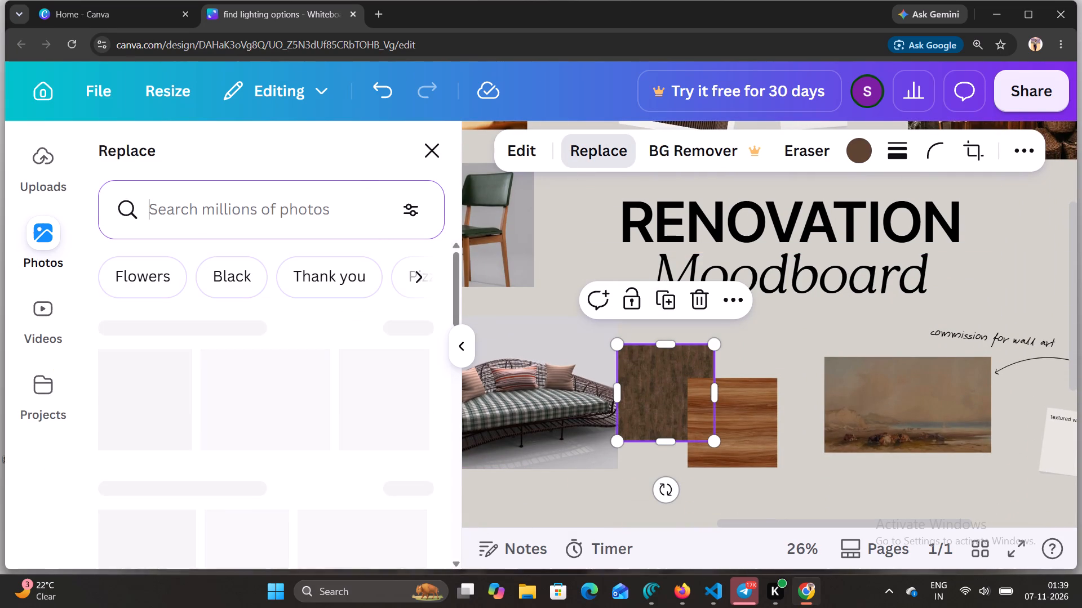
text(wall)
key(Return)
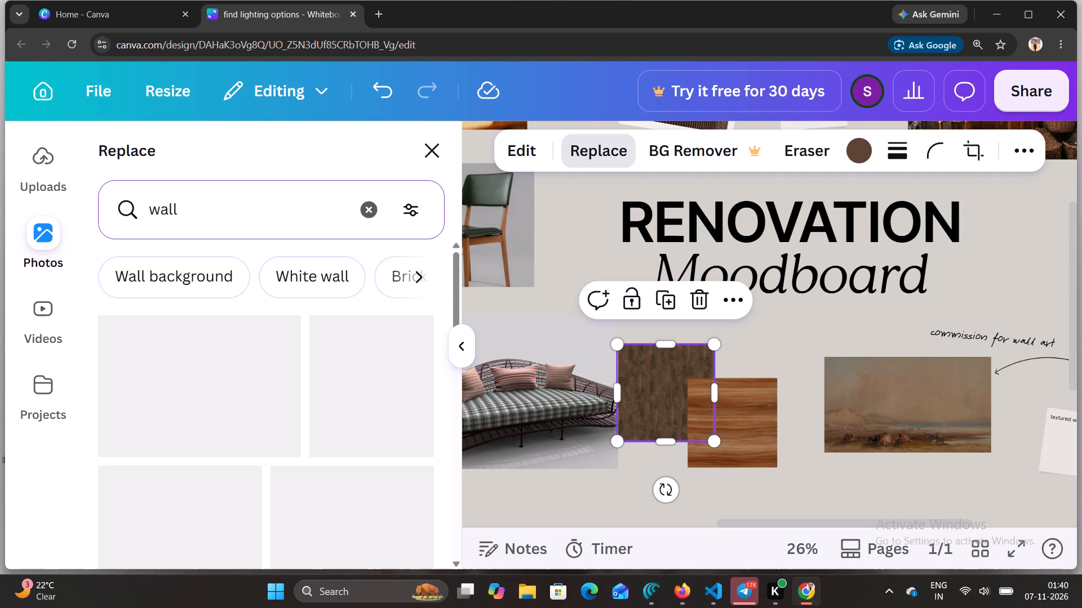
scroll(272, 383, down, 3)
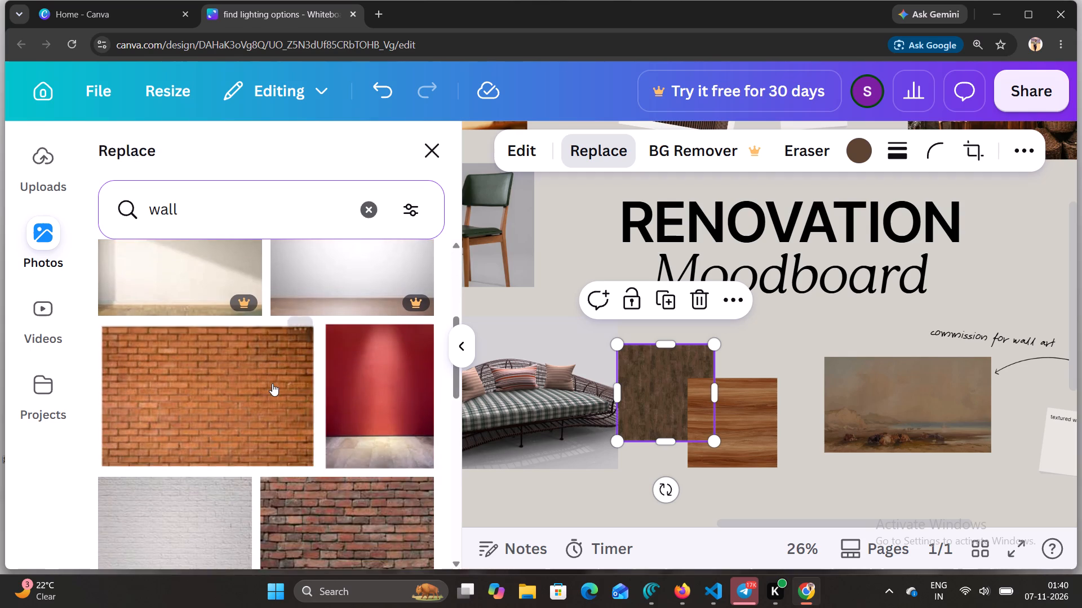
scroll(272, 383, down, 2)
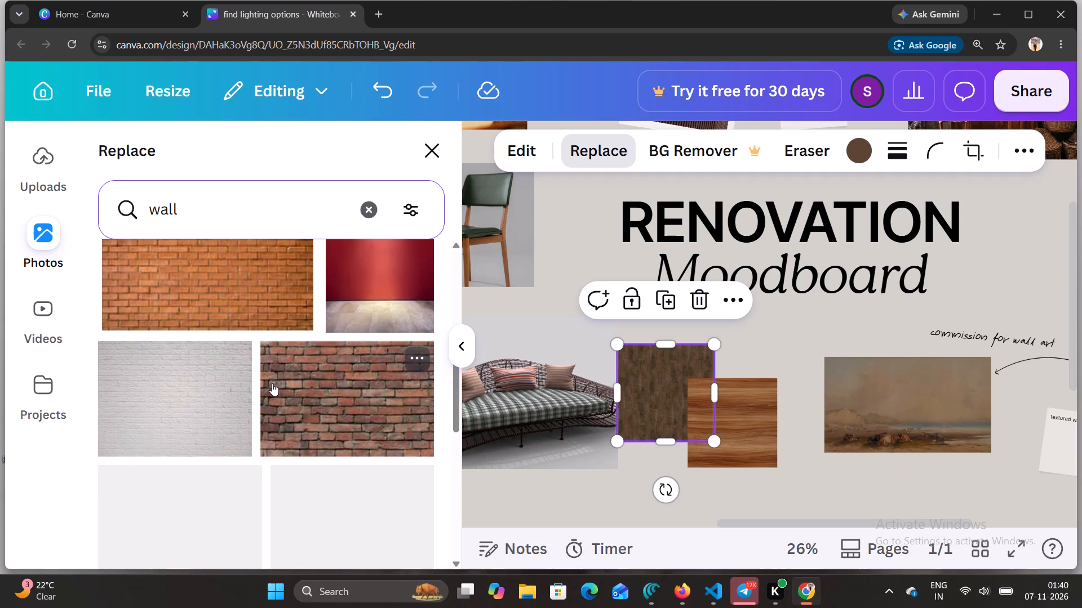
scroll(272, 383, down, 2)
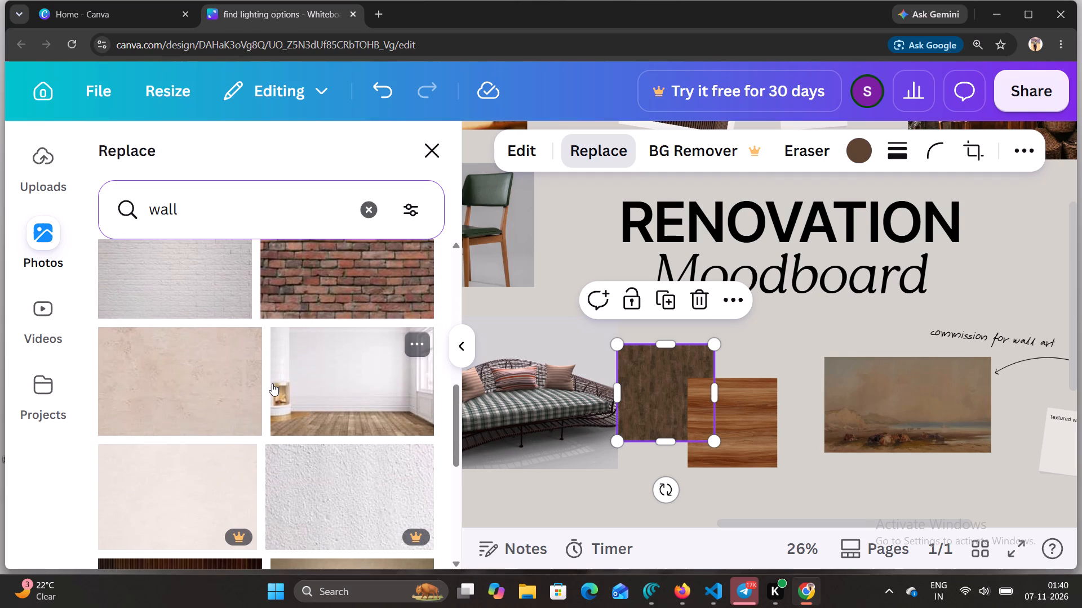
scroll(272, 383, down, 2)
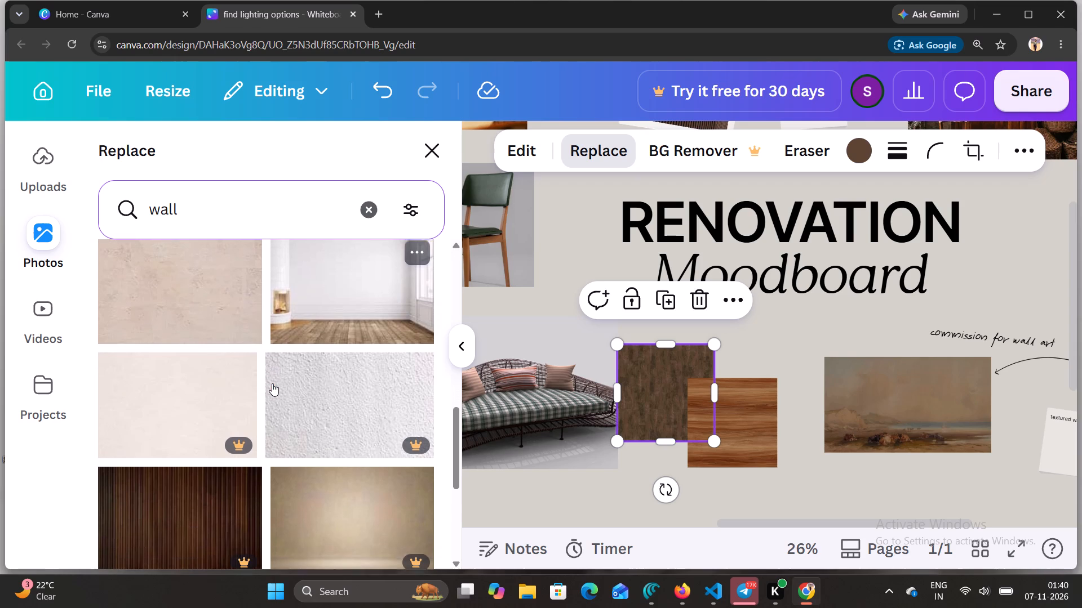
scroll(272, 383, down, 1)
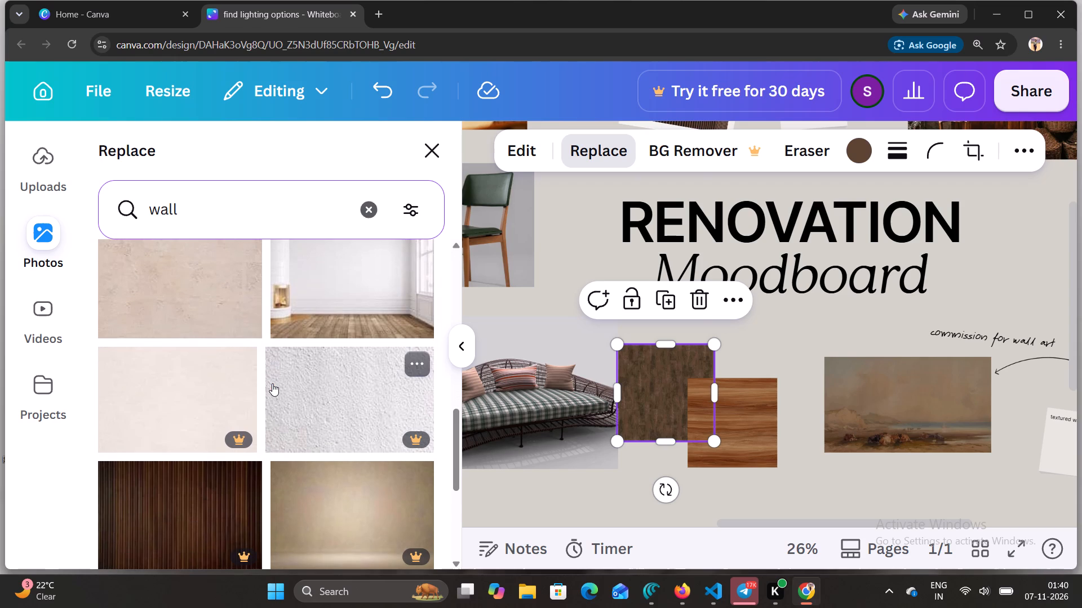
Open the details of the rough white wall texture photo.
right_click(272, 383)
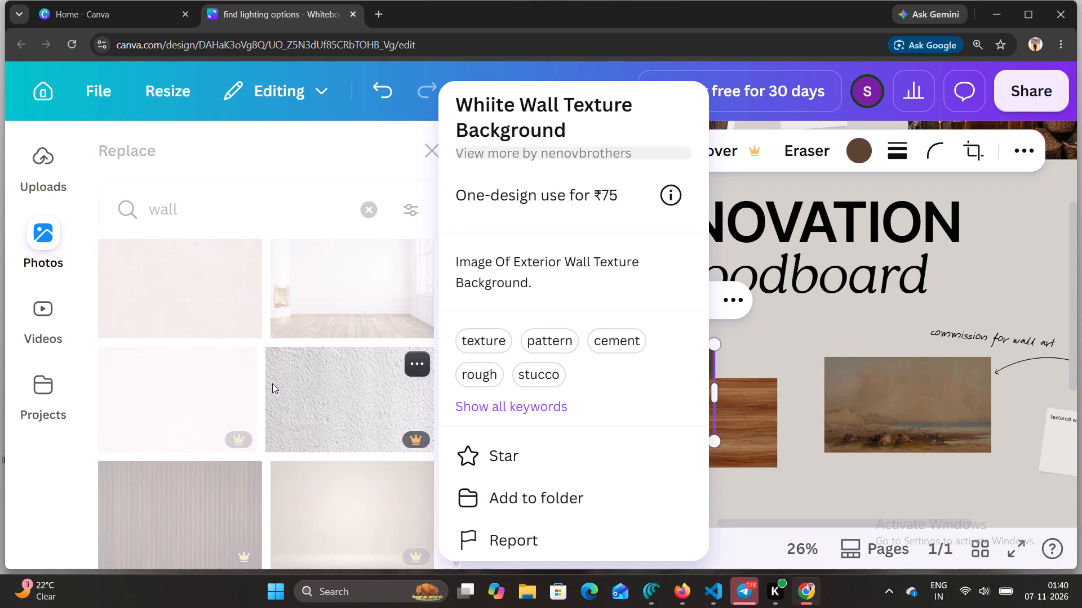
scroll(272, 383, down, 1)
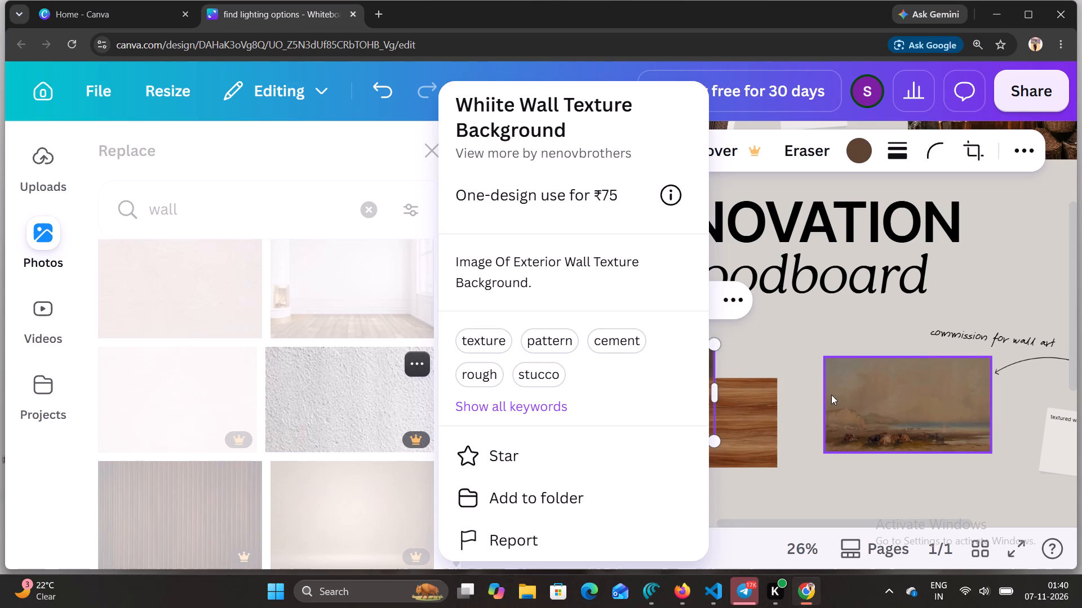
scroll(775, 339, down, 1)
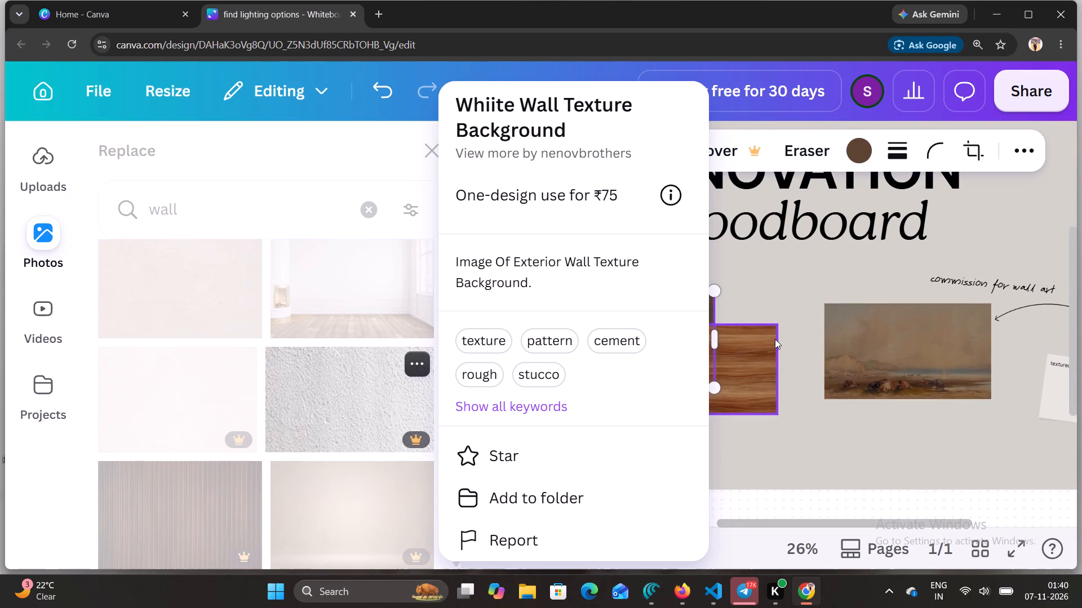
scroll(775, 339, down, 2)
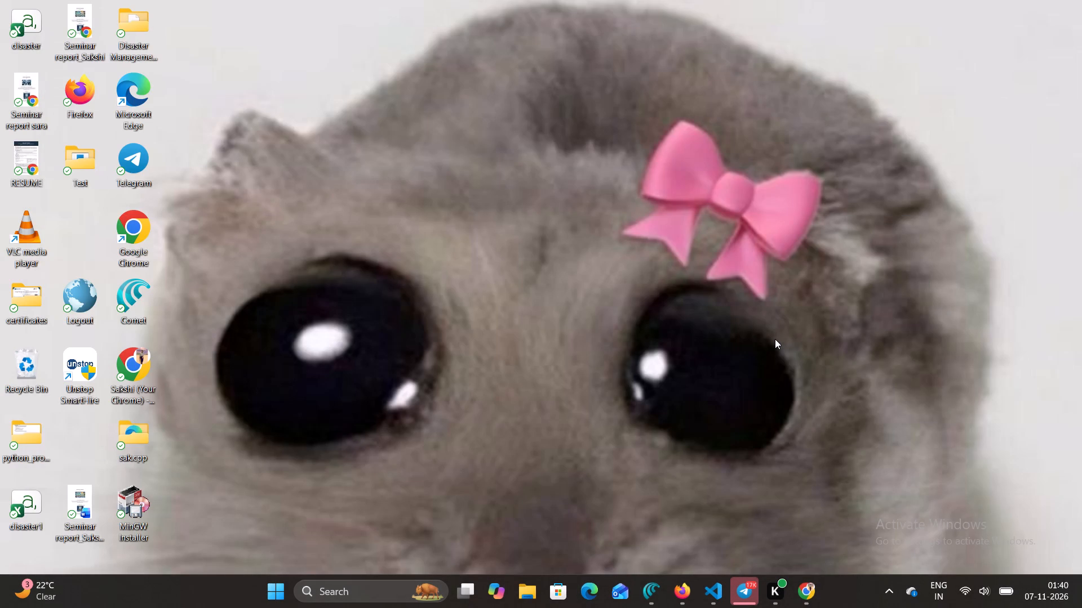